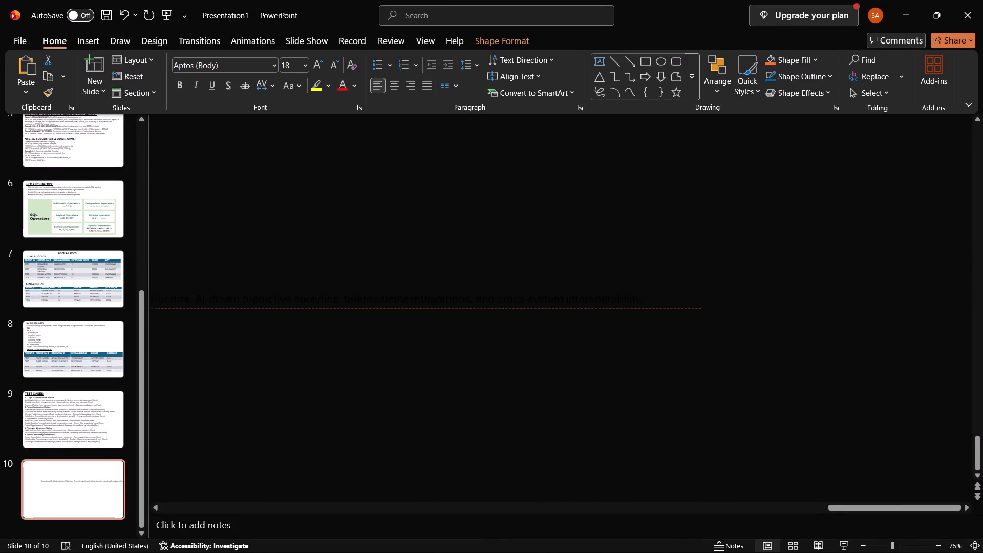
Shift the overlong text box on slide 10 leftward and pull in its right edge repeatedly, wrapping its single line of text.
left_click_drag(681, 299, 594, 288)
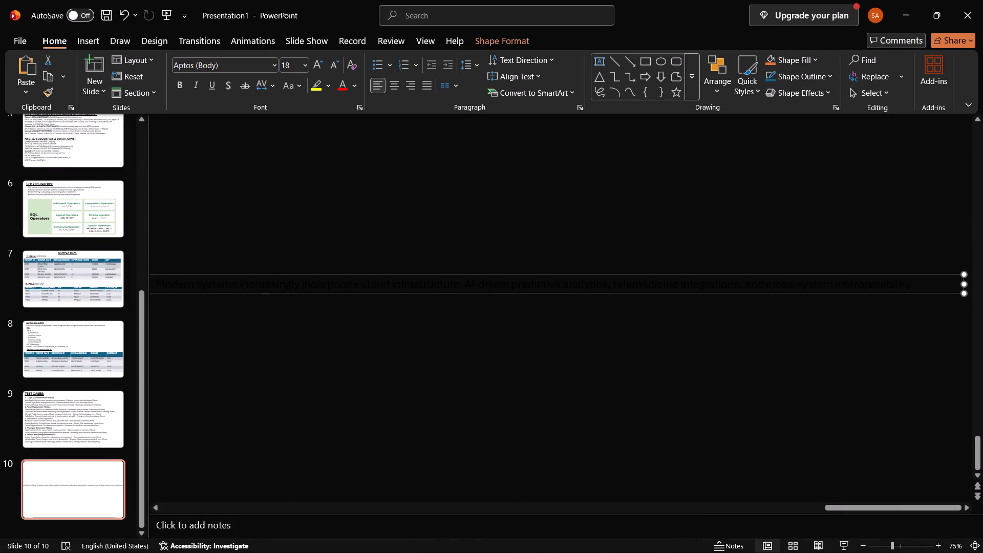
left_click_drag(966, 286, 938, 287)
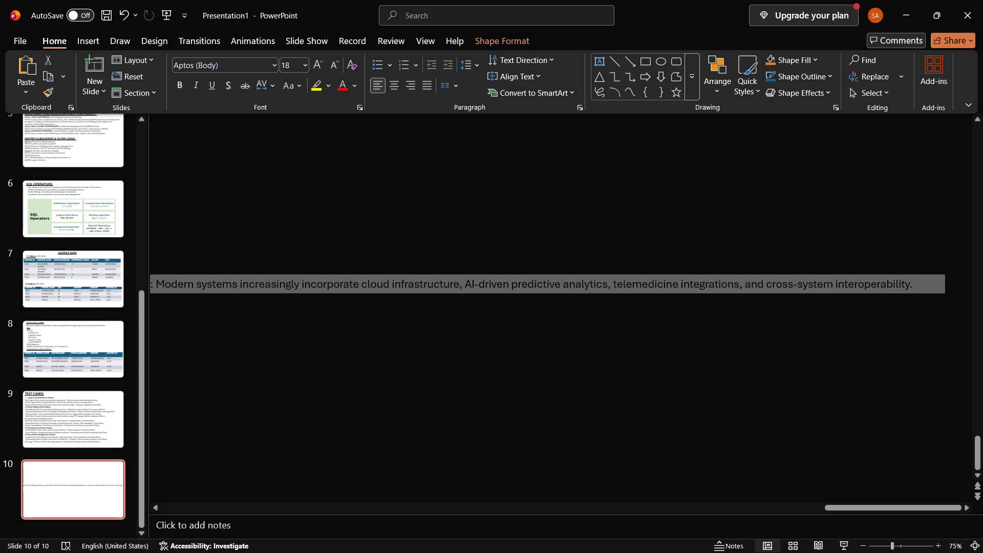
left_click_drag(938, 287, 503, 323)
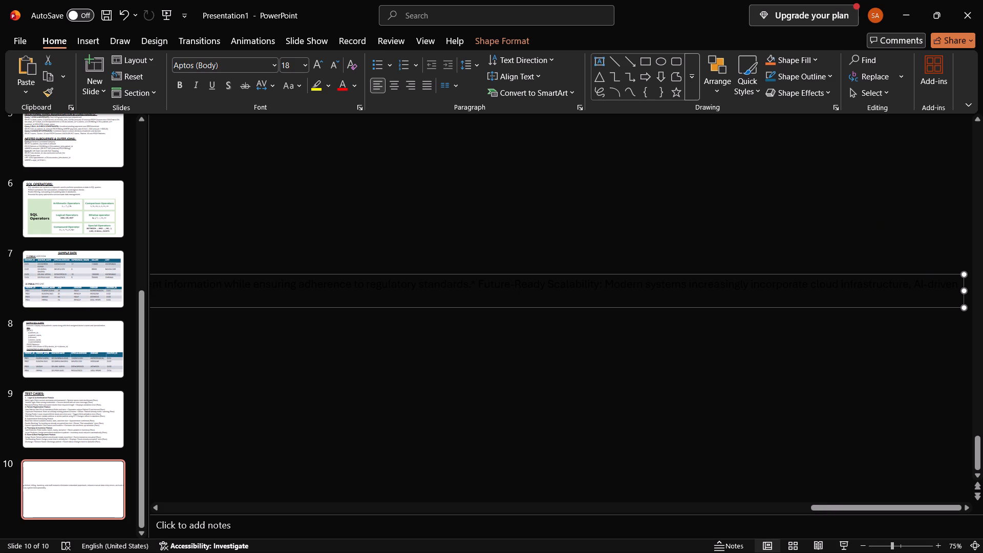
left_click_drag(964, 290, 548, 316)
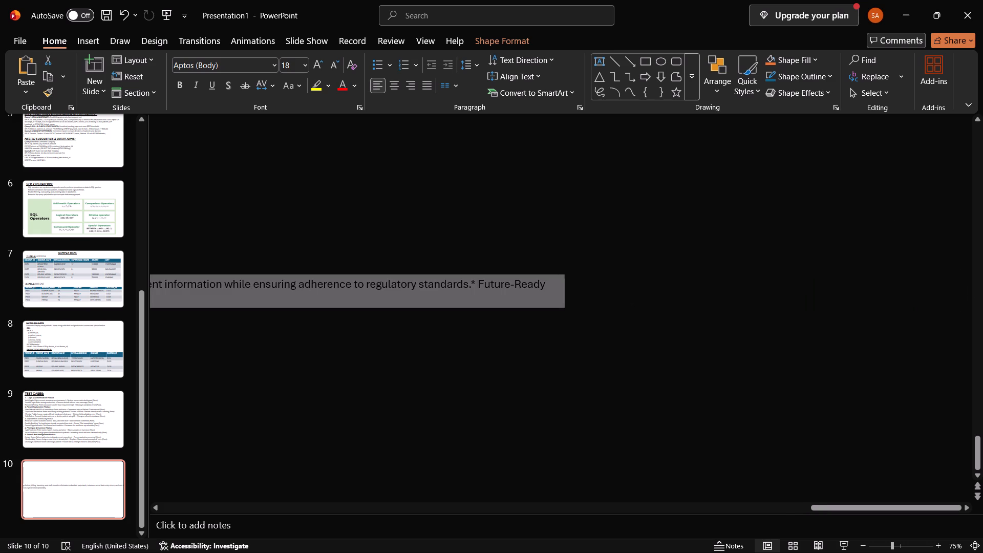
left_click_drag(548, 316, 518, 317)
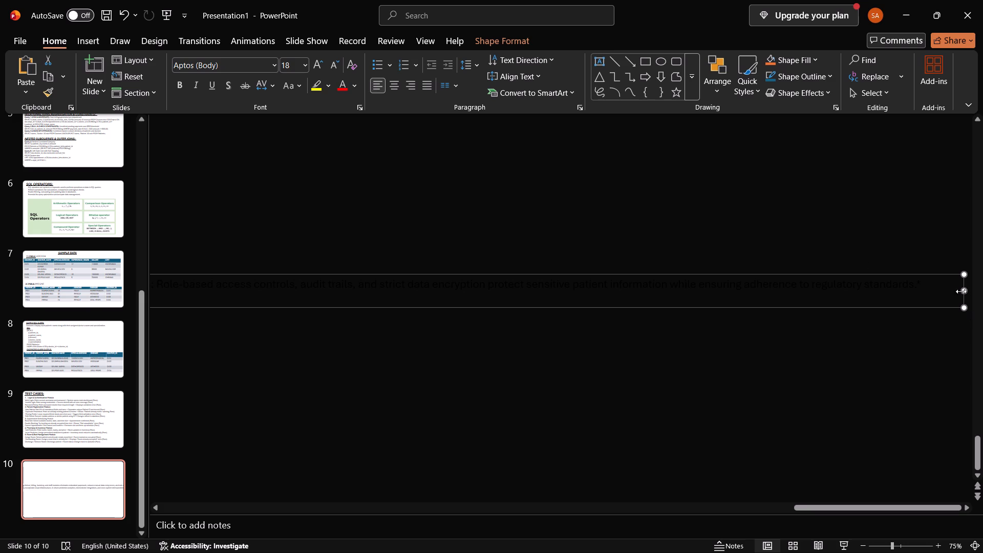
Narrow the text box on slide 10 from its right edge until that edge lies within the slide.
left_click_drag(967, 289, 501, 327)
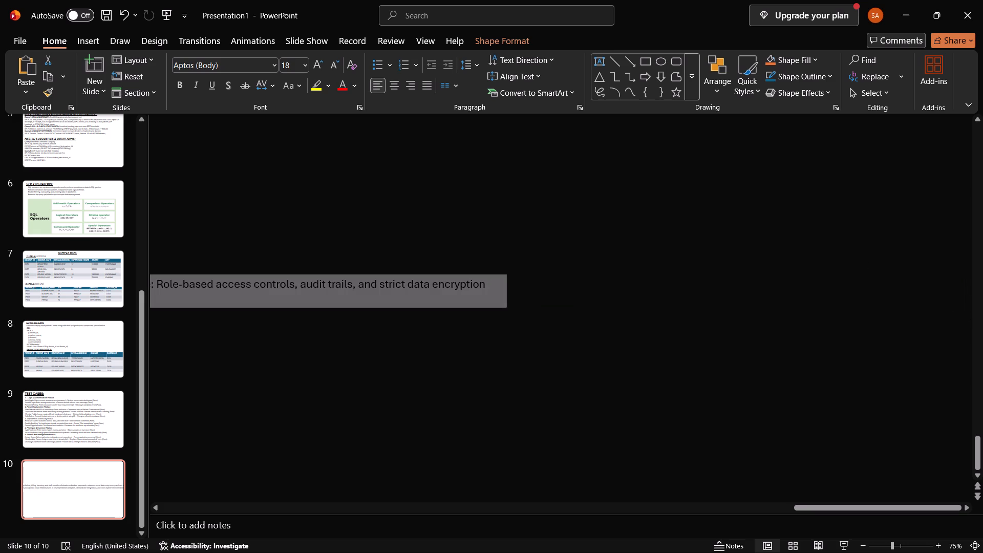
left_click_drag(501, 327, 488, 327)
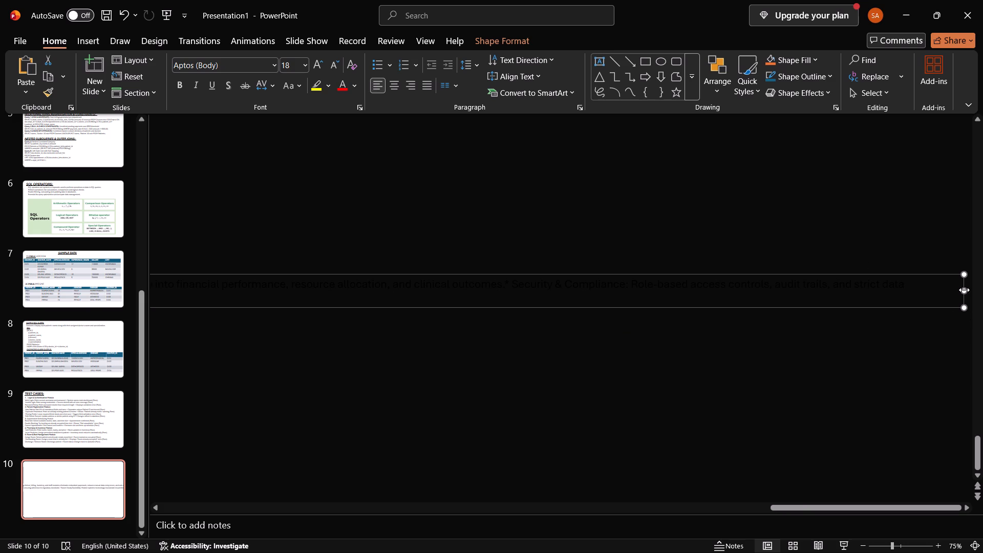
left_click_drag(964, 290, 550, 290)
left_click_drag(962, 289, 564, 326)
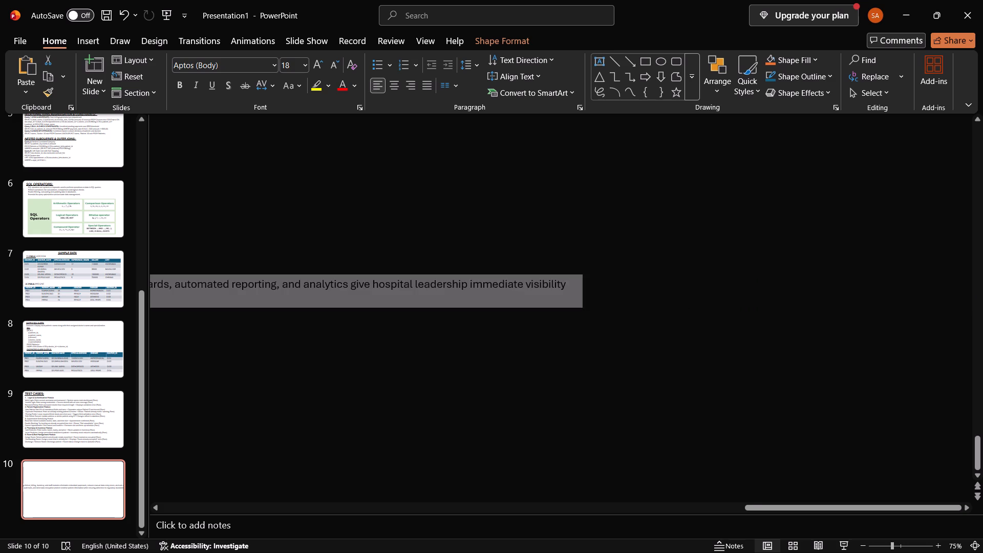
left_click_drag(564, 326, 528, 331)
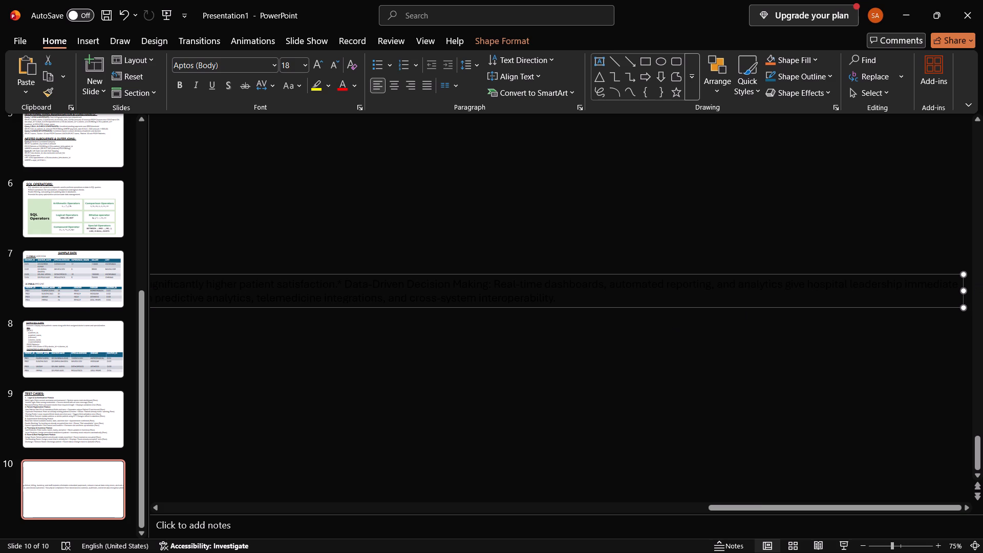
left_click_drag(967, 285, 527, 299)
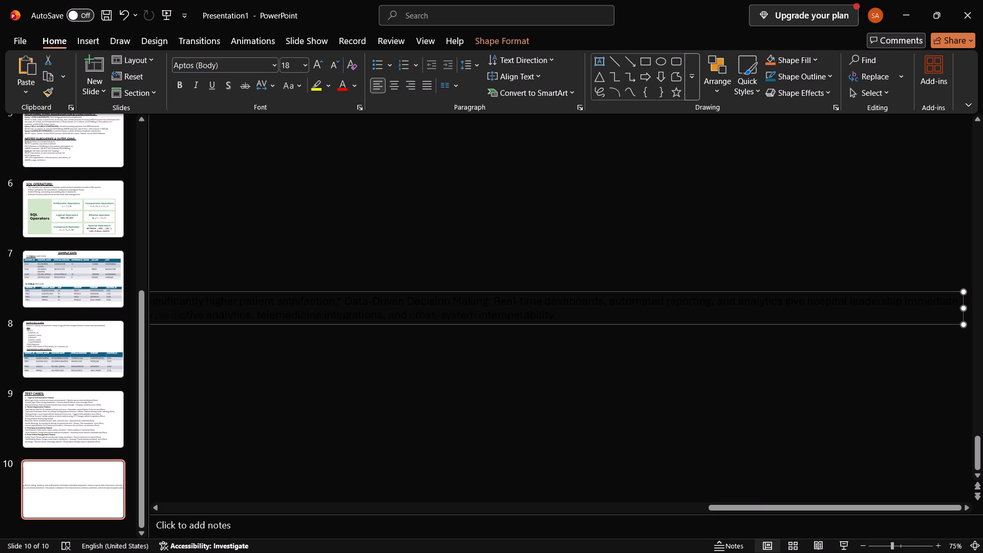
left_click_drag(958, 307, 726, 334)
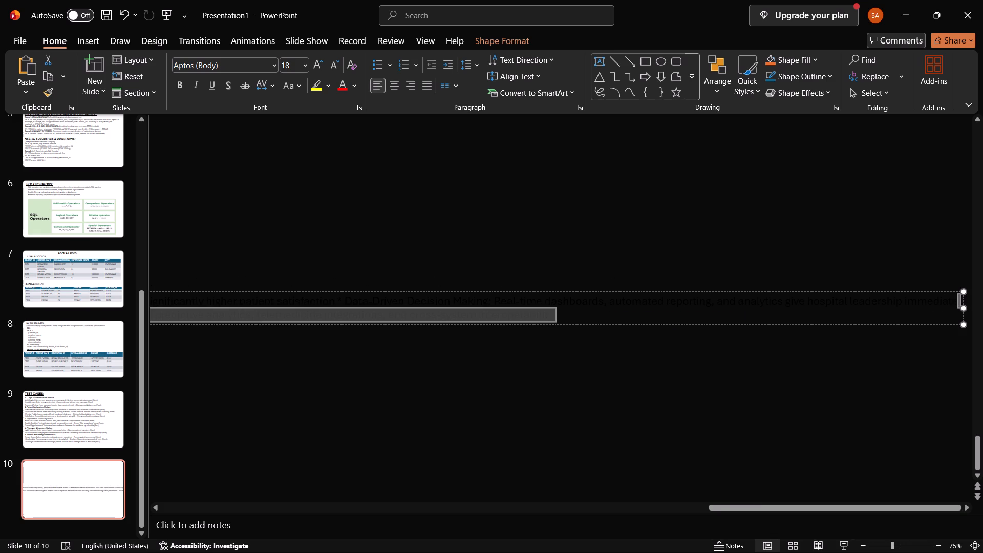
left_click_drag(726, 334, 503, 359)
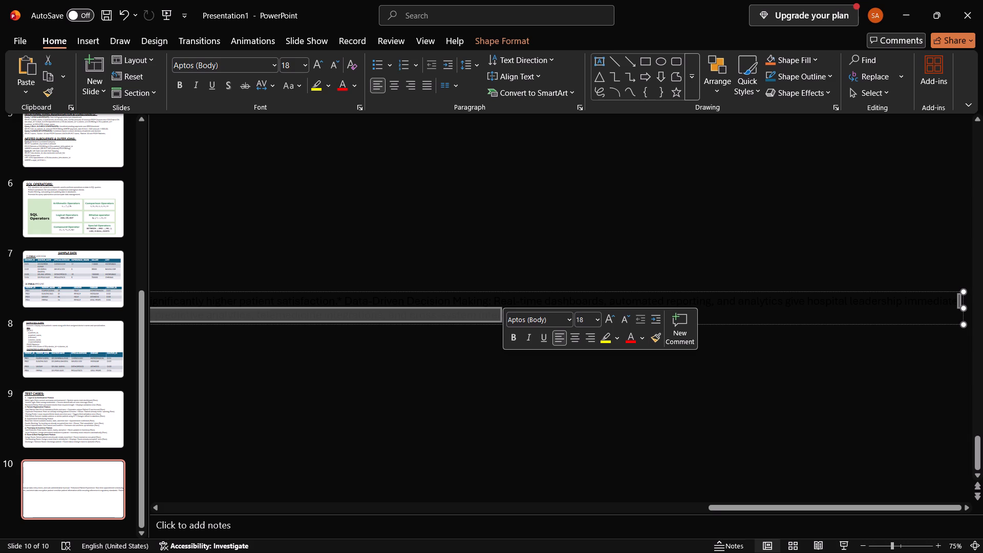
left_click_drag(964, 307, 588, 325)
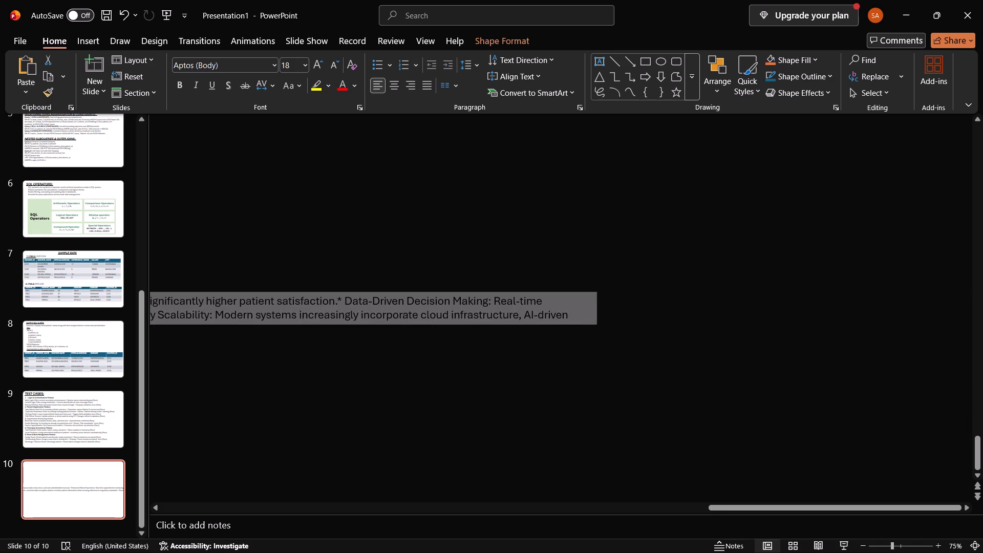
left_click_drag(588, 325, 494, 331)
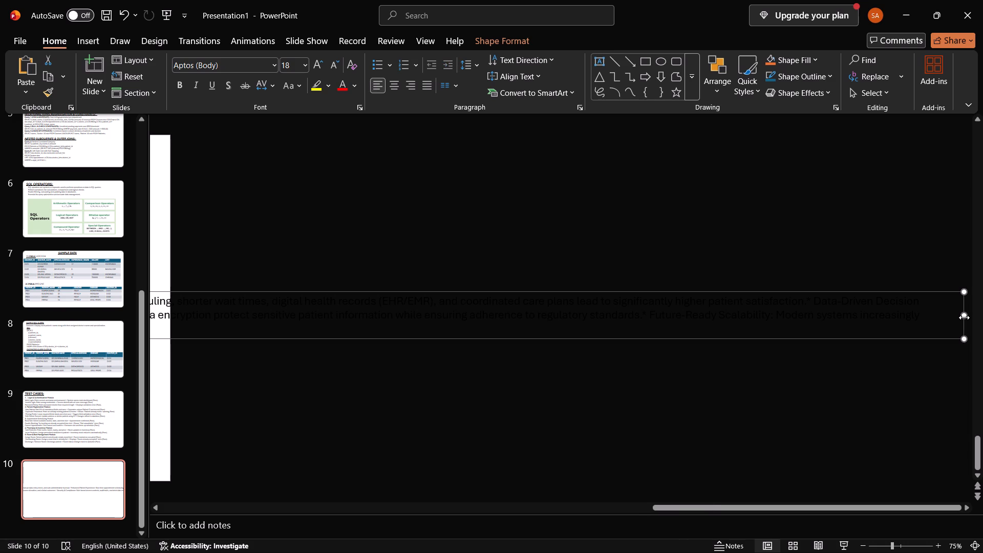
left_click_drag(964, 318, 520, 341)
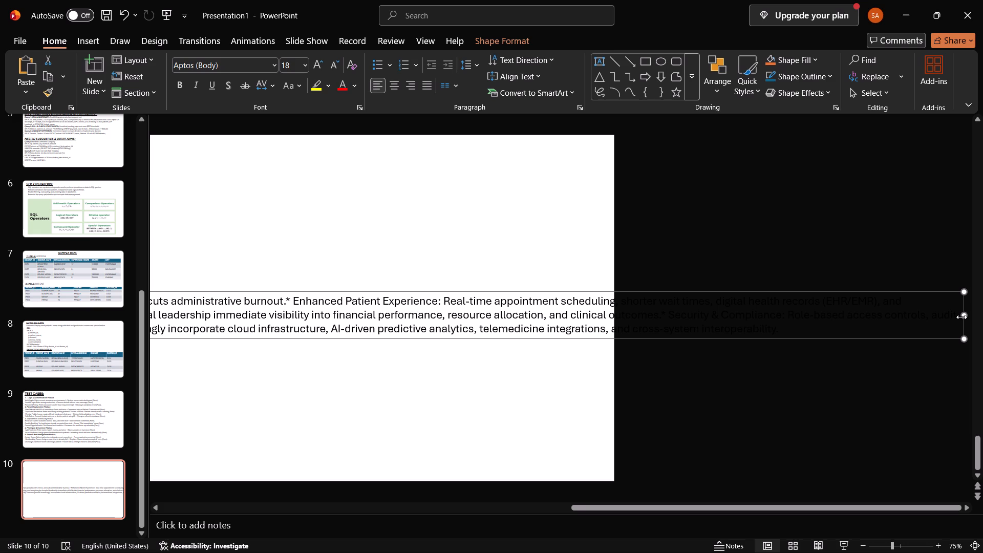
left_click_drag(961, 317, 692, 339)
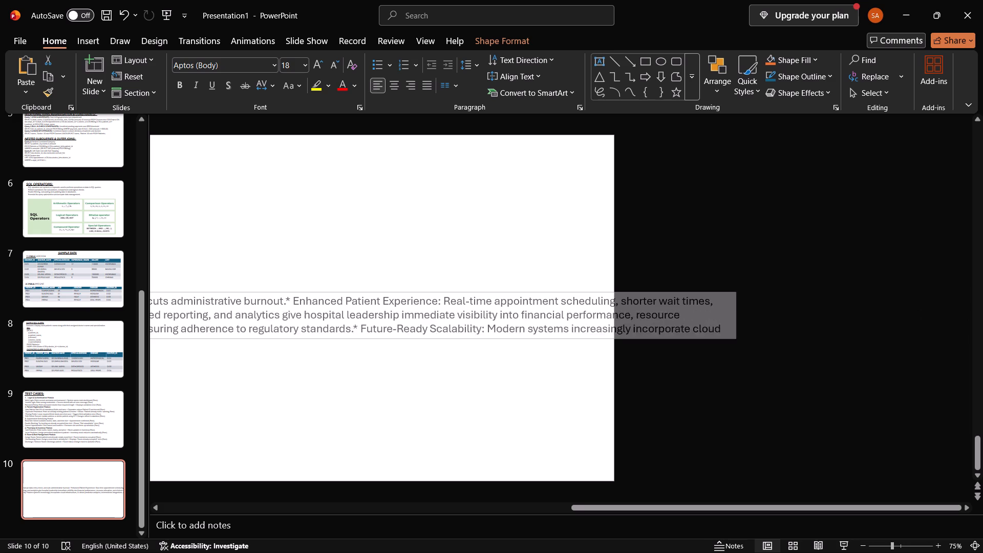
left_click_drag(692, 339, 604, 343)
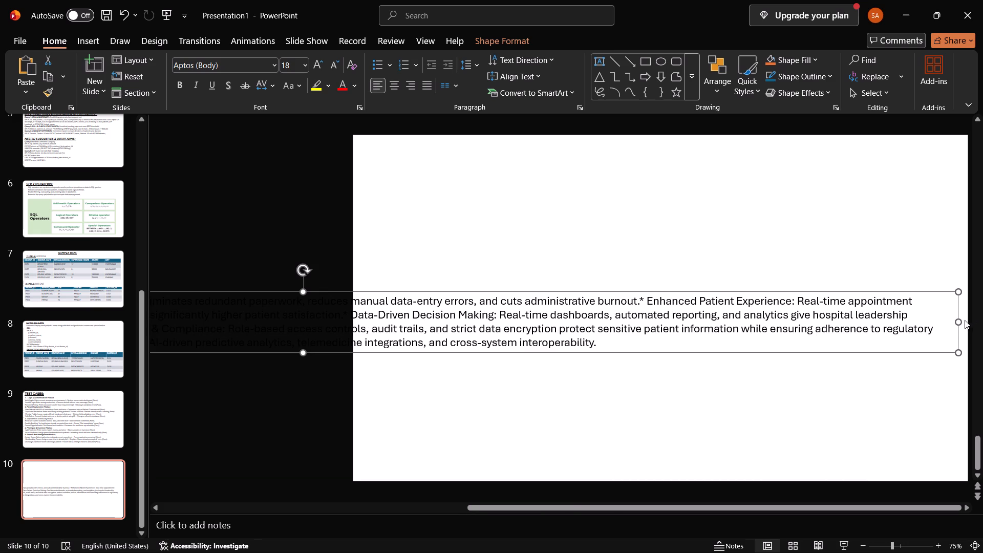
left_click_drag(961, 320, 782, 343)
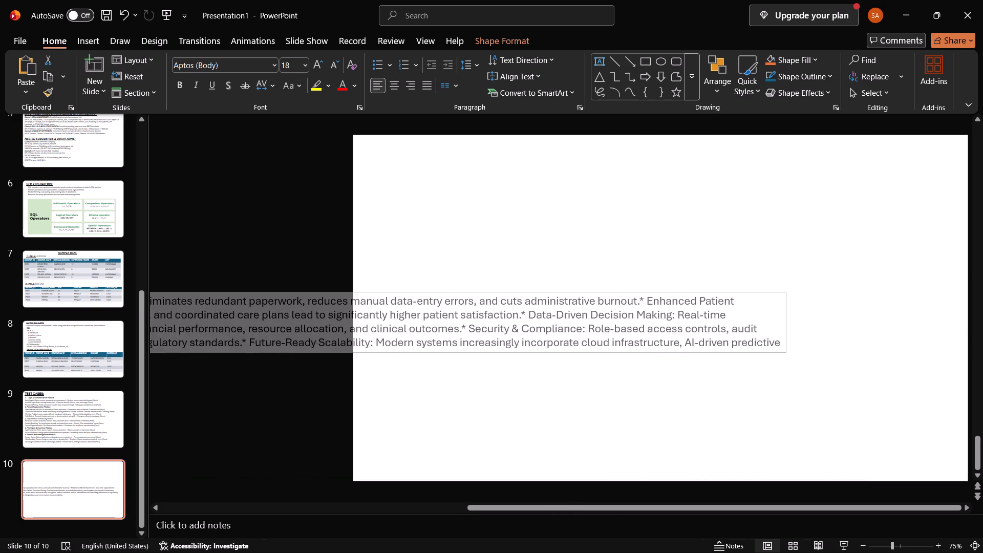
left_click_drag(782, 343, 776, 344)
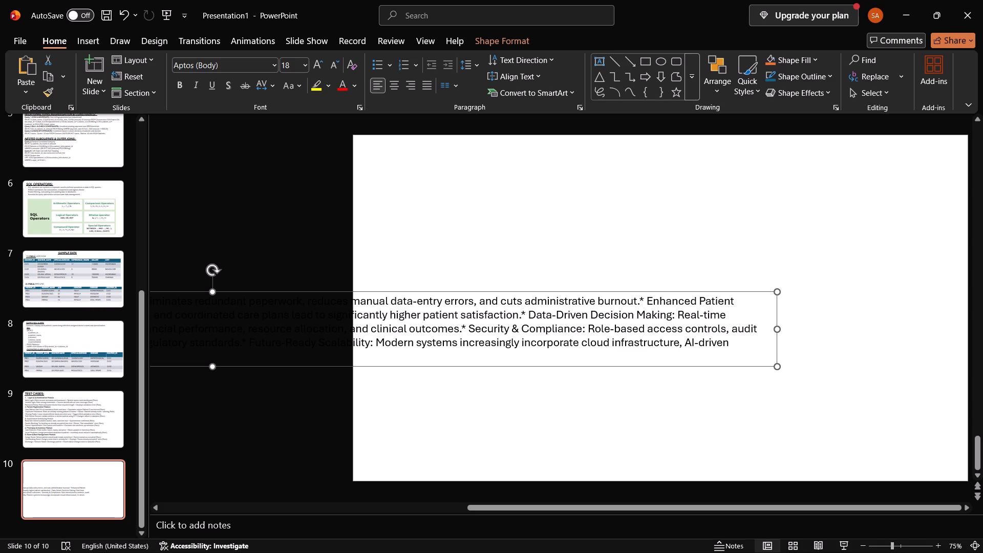
Move the text box up and to the right, farther onto slide 10.
left_click_drag(668, 290, 784, 256)
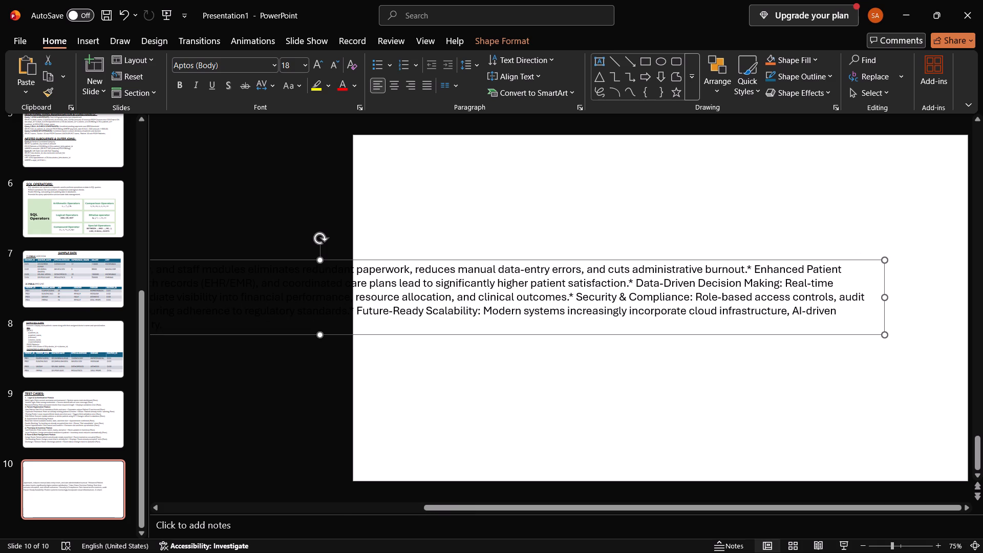
left_click_drag(801, 259, 974, 171)
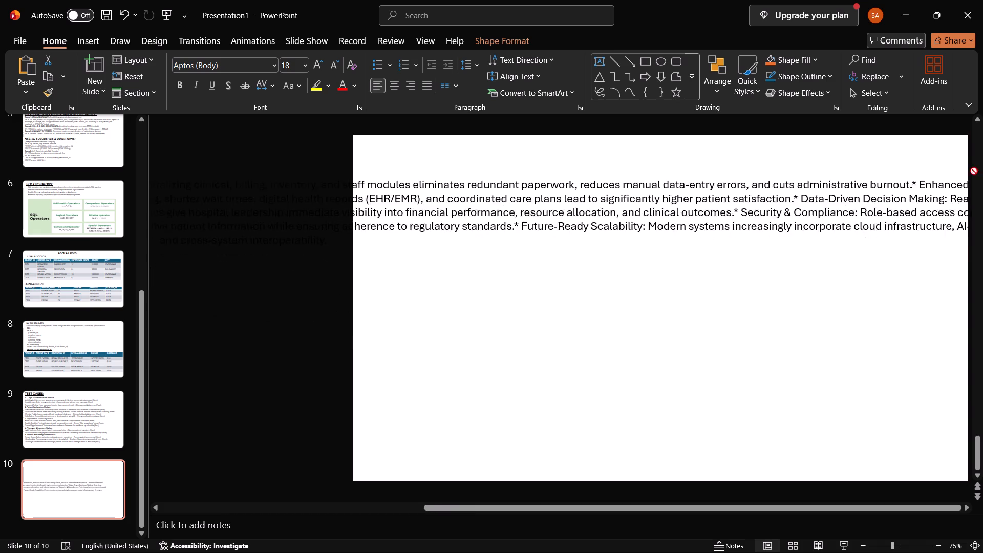
left_click_drag(974, 171, 981, 168)
Narrow the text box from its left edge until its left side lines up with the slide's left edge.
scroll(41, 431, "left", 1)
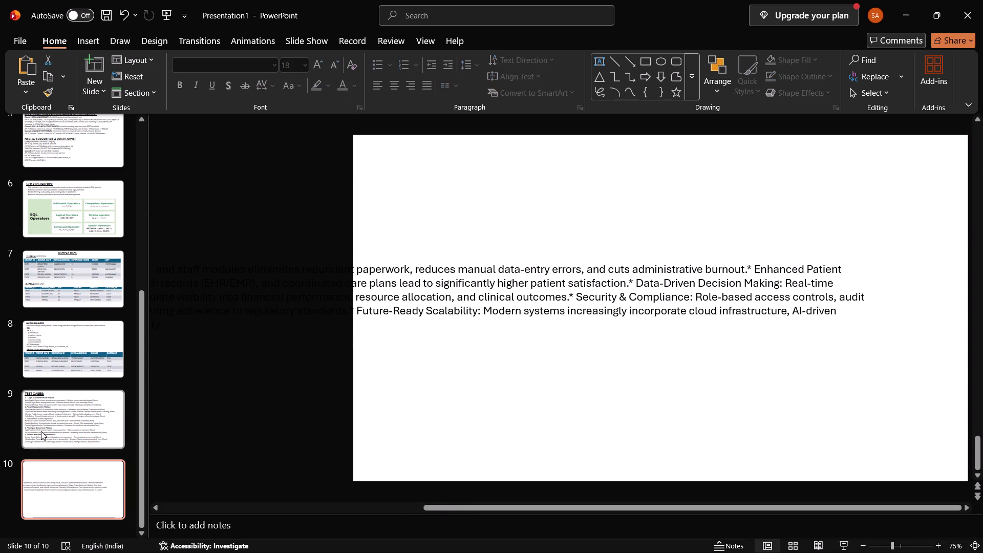
scroll(41, 431, "left", 1)
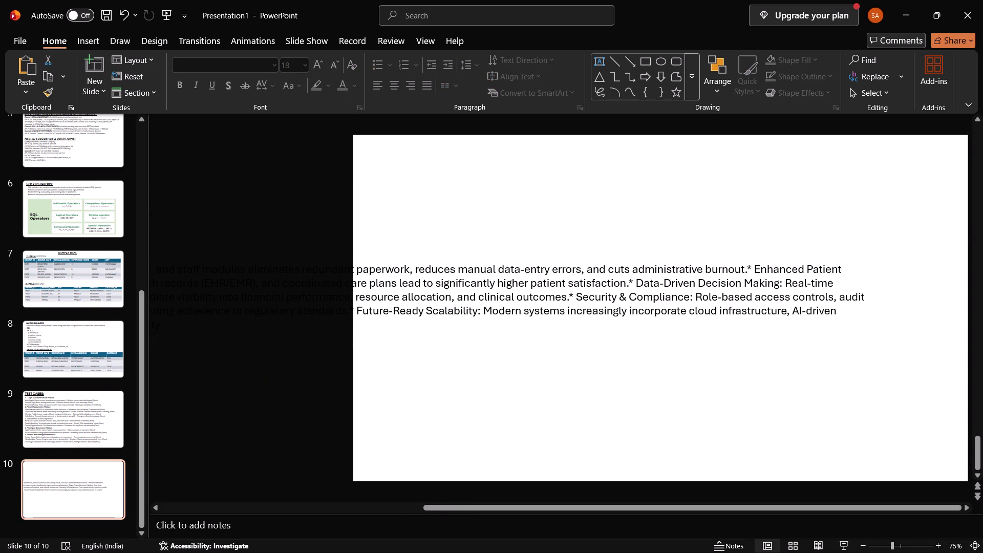
left_click(270, 286)
scroll(270, 286, "left", 10)
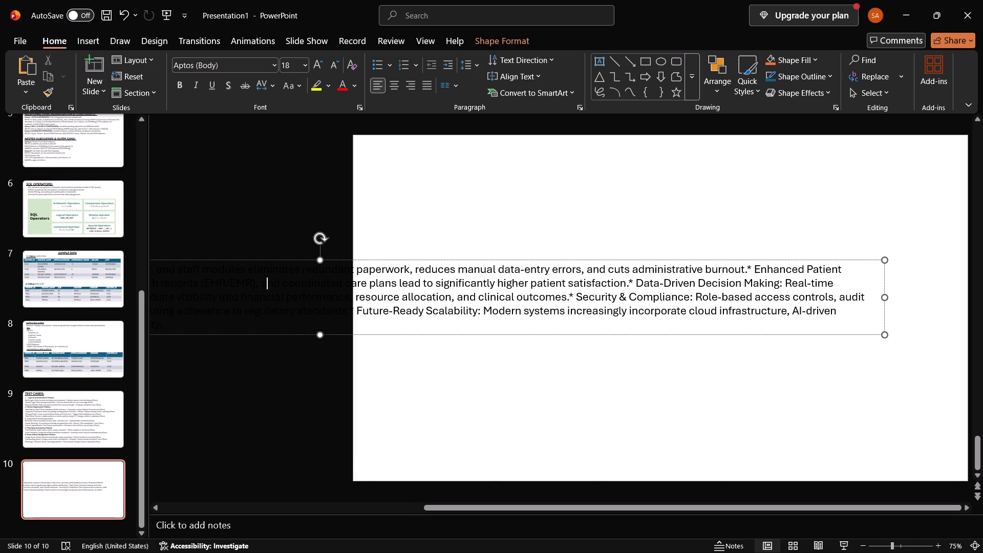
scroll(270, 286, "right", 16)
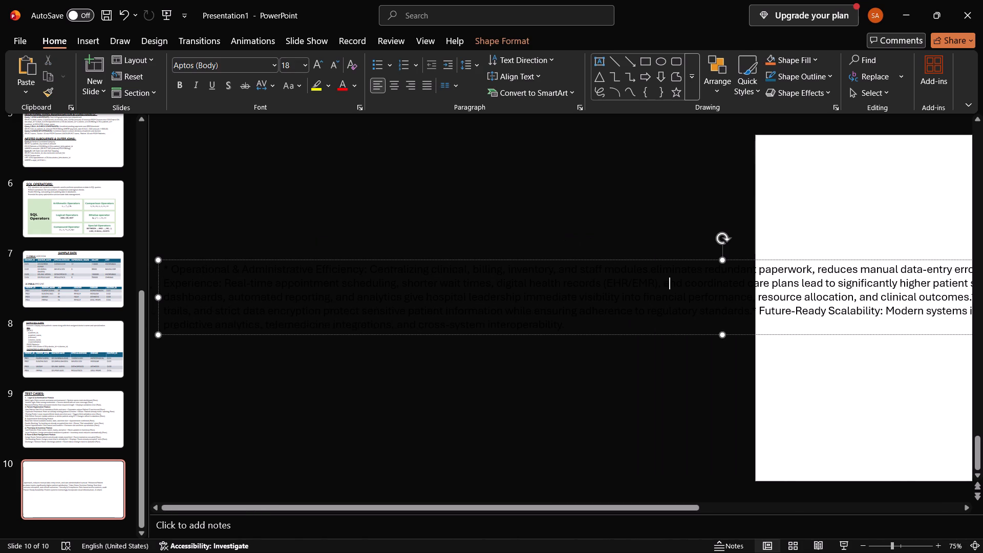
scroll(270, 286, "right", 1)
left_click_drag(158, 297, 255, 290)
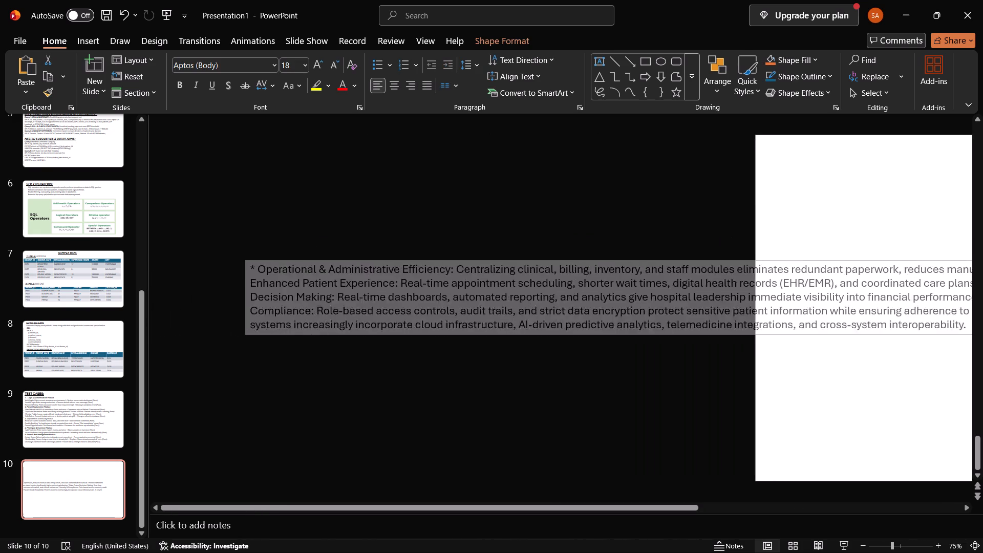
left_click_drag(255, 290, 276, 290)
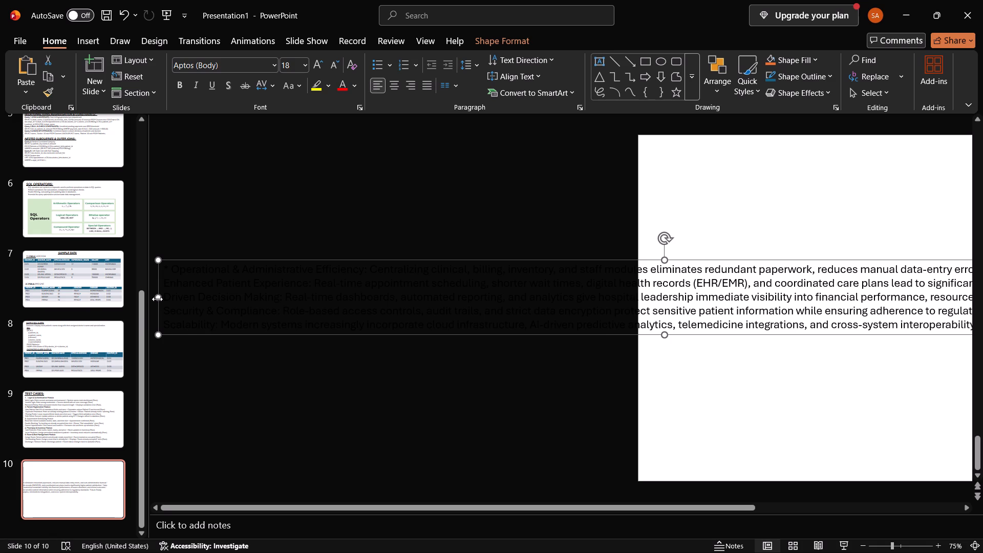
left_click_drag(157, 299, 389, 283)
left_click(389, 283)
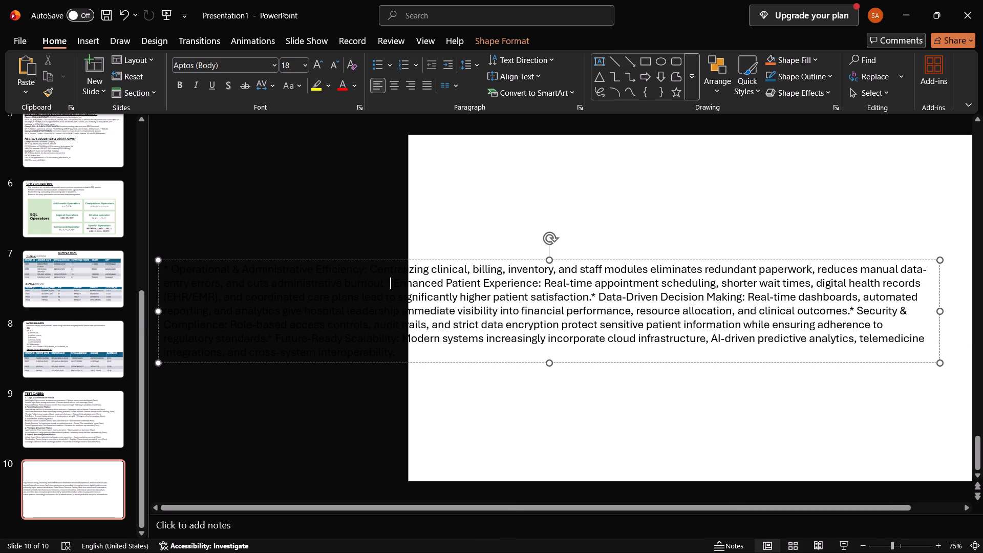
left_click_drag(161, 312, 310, 280)
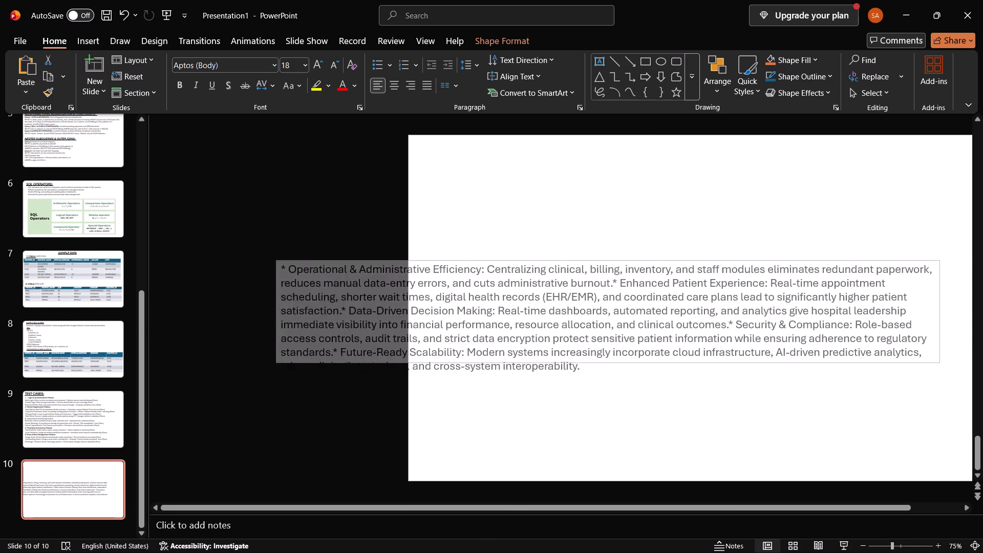
left_click_drag(310, 280, 412, 267)
left_click(412, 267)
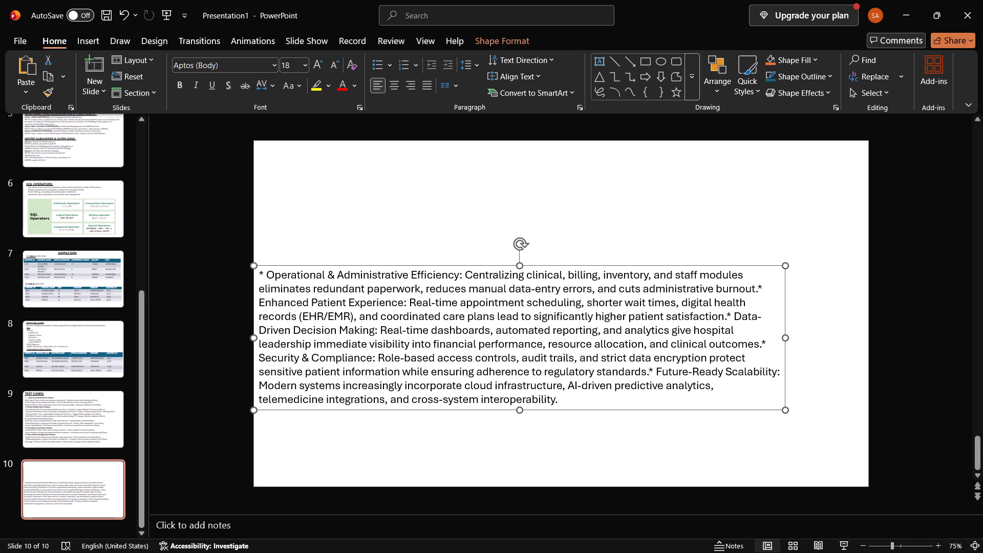
Move the text box up and slightly right so it sits inside the slide's left margin.
left_click_drag(494, 261, 507, 220)
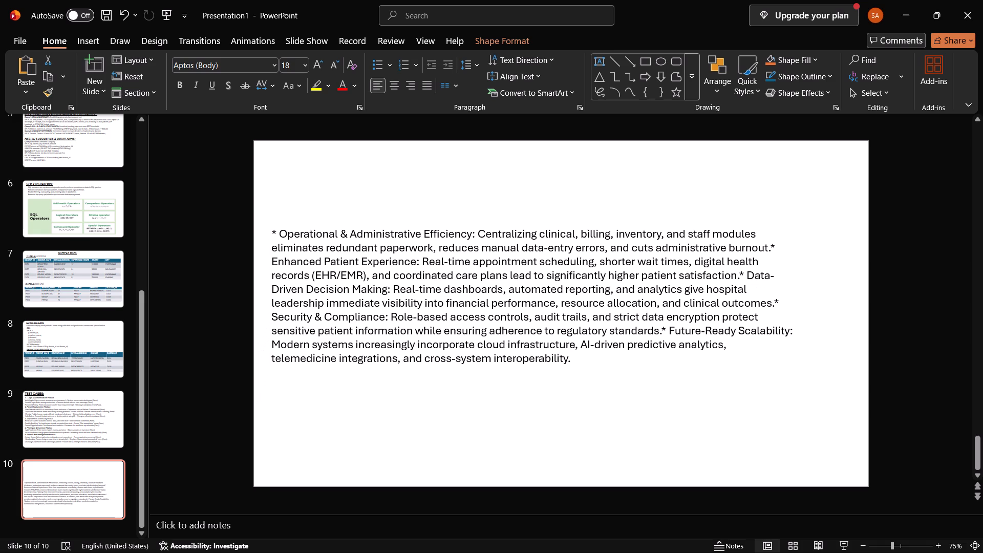
left_click_drag(507, 220, 518, 210)
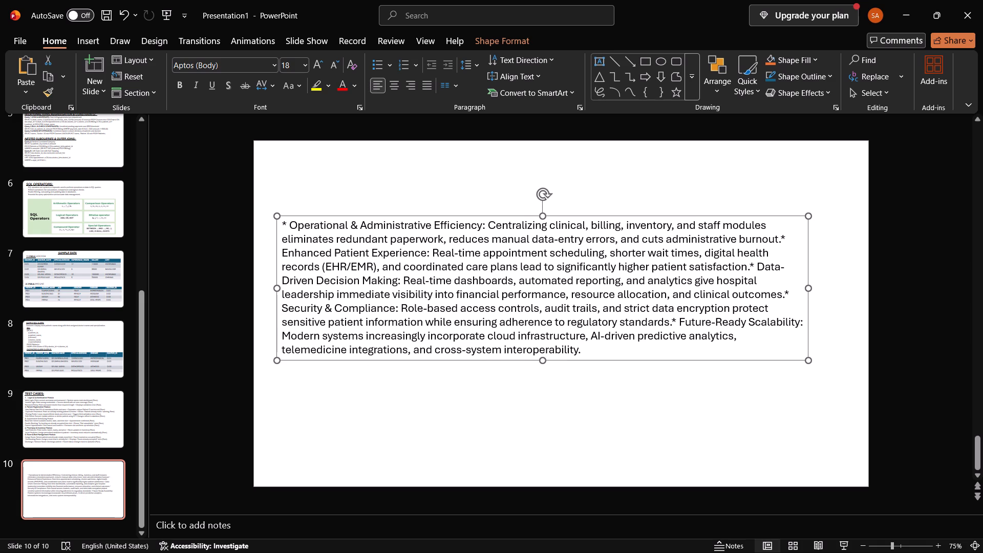
Delete the asterisks after "administrative burnout." and "patient satisfaction.", and start a new bulleted paragraph at "Data-Driven Decision Making".
left_click(783, 237)
key("BackSpace")
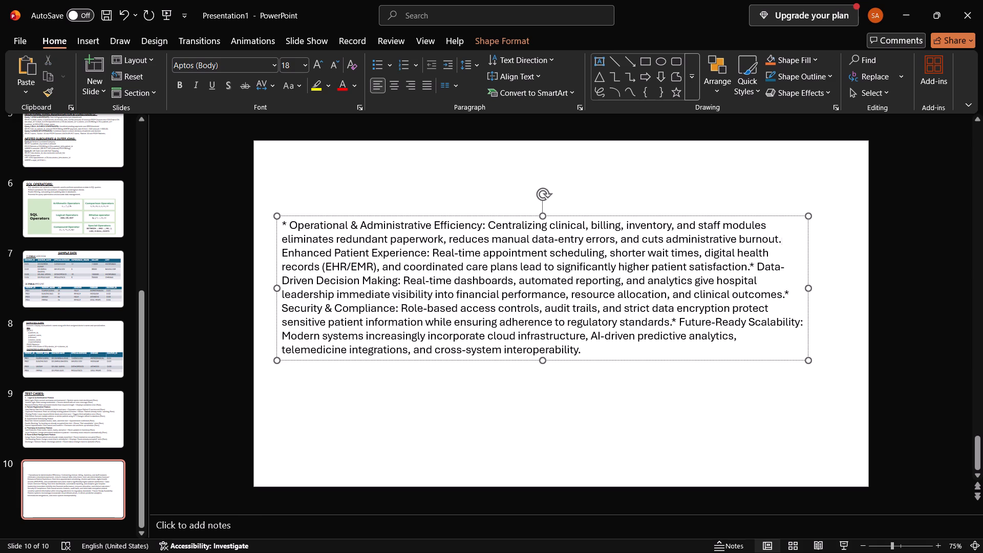
left_click(755, 265)
key("BackSpace")
key("Return")
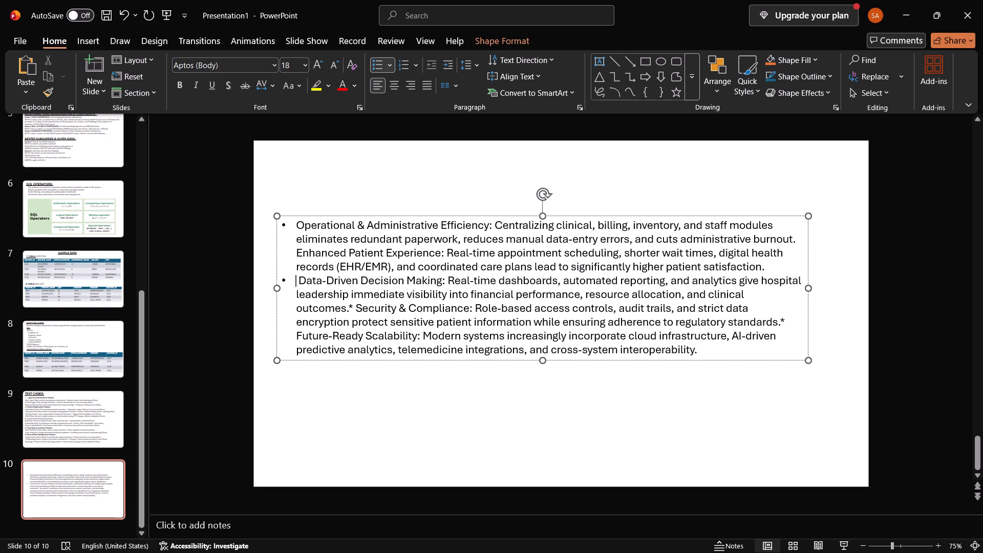
Delete the asterisks after "clinical outcomes." and "regulatory standards.", and start a new bullet at "Future-Ready Scalability".
left_click(352, 309)
key("BackSpace")
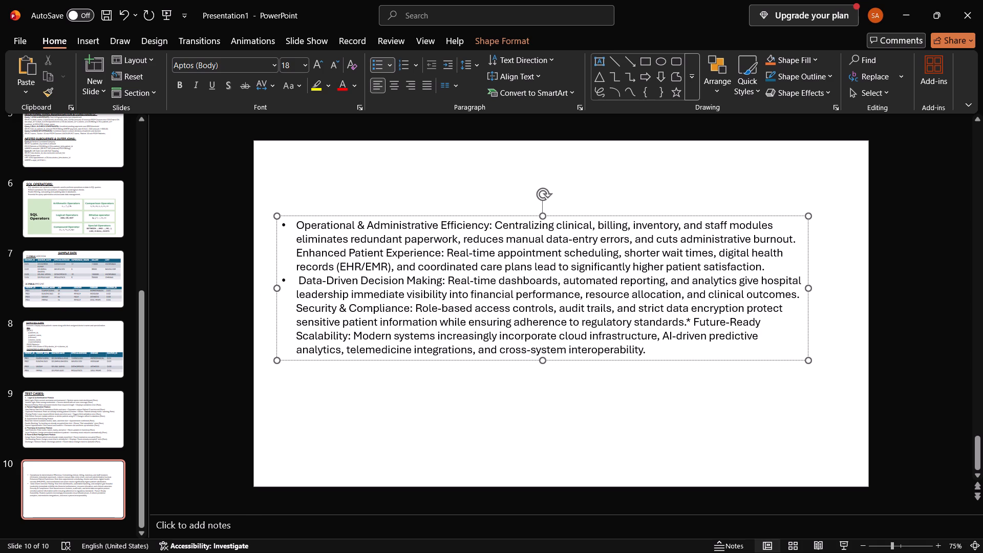
left_click(692, 320)
key("BackSpace")
key("BackSpace")
key("Return")
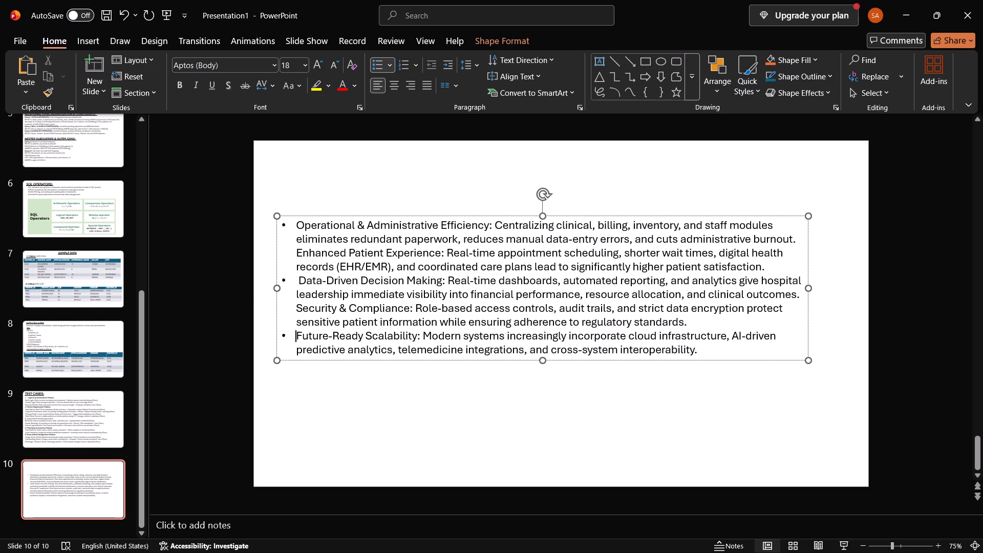
Bold the lead-in "Operational & Administrative Efficiency:" in the first bullet of the text box.
left_click(289, 253)
double_click(298, 224)
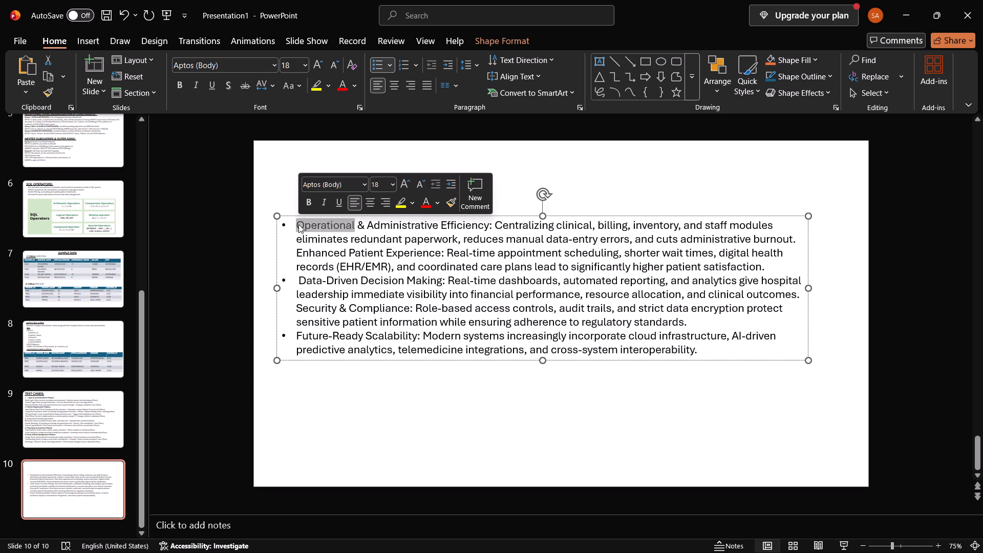
triple_click(298, 224)
double_click(298, 224)
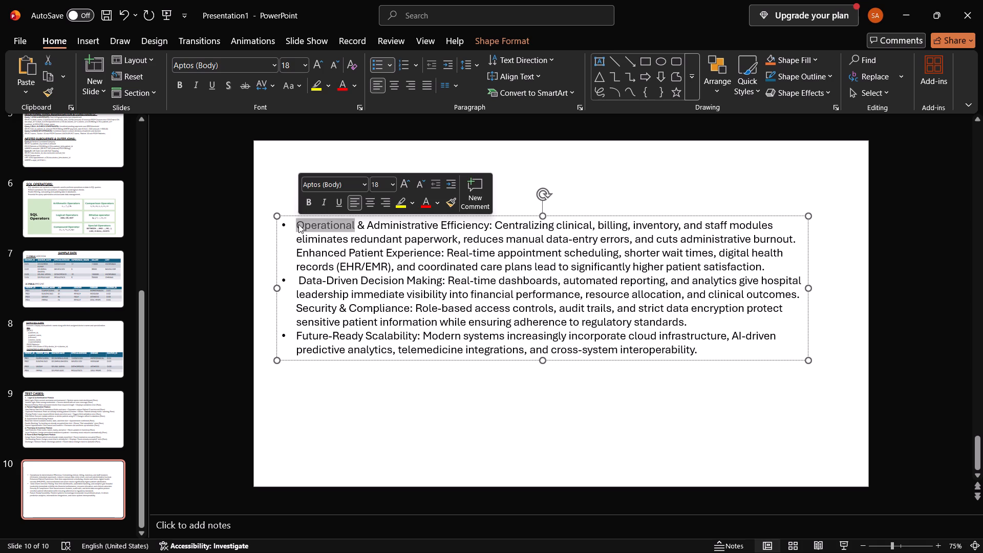
left_click(297, 228)
left_click_drag(297, 228, 475, 226)
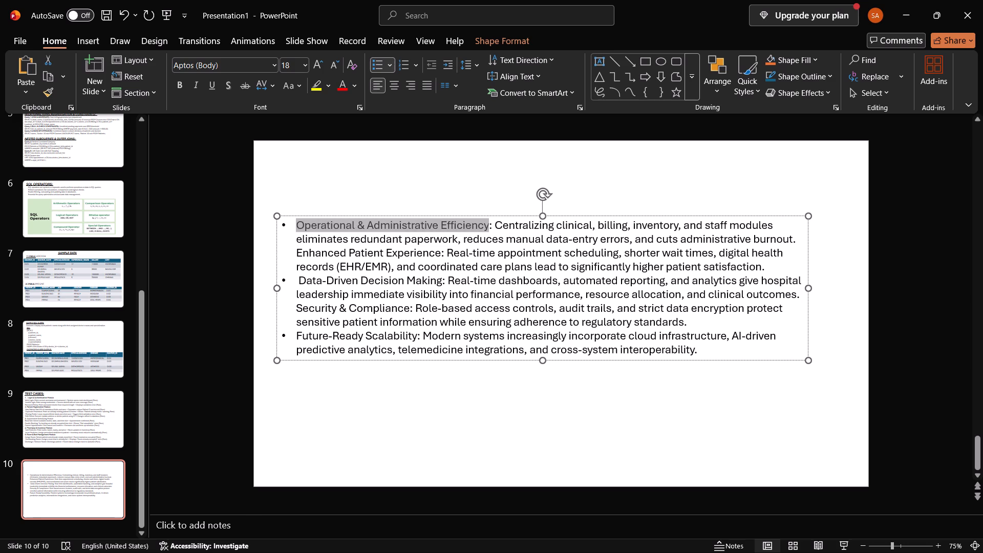
left_click_drag(475, 226, 504, 223)
left_click_drag(504, 223, 497, 223)
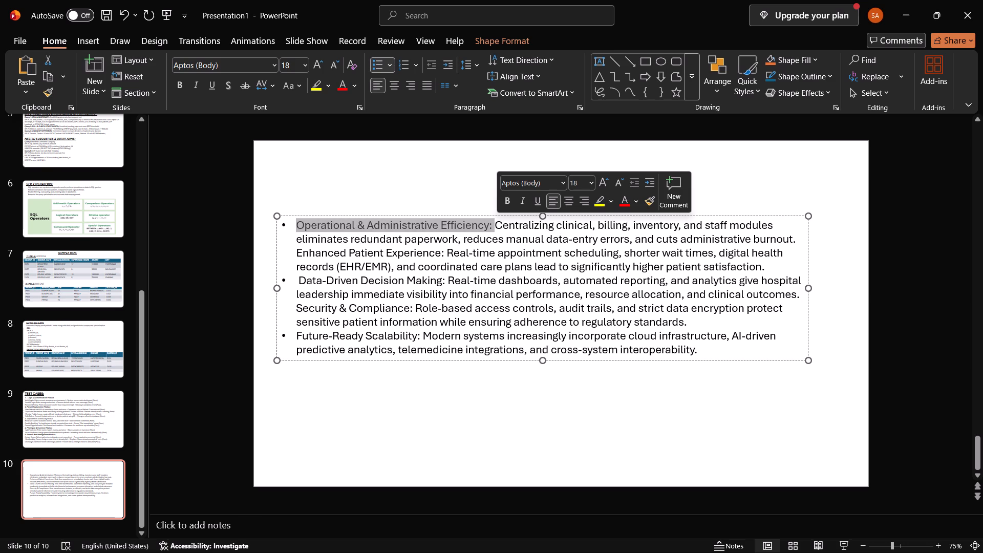
left_click(508, 197)
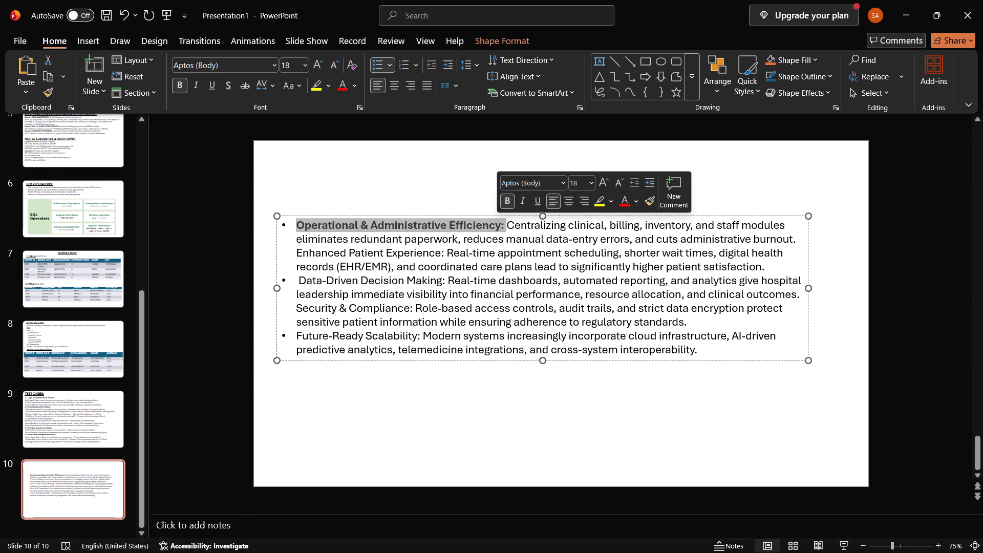
Bold the lead-in "Enhanced Patient Experience:" in the text box.
left_click(296, 252)
left_click_drag(296, 252, 309, 252)
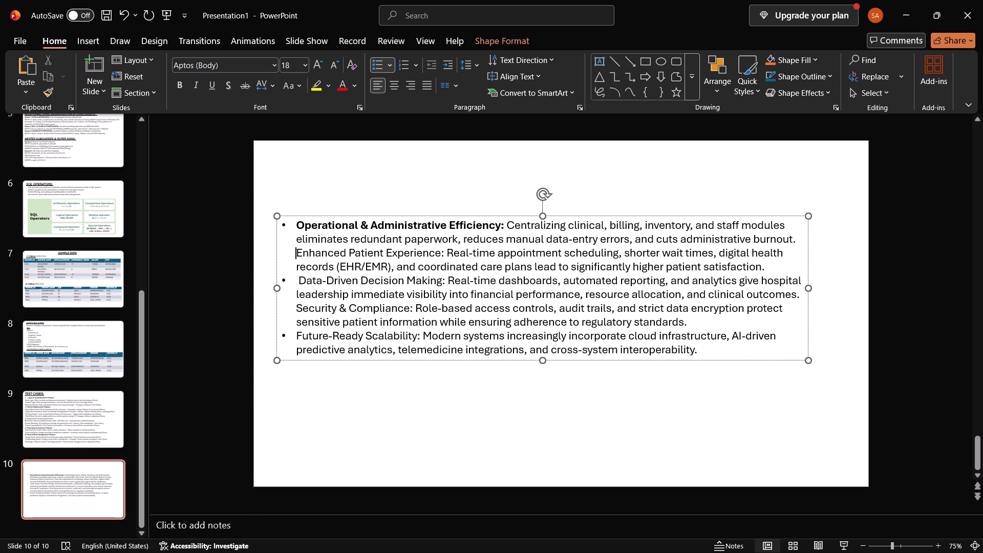
left_click_drag(309, 252, 428, 248)
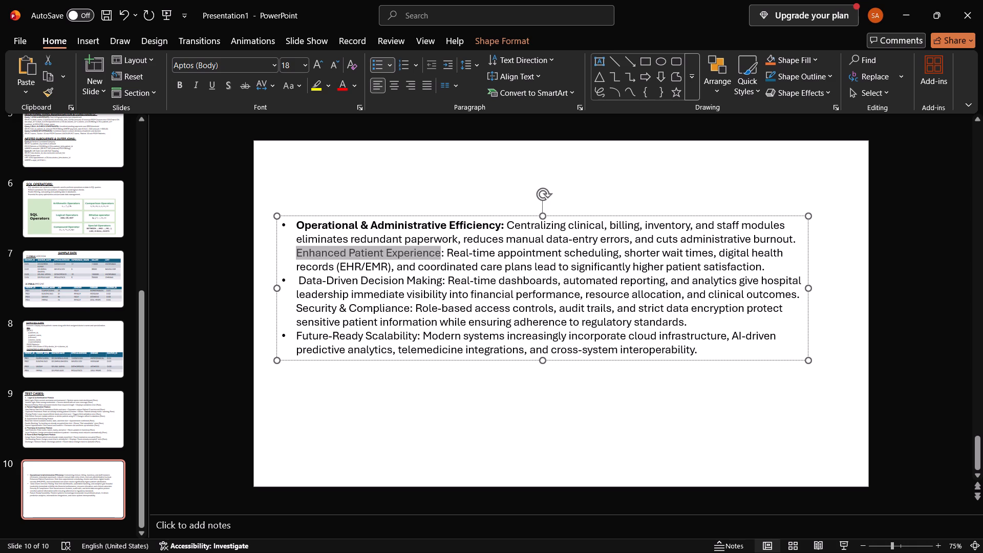
left_click_drag(428, 248, 444, 256)
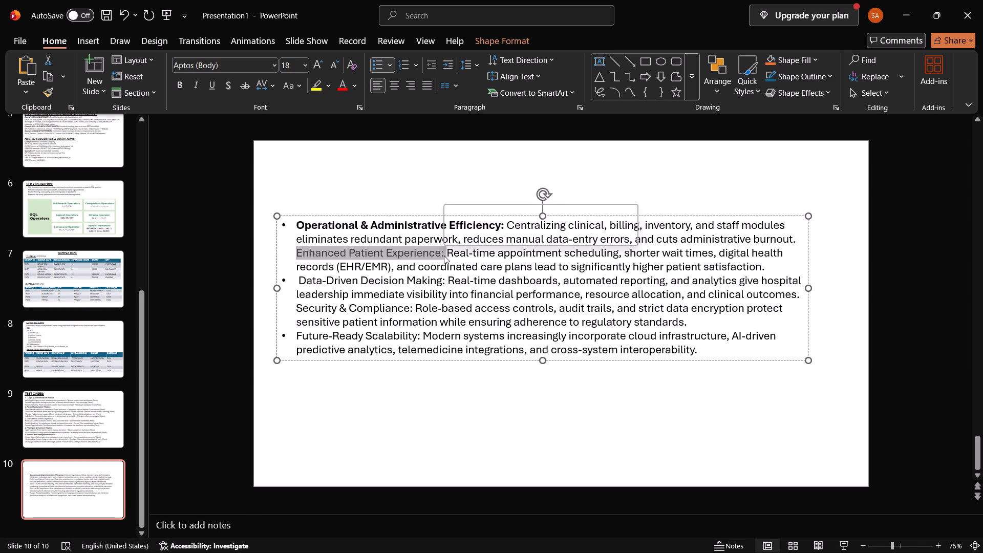
left_click(457, 236)
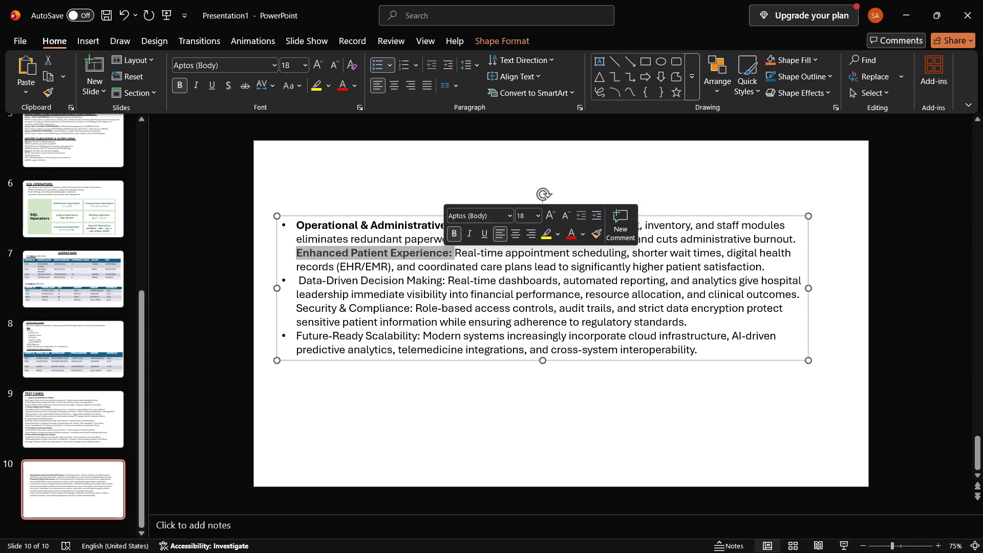
Bold the lead-in "Data-Driven Decision Making:" in the text box.
left_click(297, 280)
left_click_drag(297, 280, 431, 276)
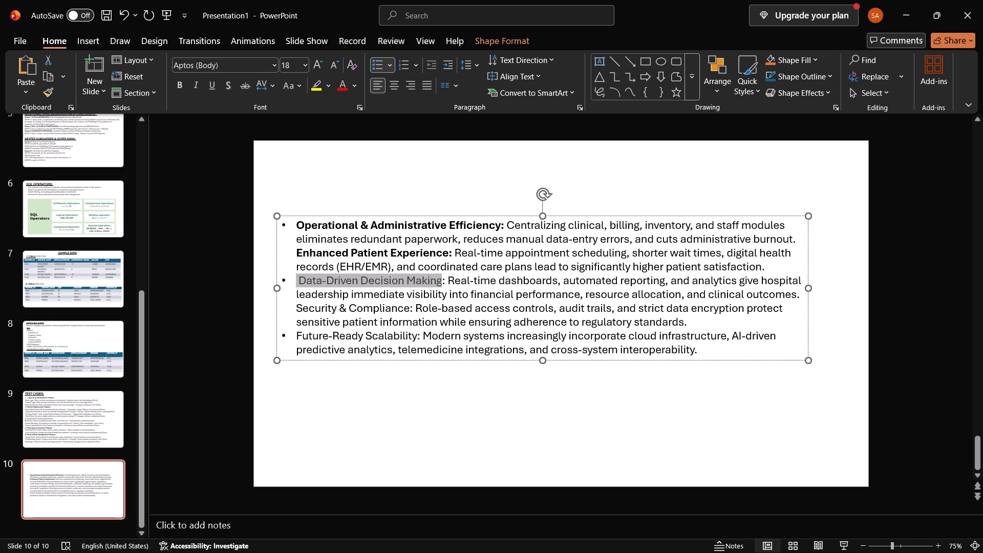
left_click_drag(431, 276, 446, 281)
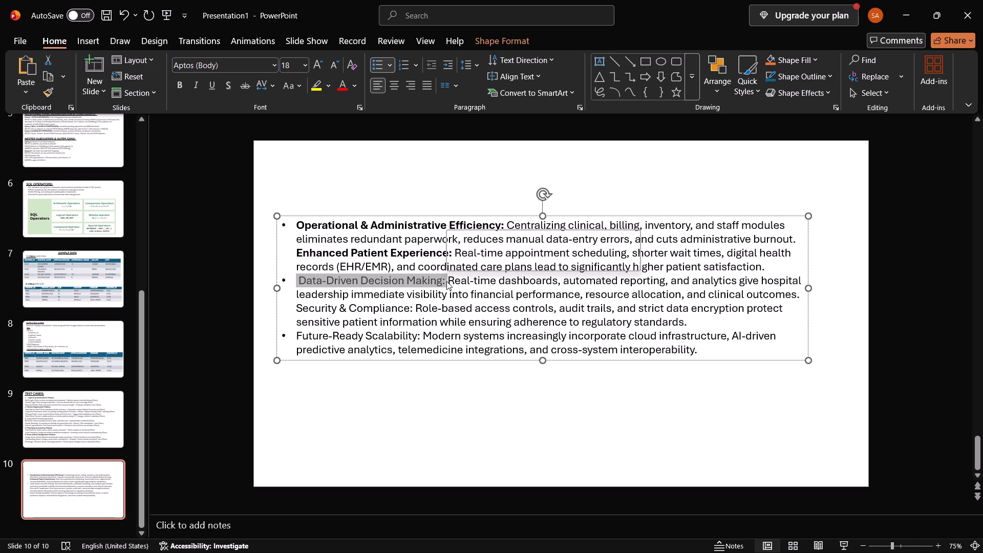
left_click(453, 265)
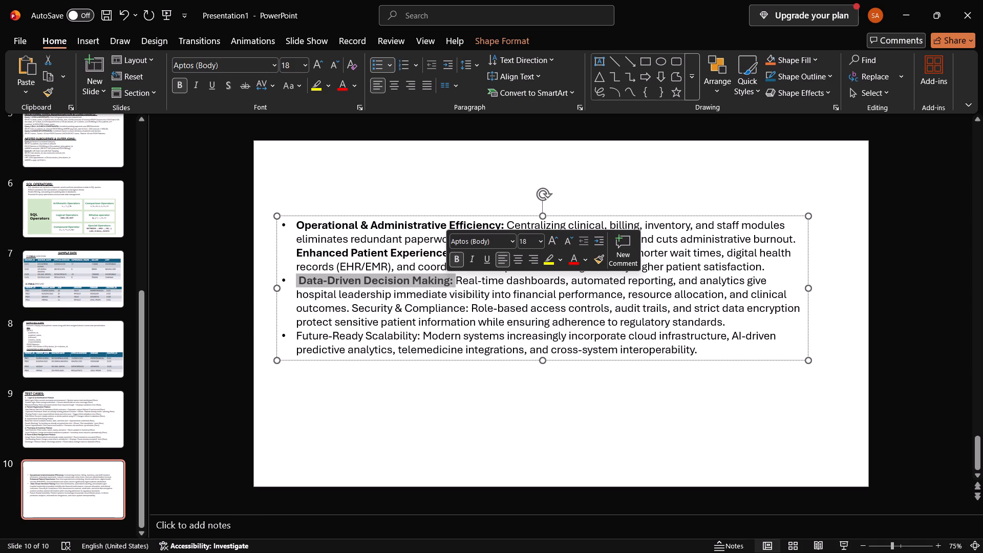
Start new bulleted paragraphs at "Security & Compliance" and at "Enhanced Patient Experience".
left_click(349, 306)
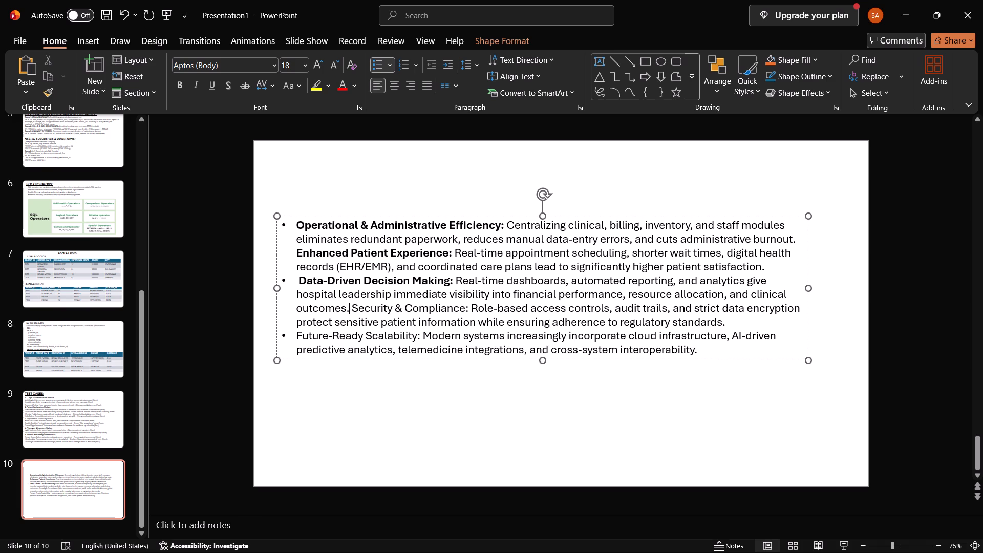
key("Return")
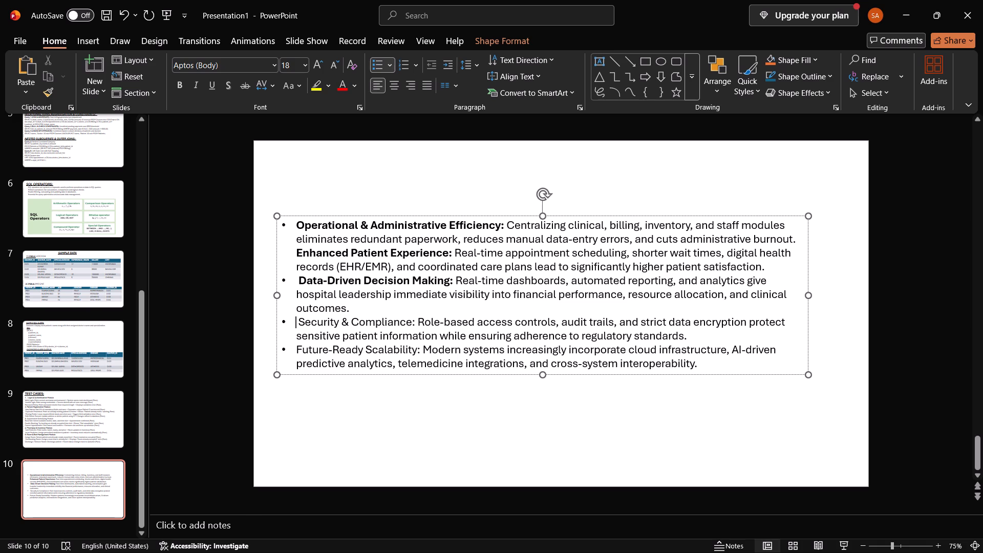
left_click(295, 254)
key("period")
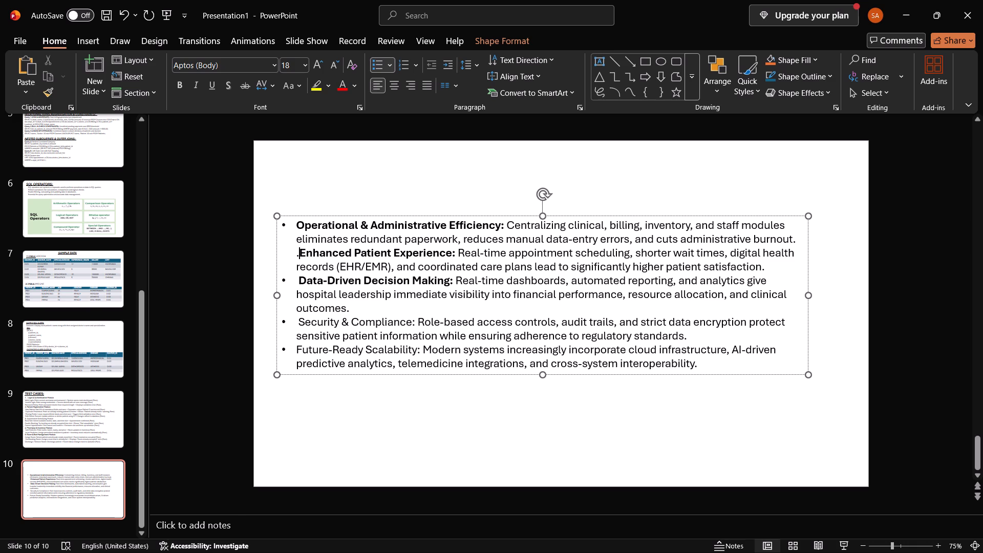
key("BackSpace")
key("BackSpace")
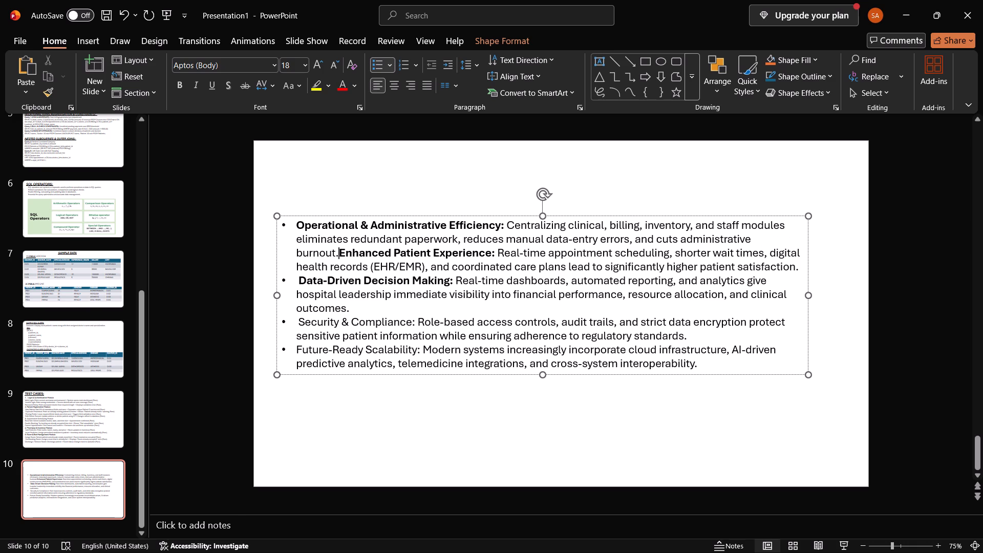
key("Return")
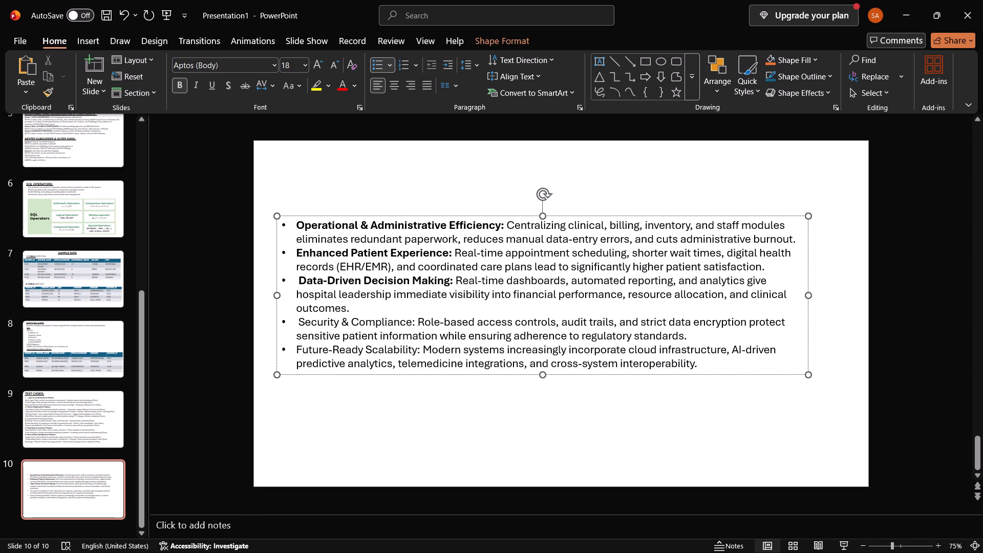
Bold the lead-in "Security & Compliance:" in its new bullet.
left_click_drag(298, 321, 305, 321)
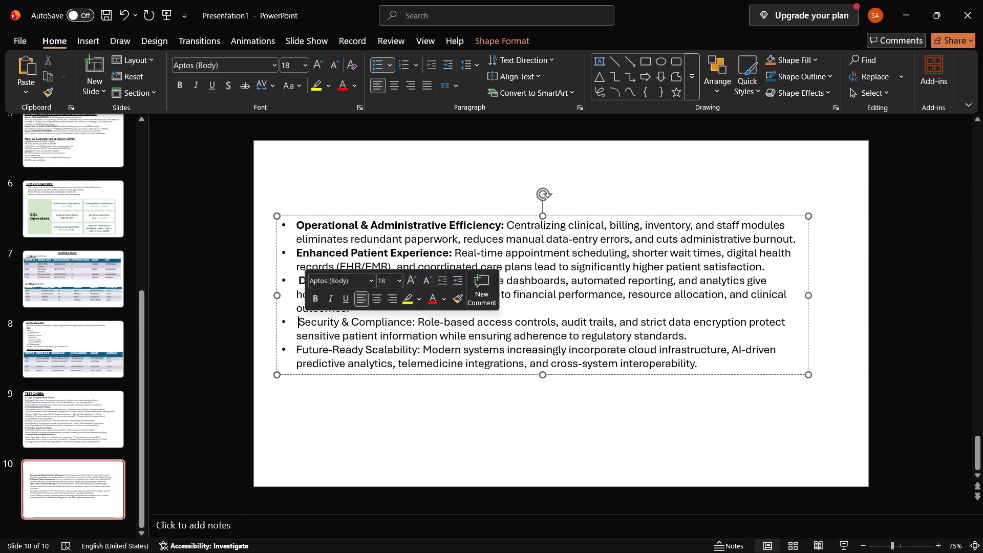
left_click_drag(319, 320, 397, 315)
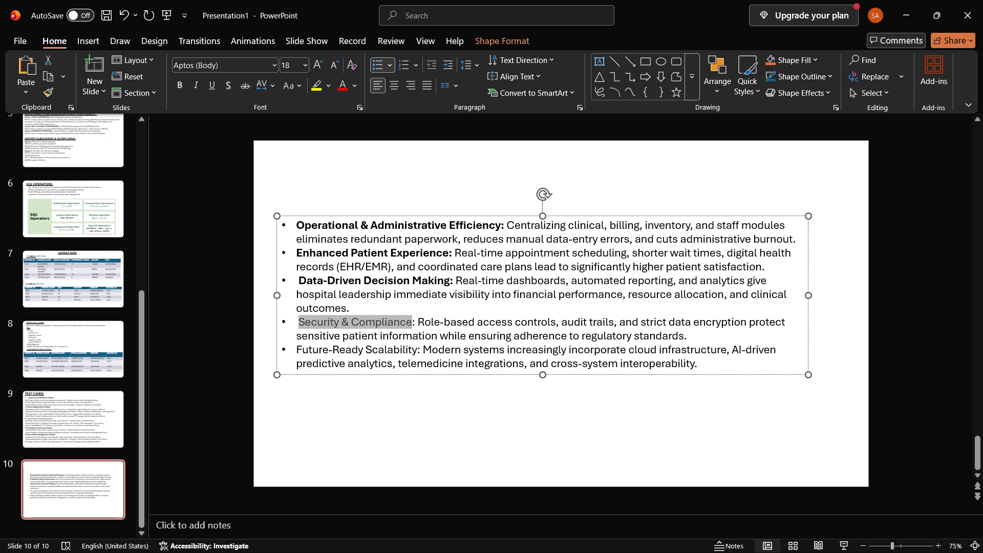
left_click_drag(397, 315, 408, 316)
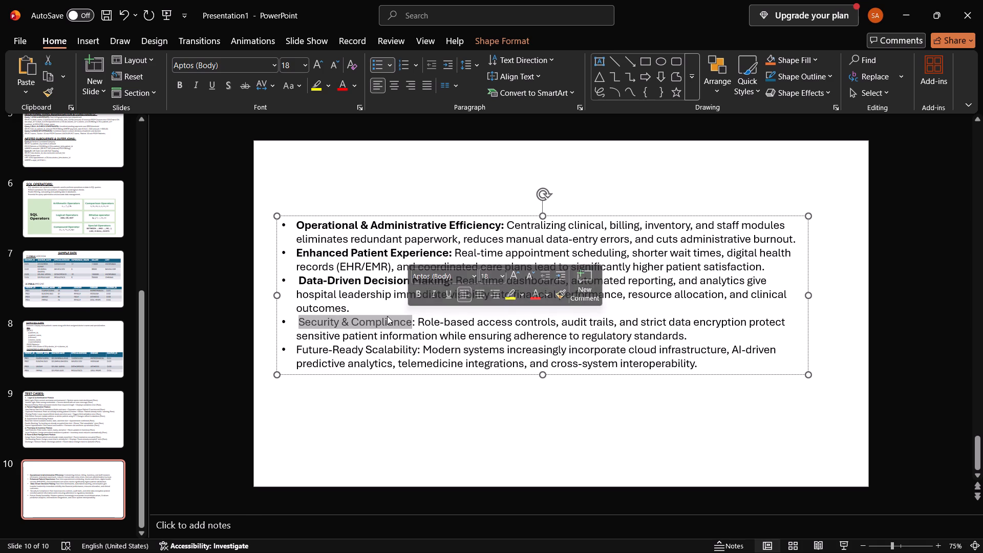
left_click(295, 320)
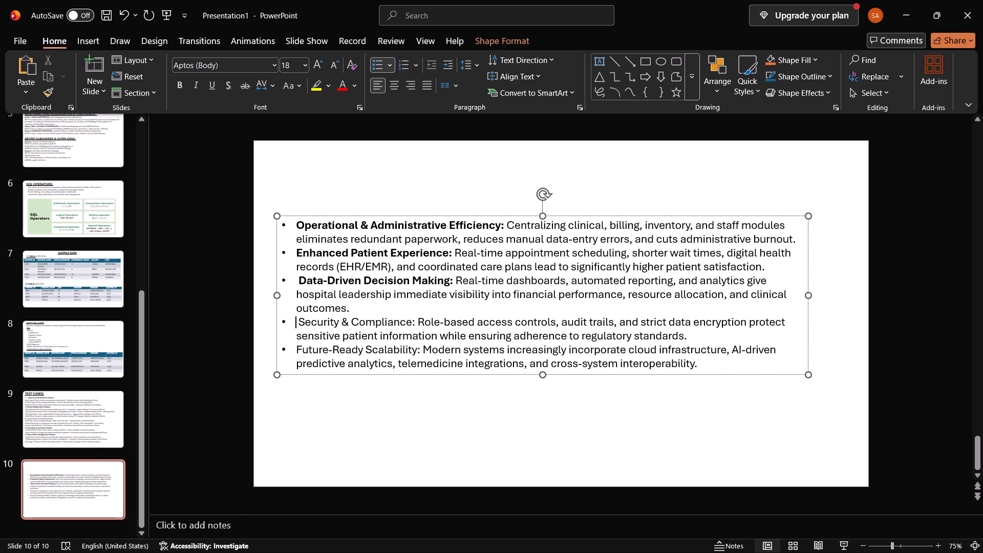
left_click_drag(295, 320, 417, 321)
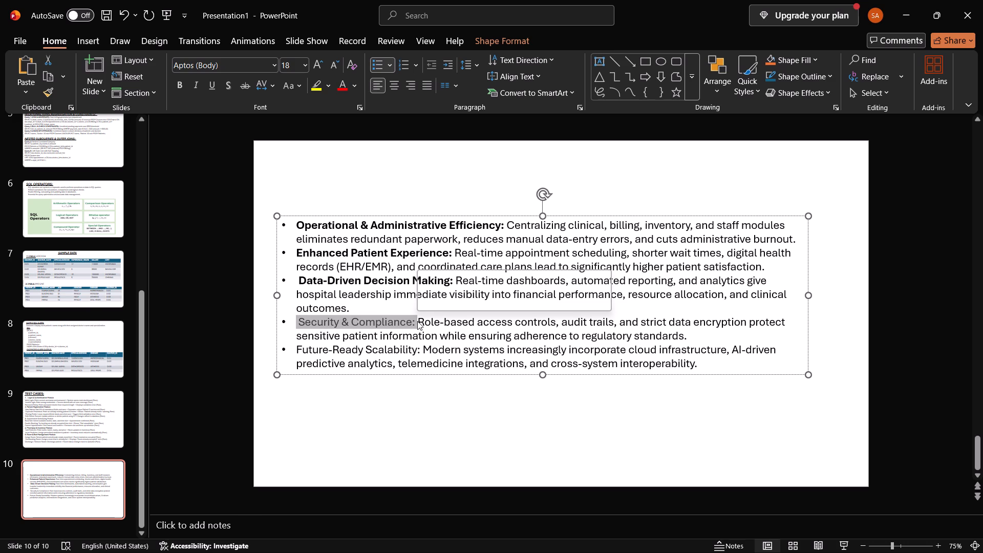
left_click(428, 295)
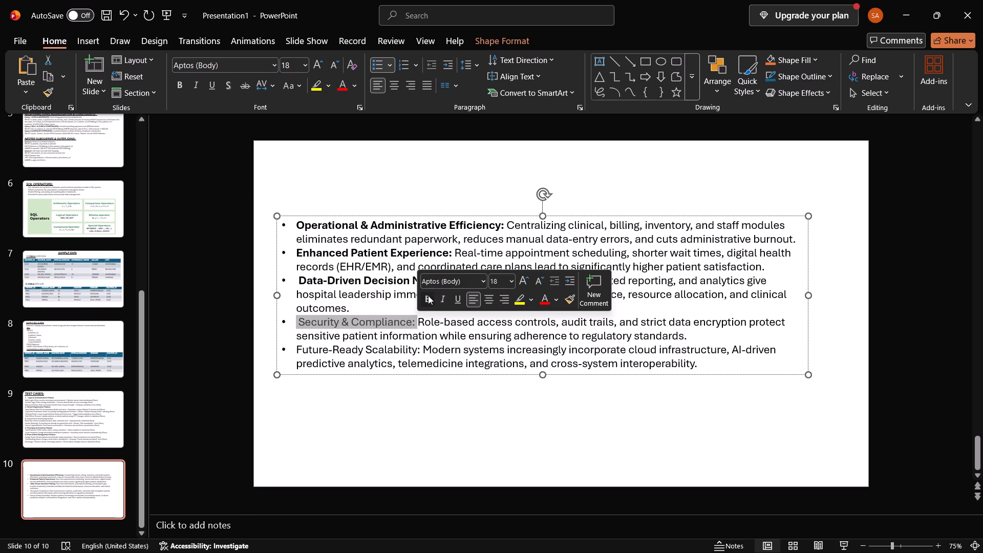
Bold the lead-in "Future-Ready Scalability:" in the last bullet and deselect the text box.
left_click(296, 347)
right_click_drag(296, 347, 419, 344)
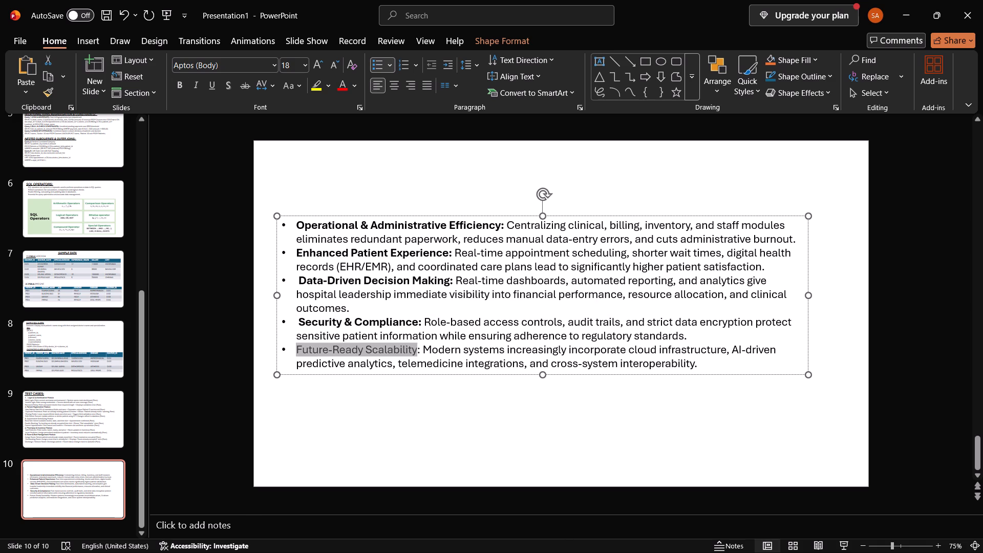
right_click_drag(419, 344, 422, 344)
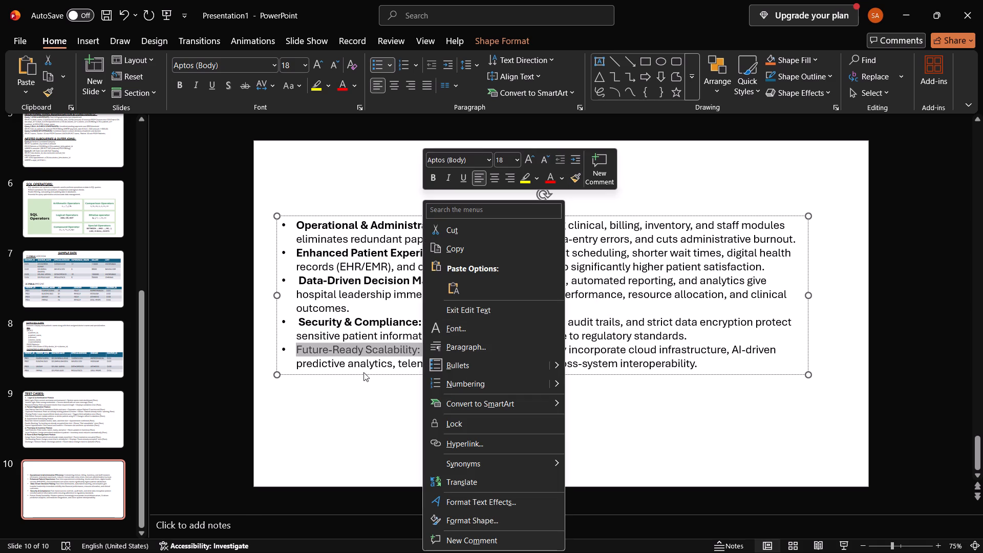
left_click(429, 180)
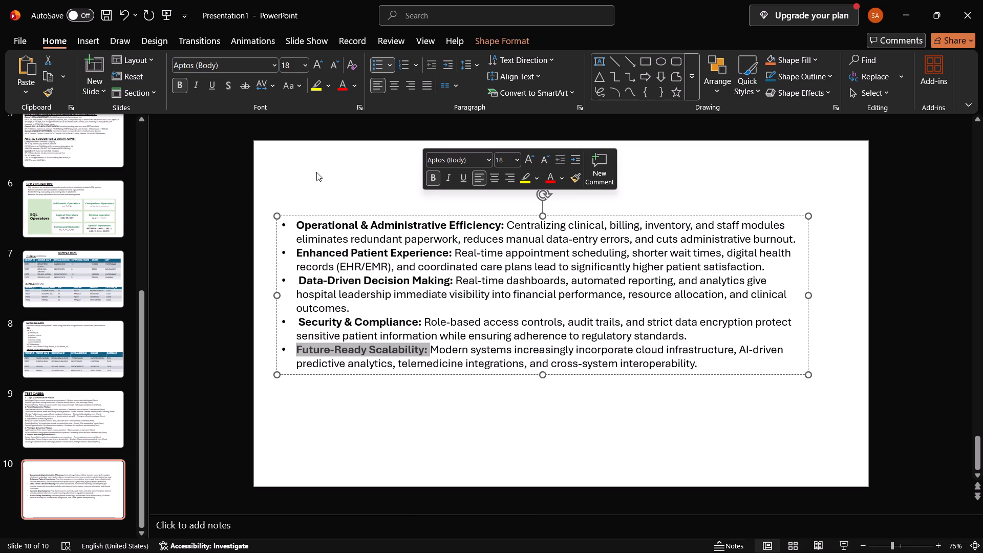
left_click(318, 150)
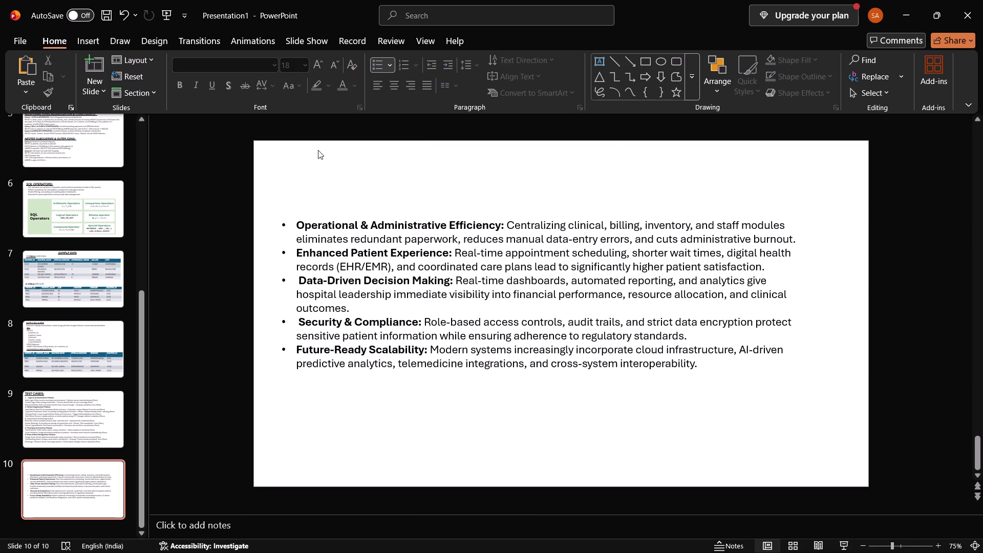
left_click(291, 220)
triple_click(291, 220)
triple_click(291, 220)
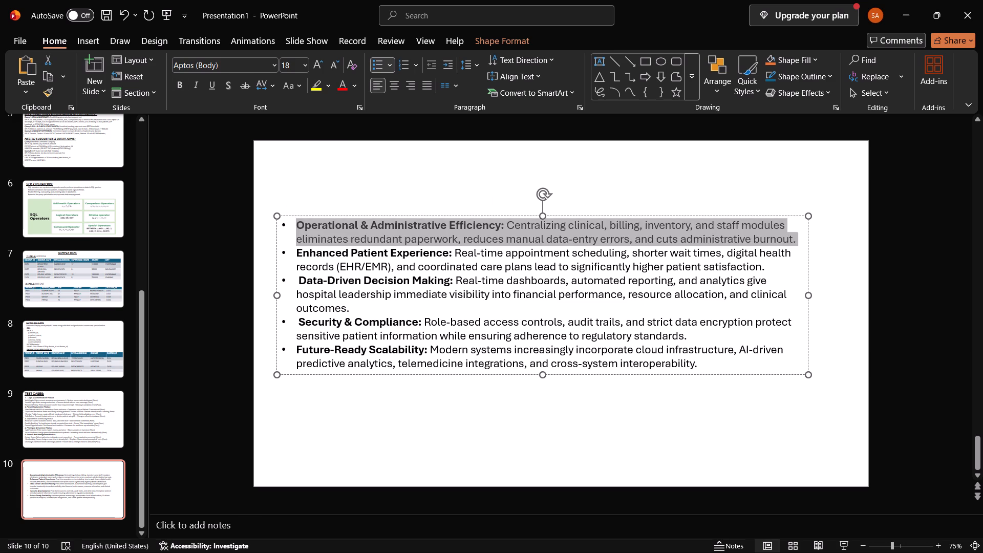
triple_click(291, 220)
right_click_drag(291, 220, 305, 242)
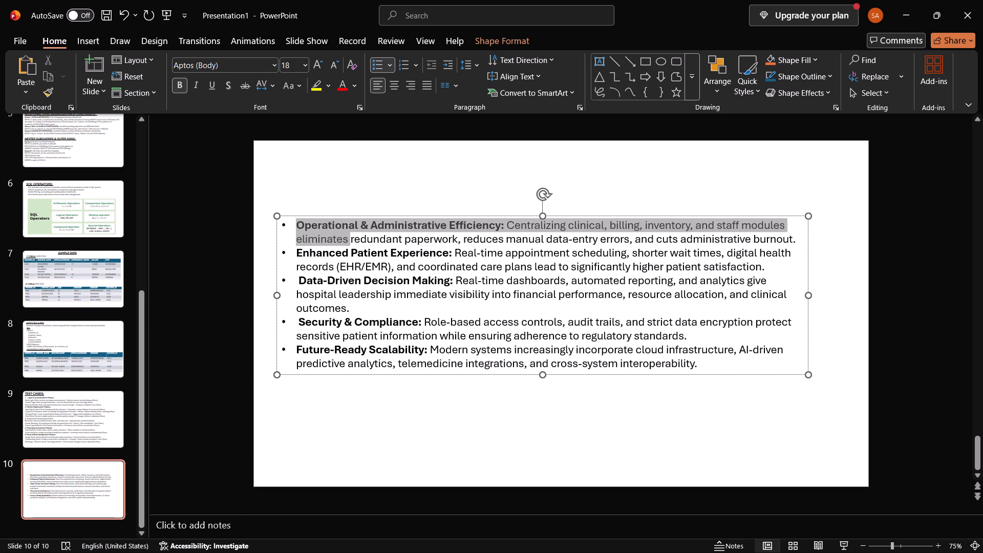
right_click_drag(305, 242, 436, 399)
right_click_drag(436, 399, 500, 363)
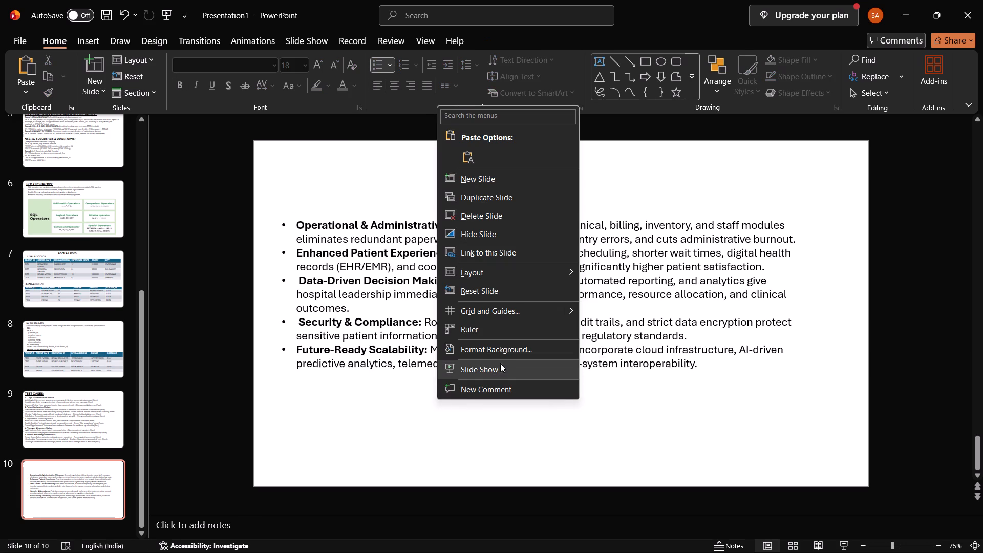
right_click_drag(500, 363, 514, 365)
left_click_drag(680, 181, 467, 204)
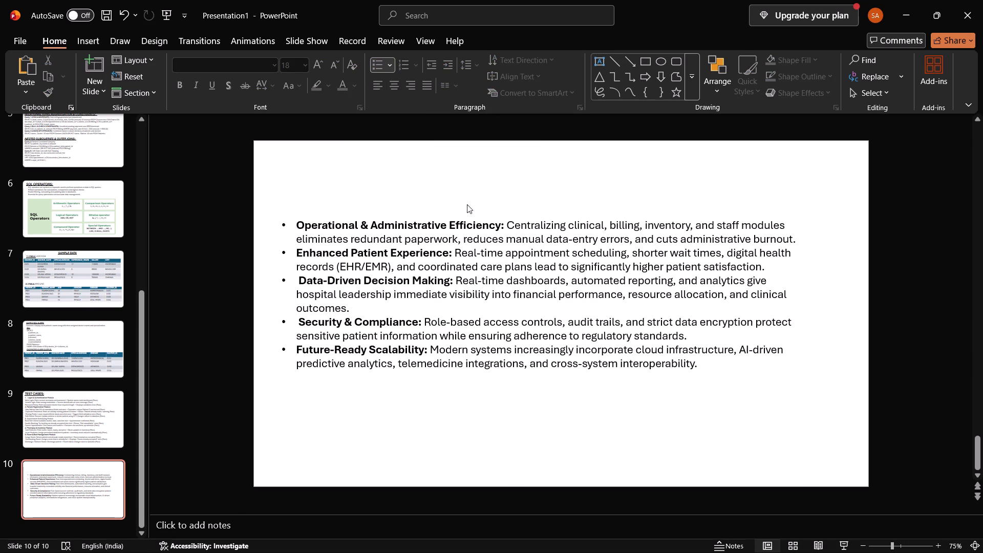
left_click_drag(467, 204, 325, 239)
Set the font size of all the bulleted text on slide 10 to 24.
left_click(294, 225)
left_click_drag(294, 225, 612, 341)
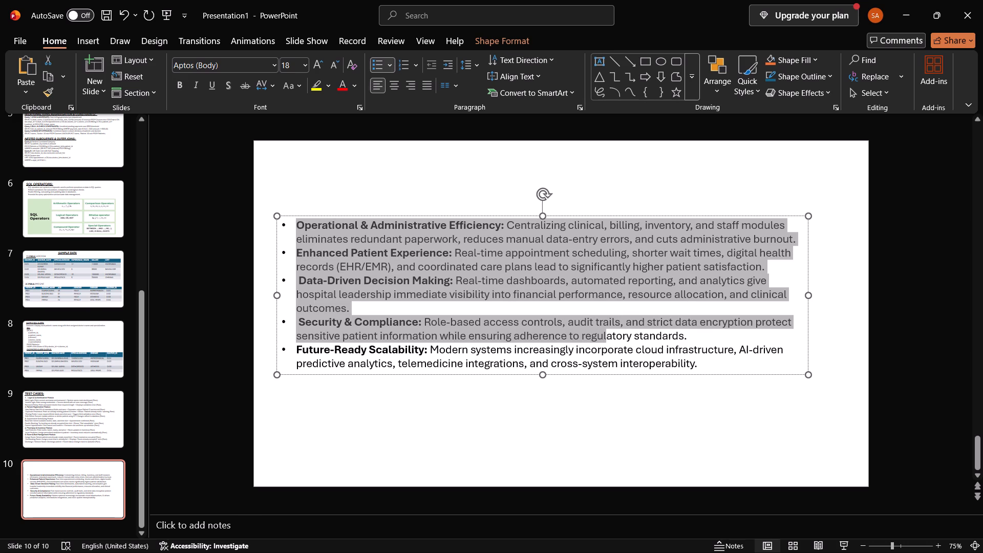
left_click_drag(612, 341, 741, 430)
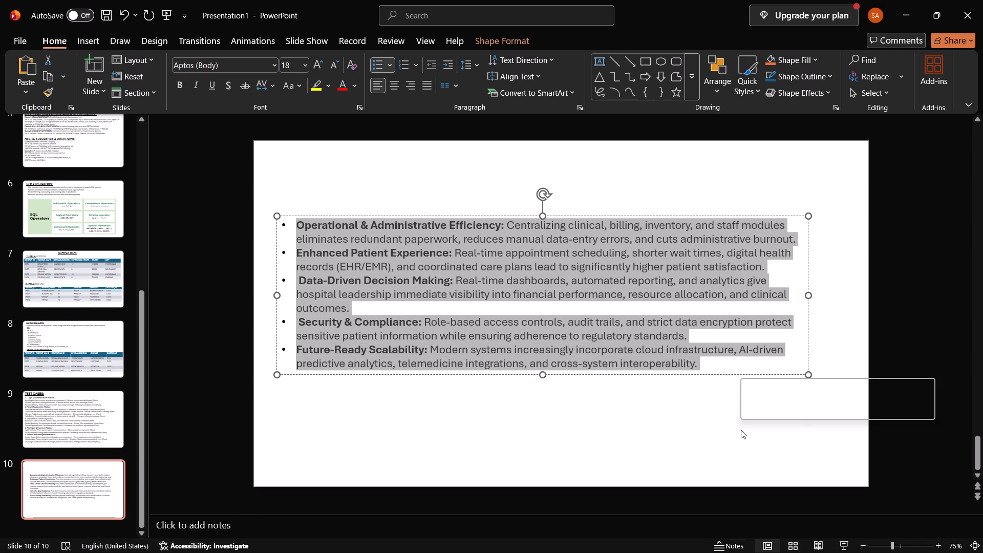
left_click(832, 393)
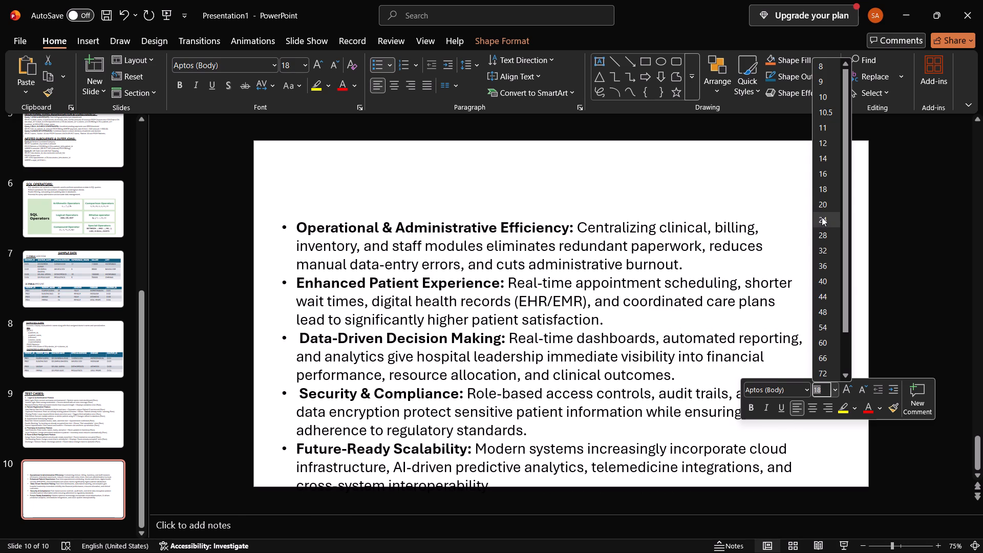
left_click(822, 217)
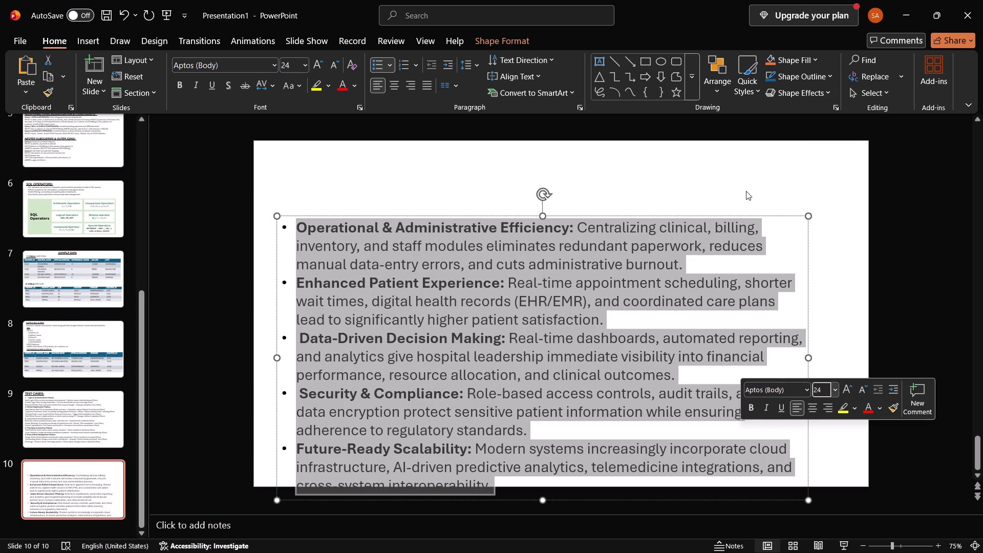
Fit the bulleted text box on the slide by moving it up and widening both sides to nearly full slide width, leaving heading space above.
left_click(753, 215)
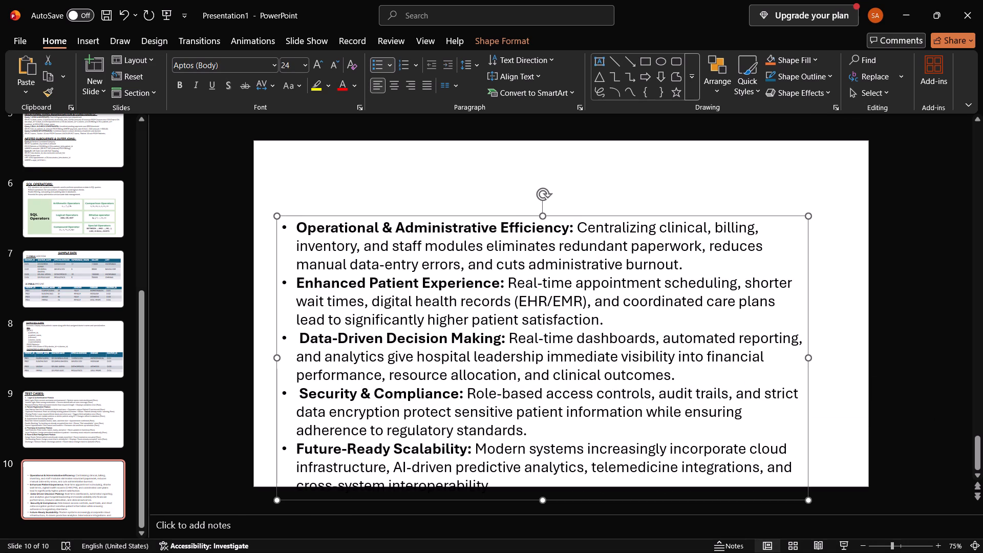
left_click(746, 231)
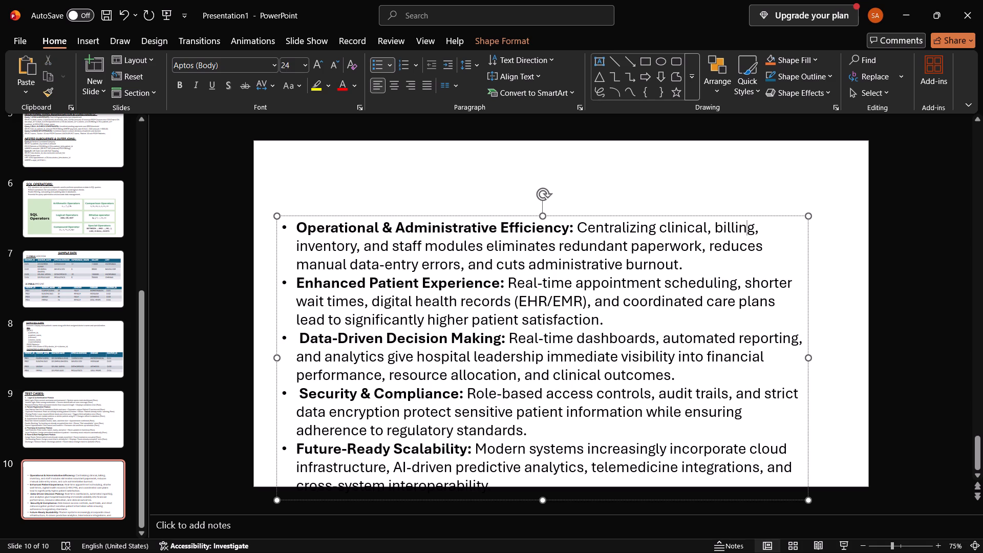
left_click(749, 217)
left_click_drag(744, 216, 742, 178)
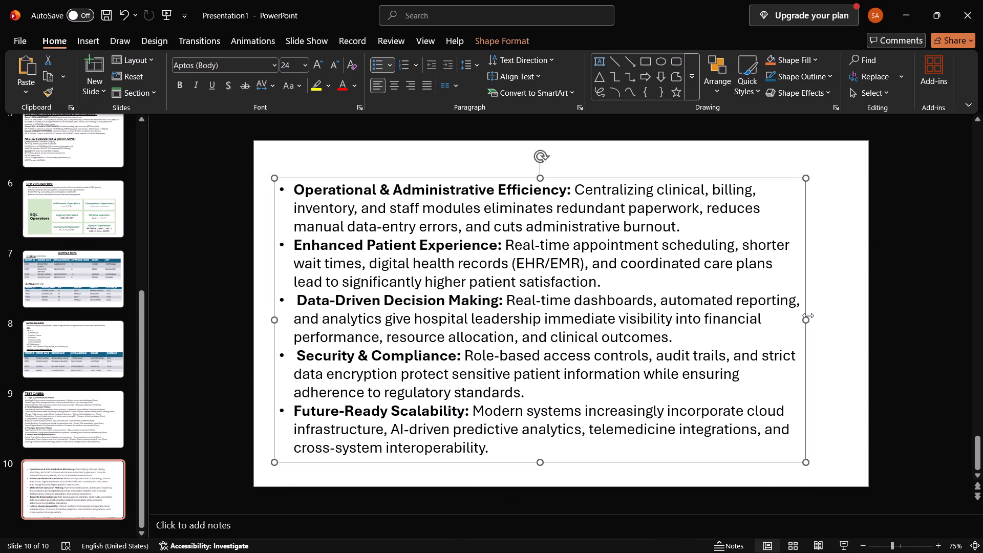
right_click_drag(805, 320, 858, 309)
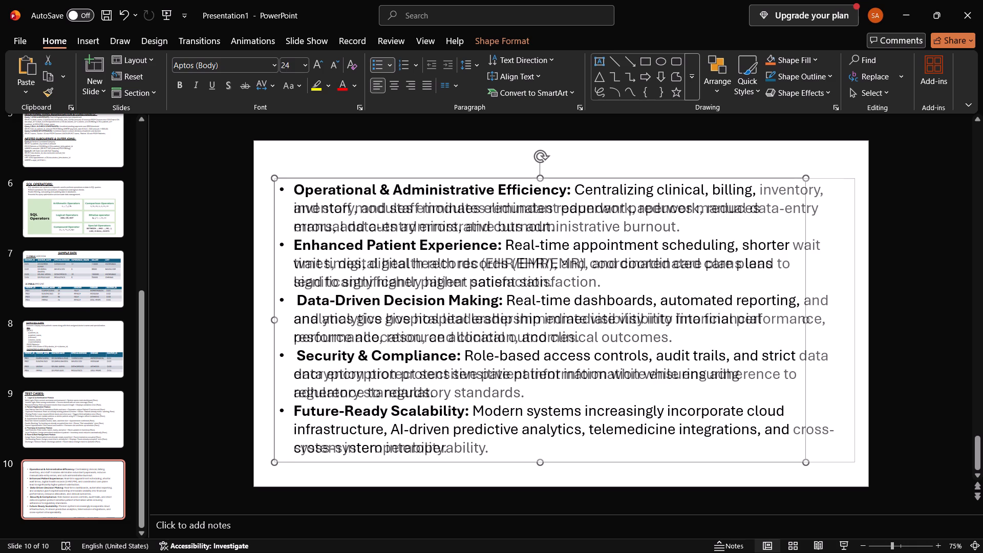
right_click_drag(858, 309, 859, 308)
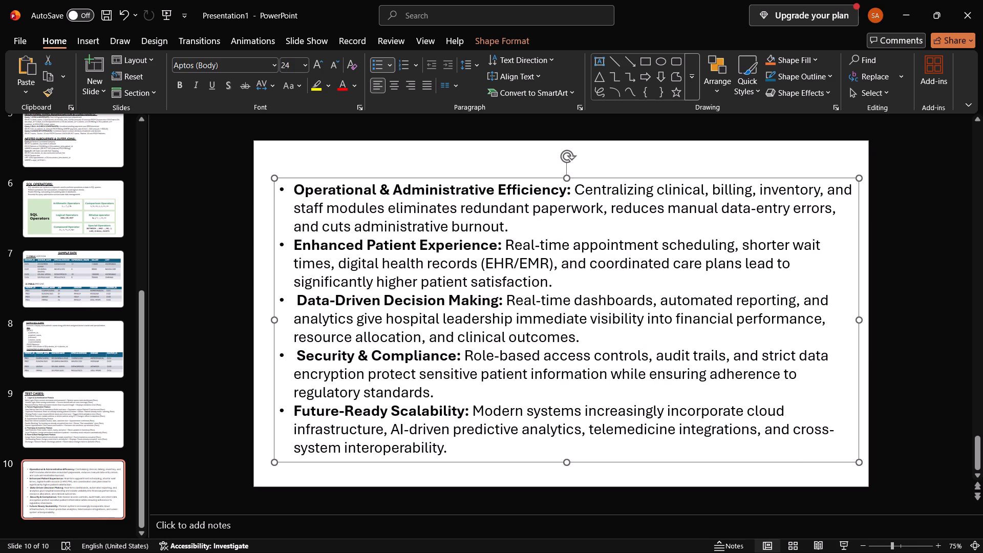
left_click_drag(275, 318, 266, 319)
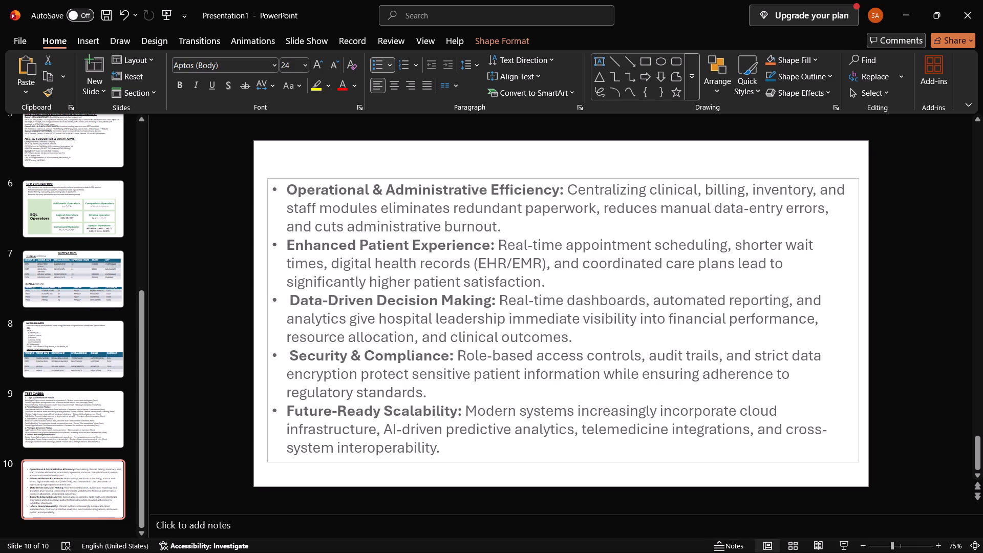
left_click_drag(266, 319, 261, 320)
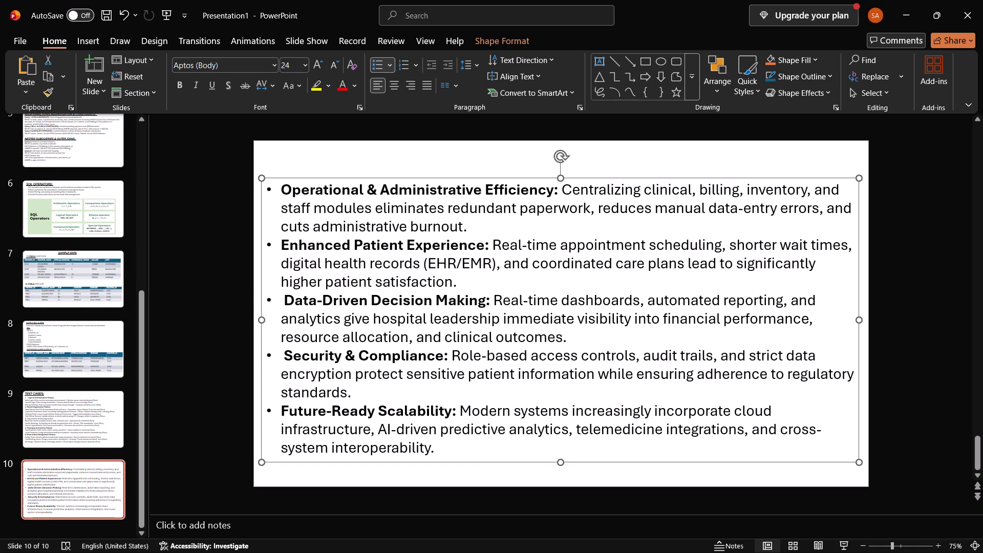
left_click_drag(393, 177, 393, 187)
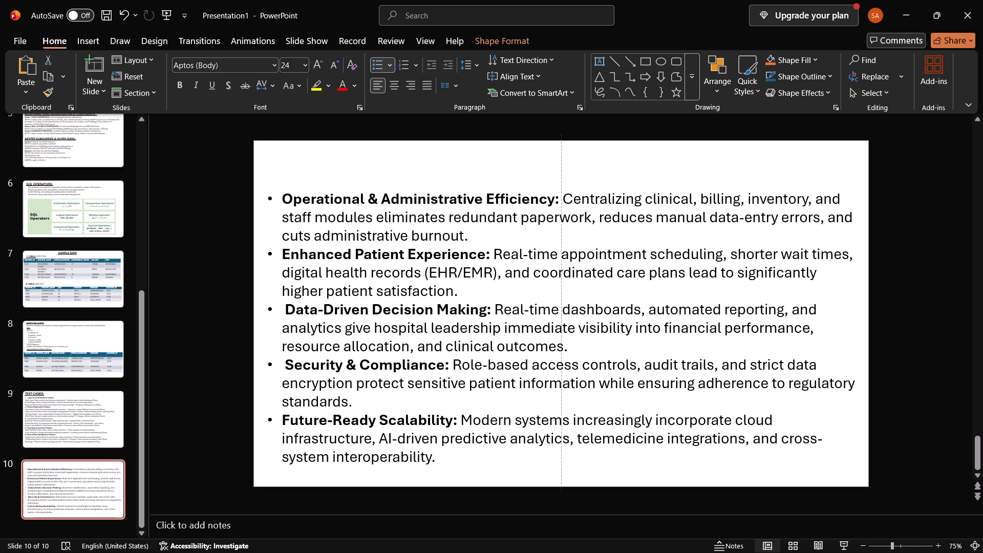
left_click_drag(393, 187, 392, 190)
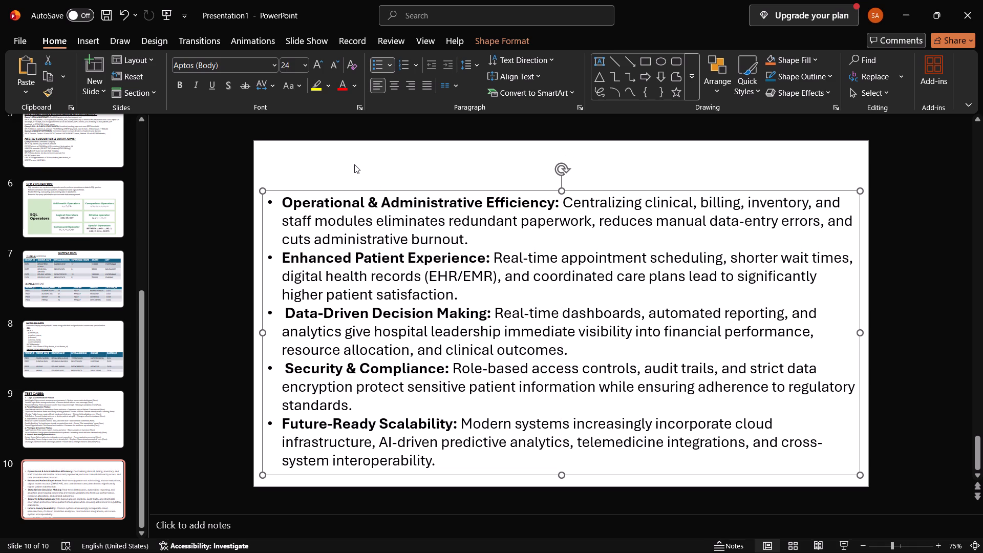
Insert a new text box in the blank space above the bulleted list.
double_click(351, 160)
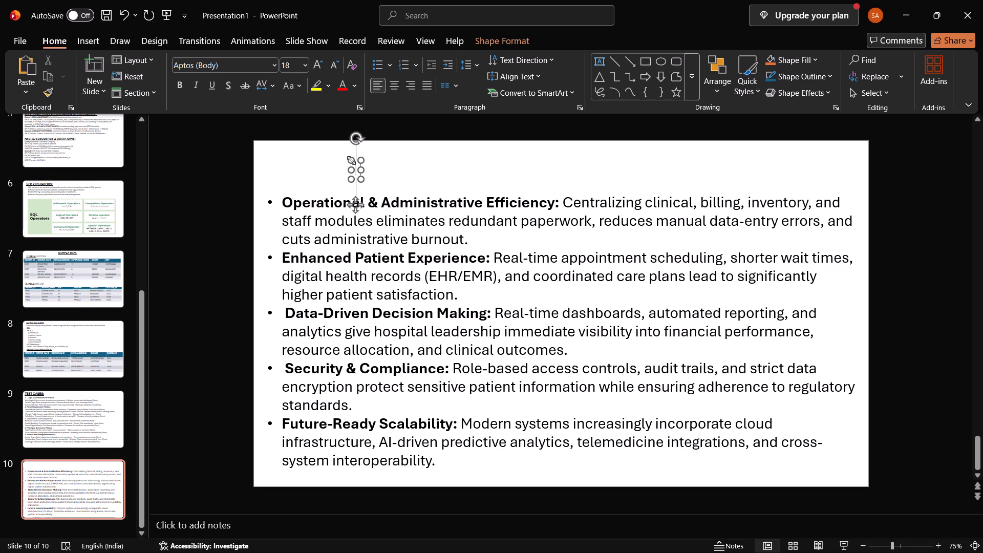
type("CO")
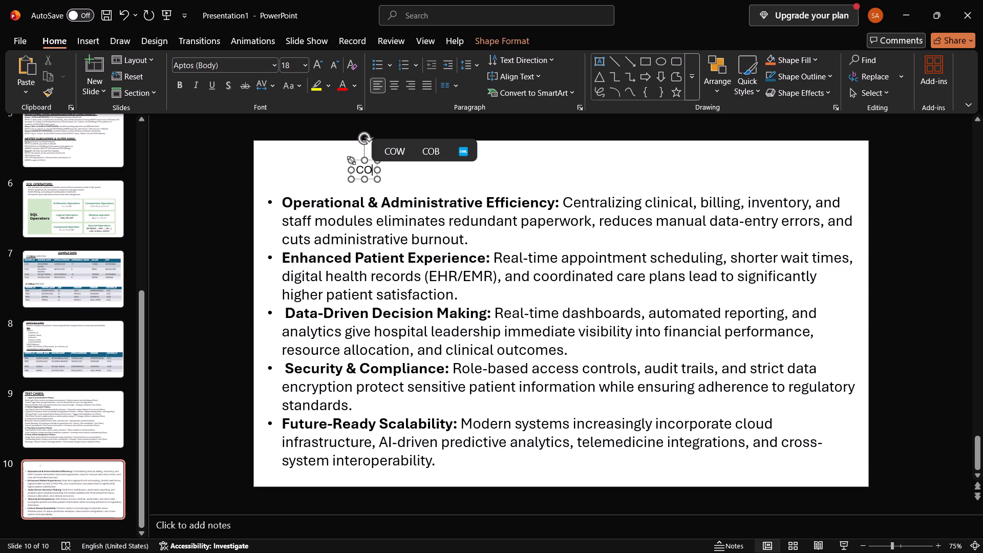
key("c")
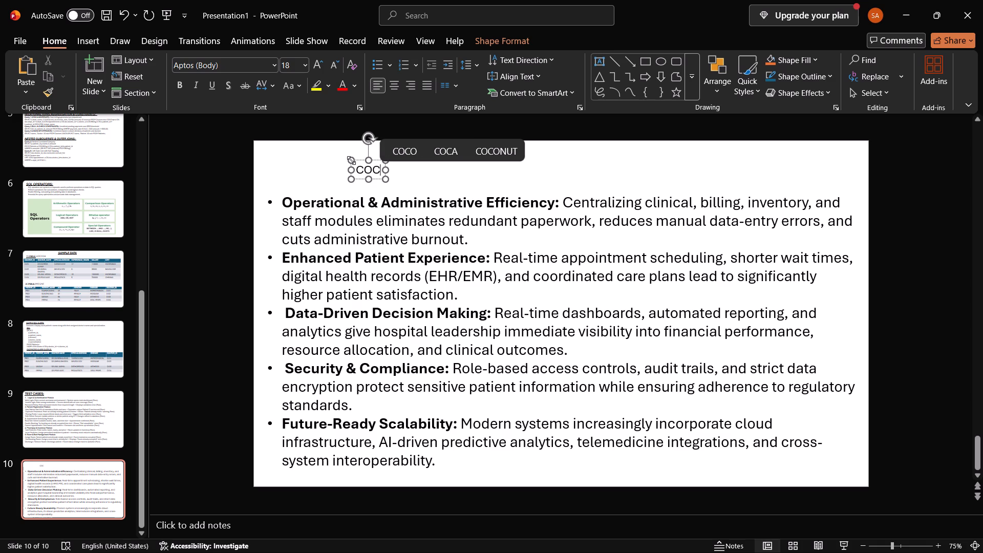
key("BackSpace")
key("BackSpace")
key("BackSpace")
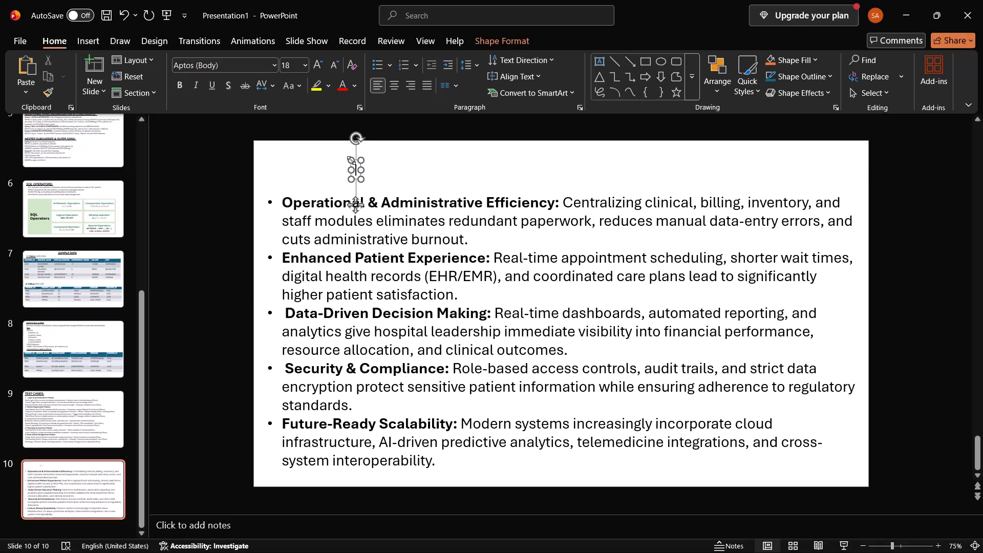
Enter the heading "CONCLUSIONS:" in bold, italic and underlined text in the new text box above the list.
left_click(183, 86)
left_click(189, 88)
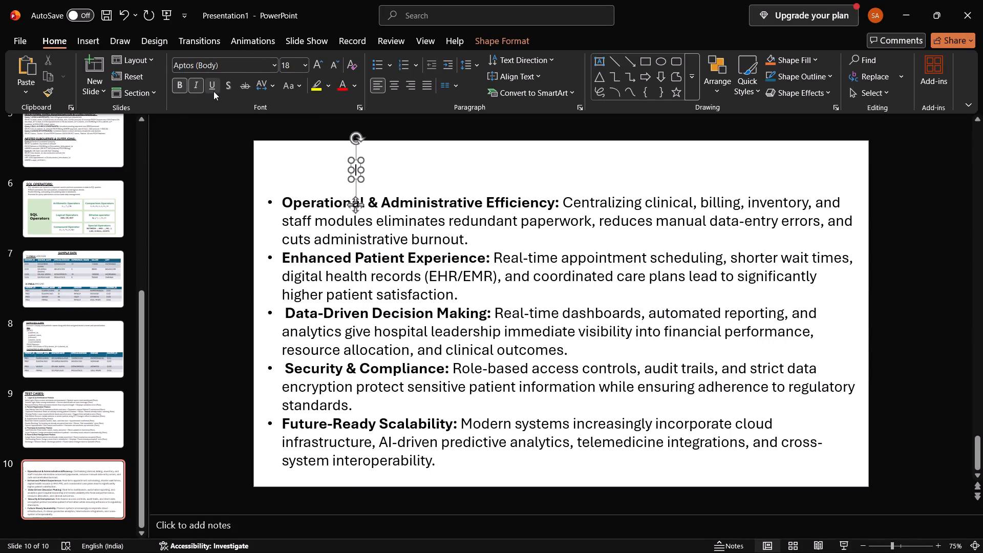
left_click(213, 91)
type("CO")
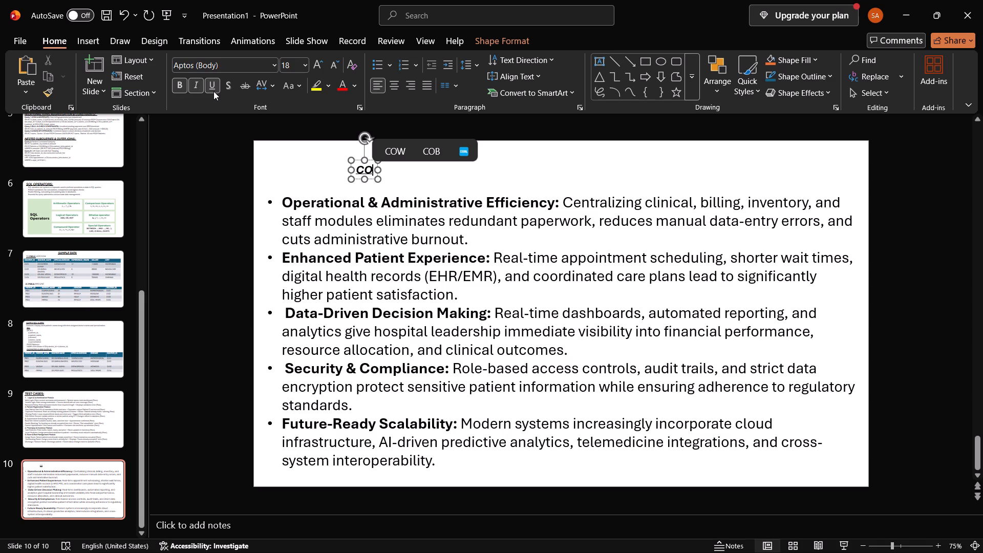
type("NC")
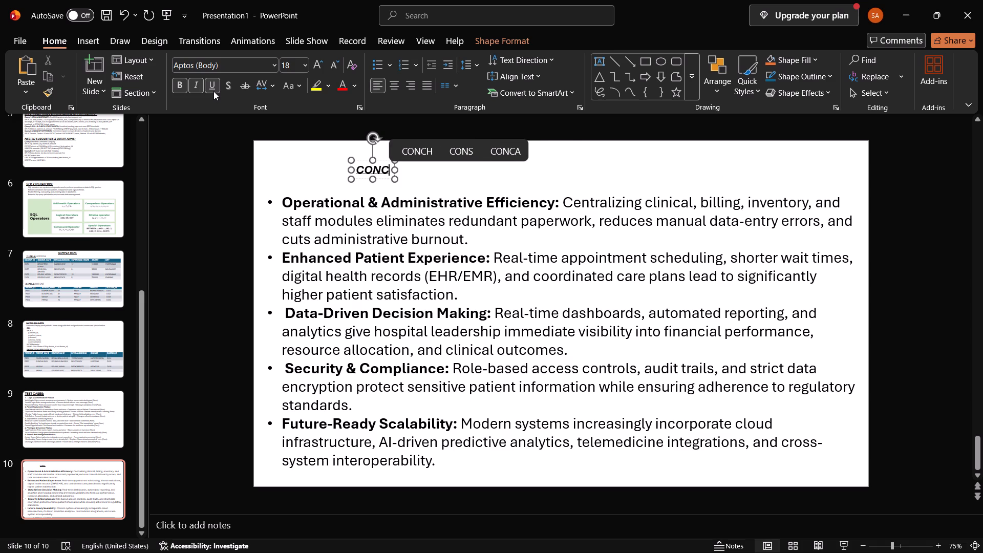
key("l")
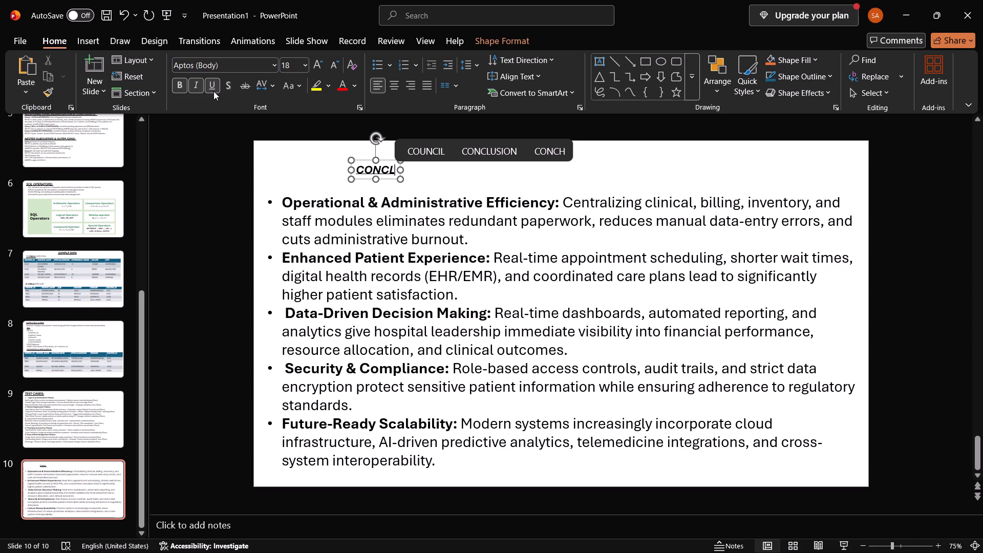
key("u")
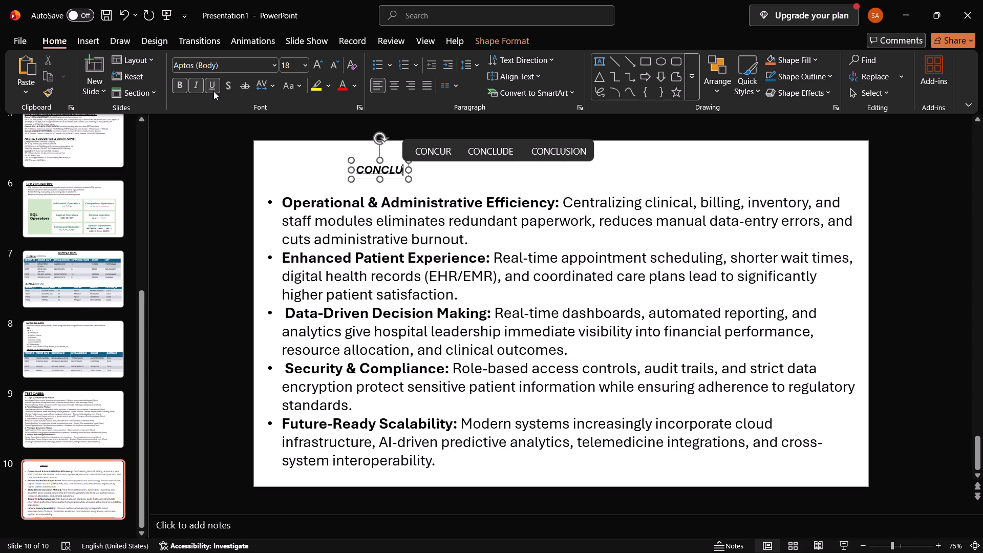
type("SIONS")
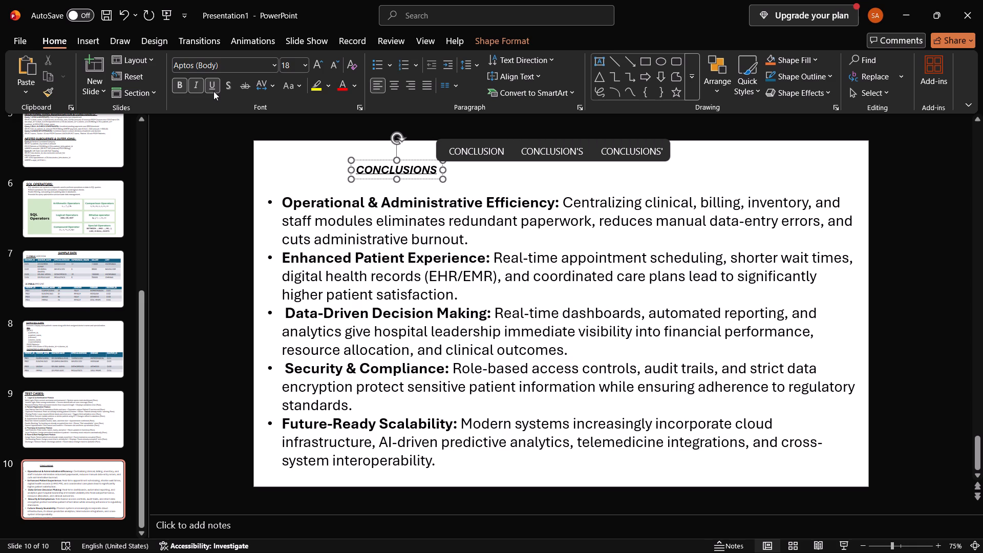
key("shift+colon")
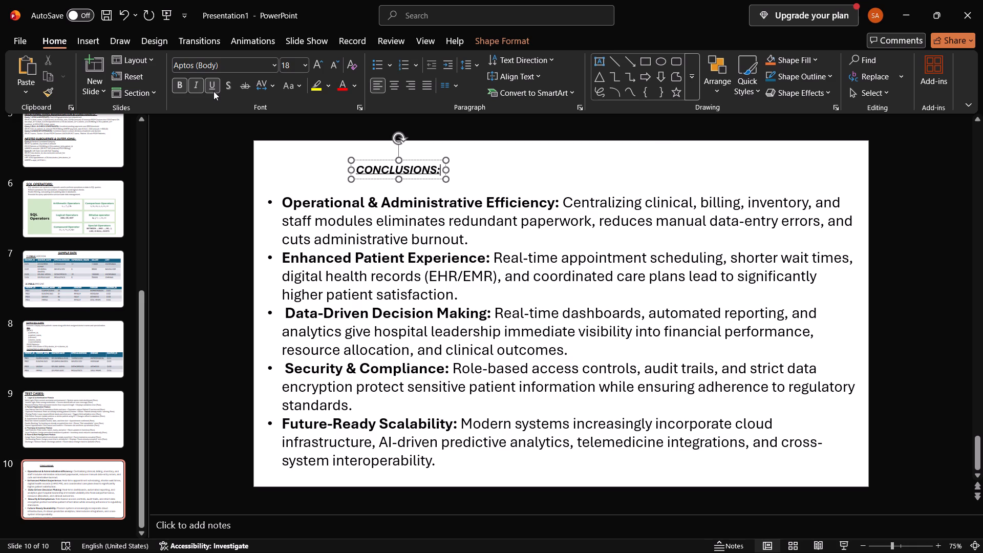
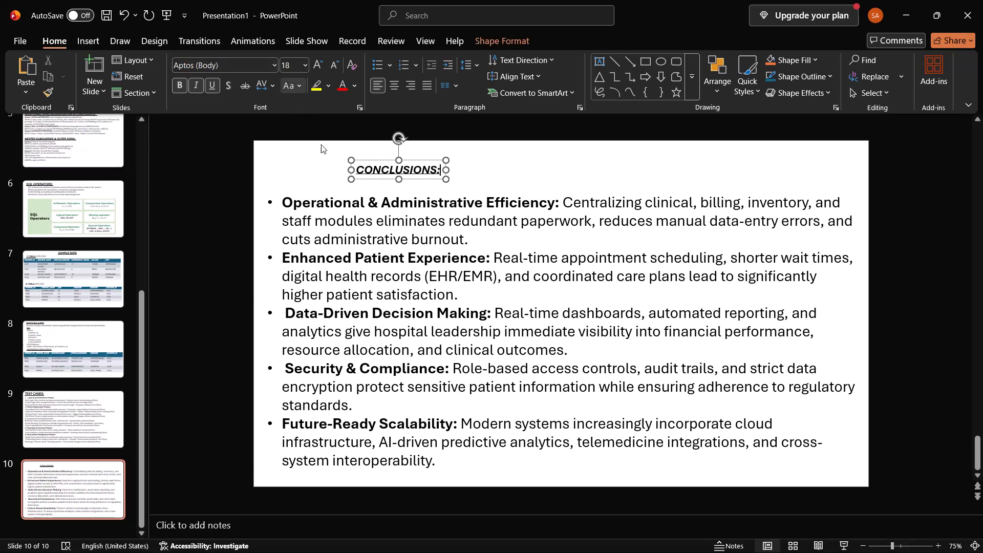
Set the CONCLUSIONS heading on slide 10 to font size 36 and re-enter its closing colon at the same size.
double_click(360, 168)
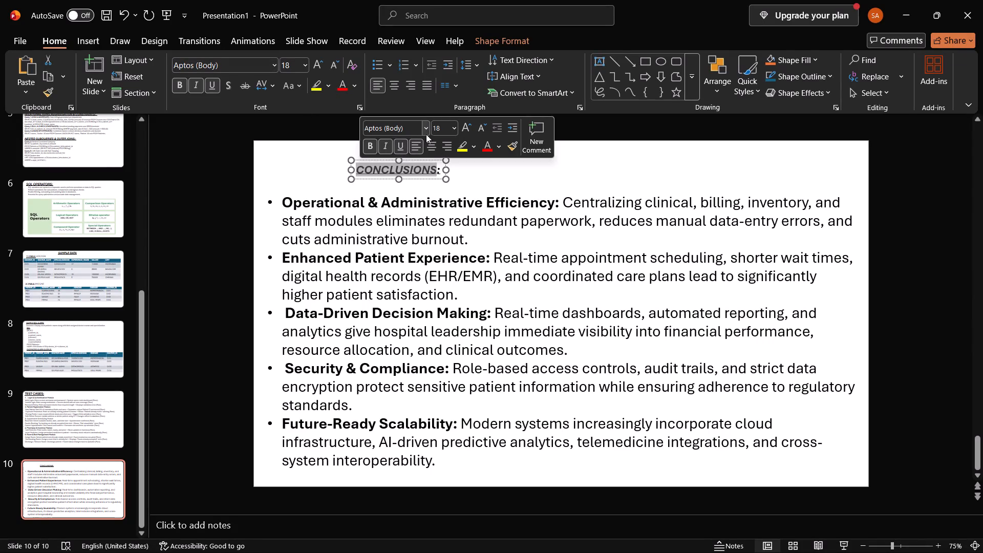
left_click(451, 130)
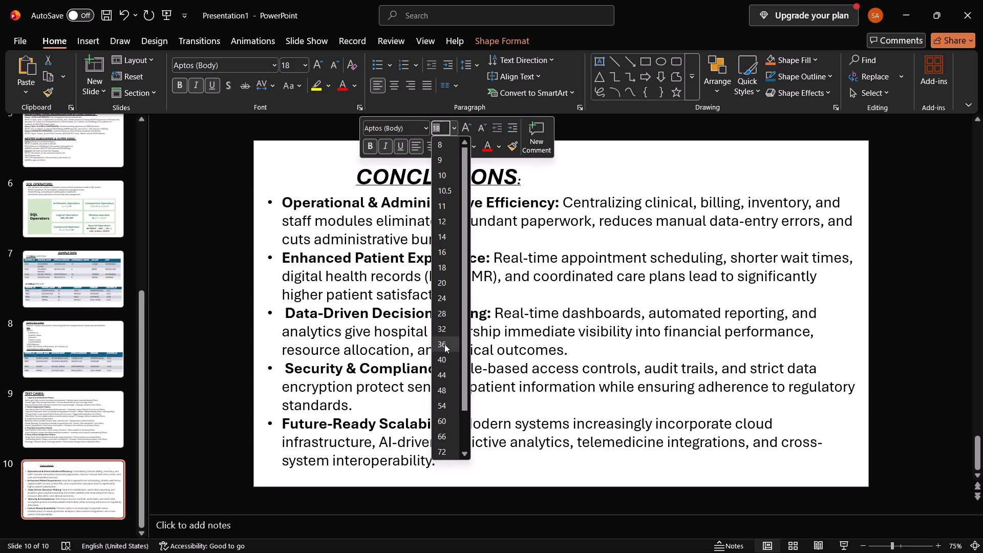
left_click(444, 347)
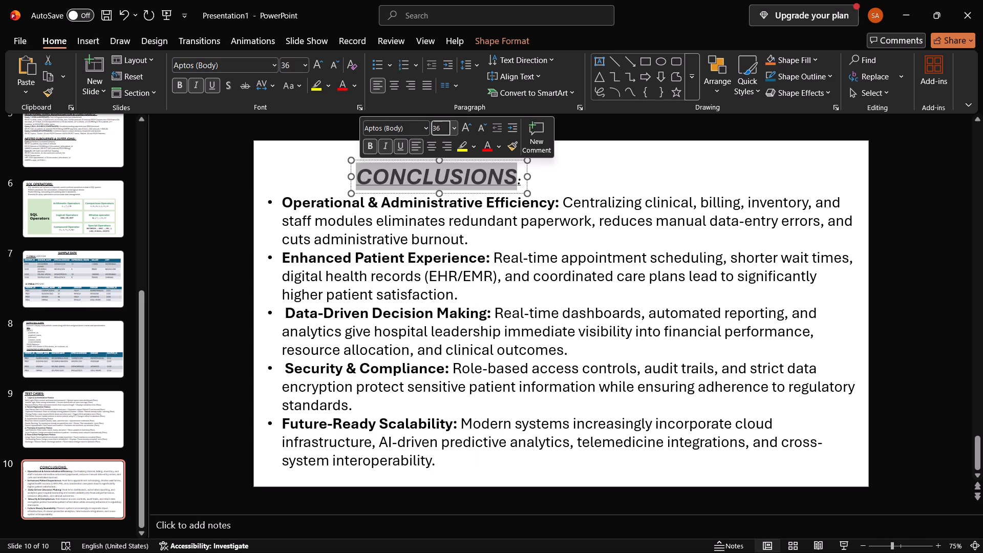
left_click(552, 163)
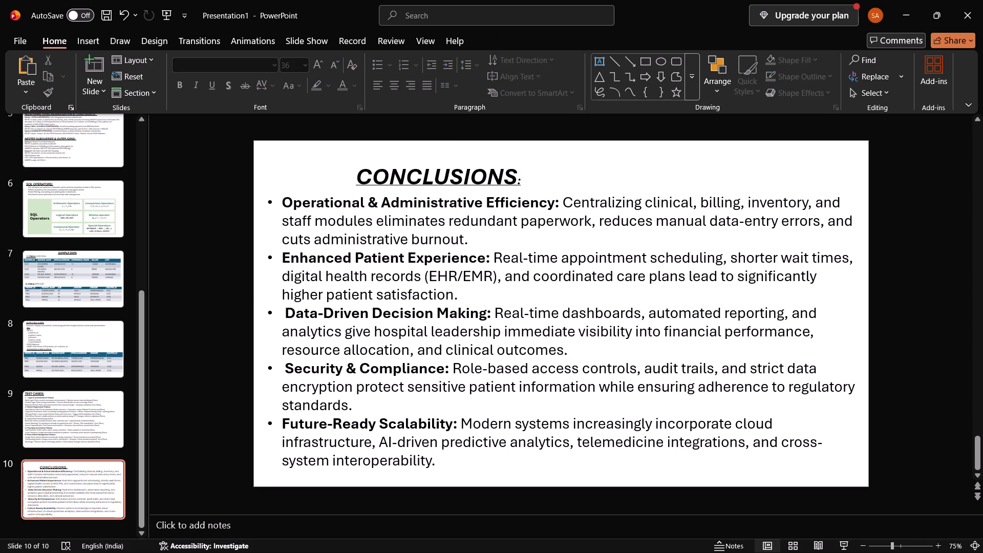
double_click(520, 176)
key("BackSpace")
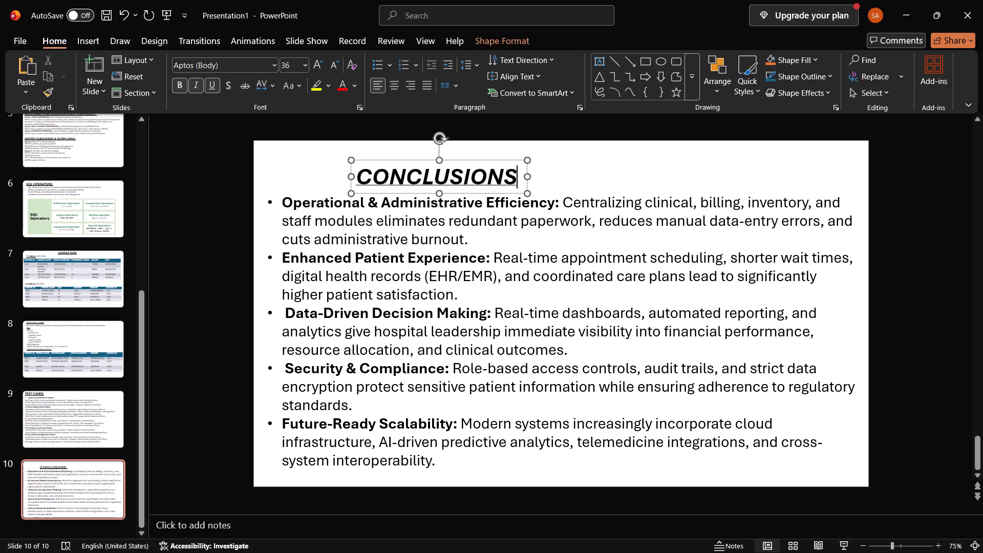
key("shift+colon")
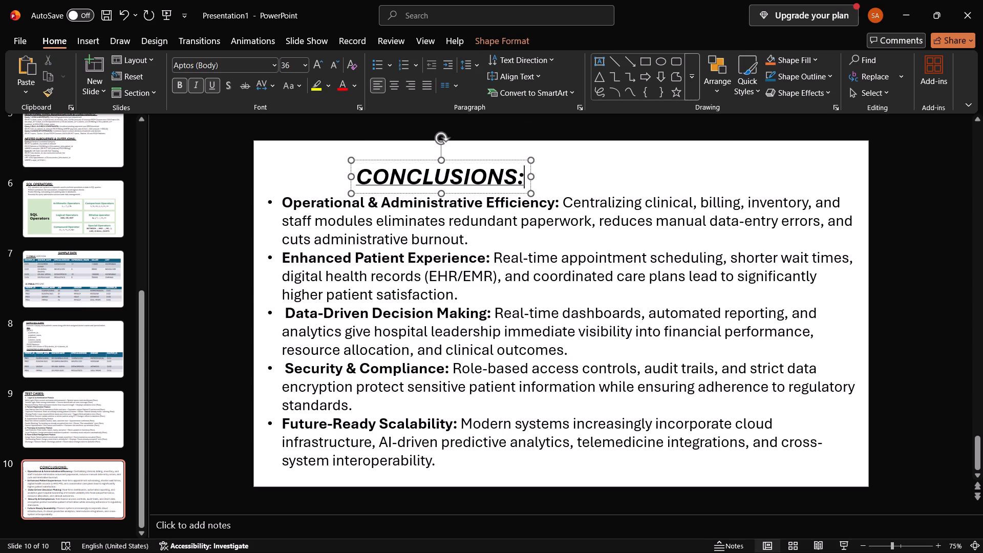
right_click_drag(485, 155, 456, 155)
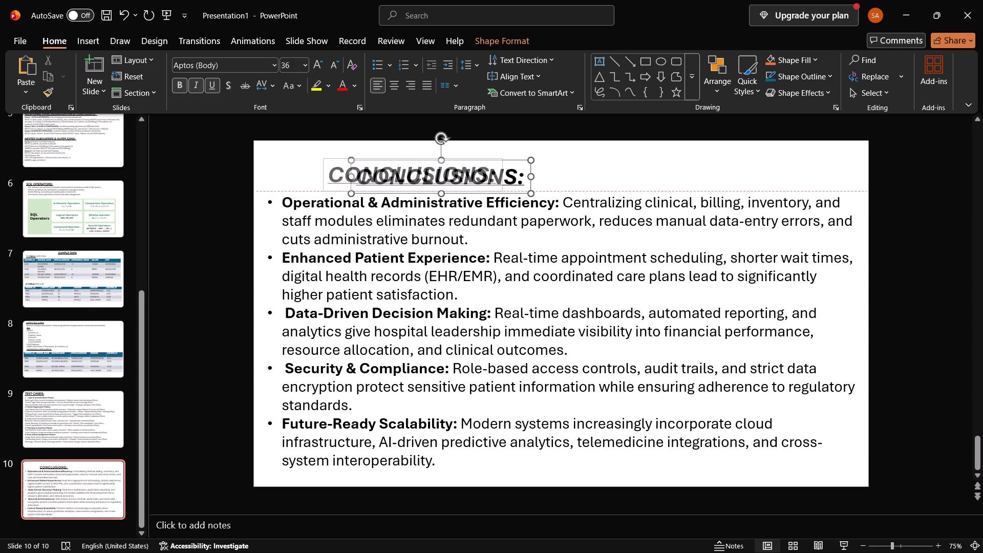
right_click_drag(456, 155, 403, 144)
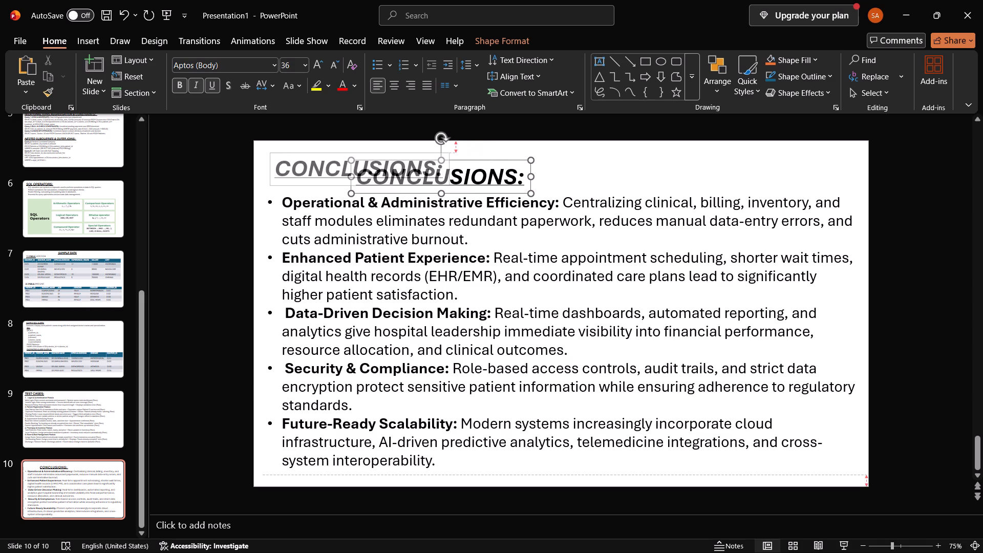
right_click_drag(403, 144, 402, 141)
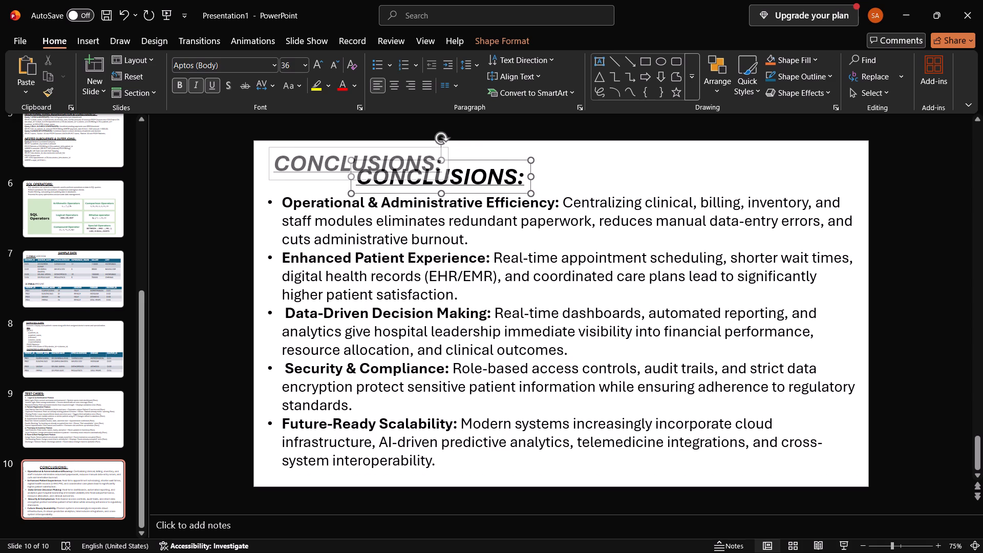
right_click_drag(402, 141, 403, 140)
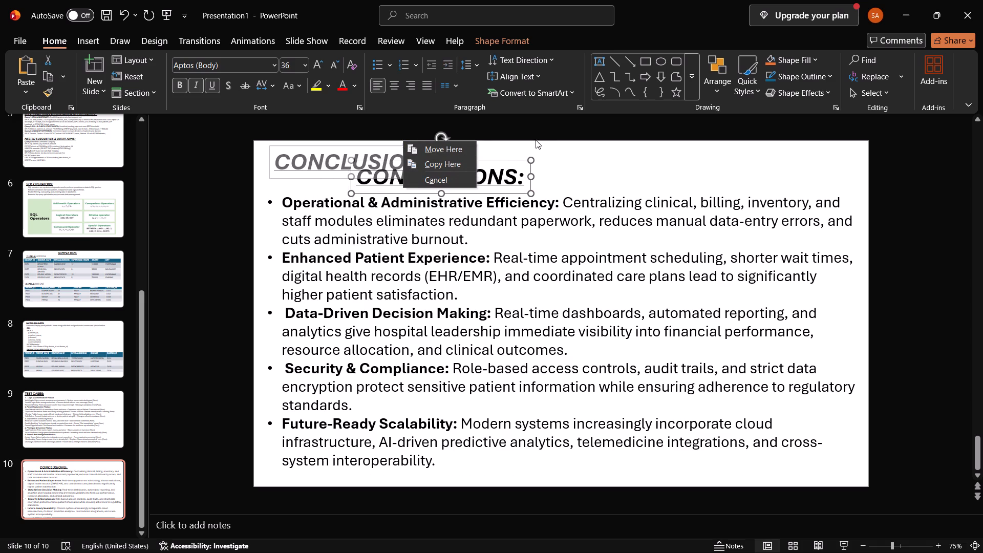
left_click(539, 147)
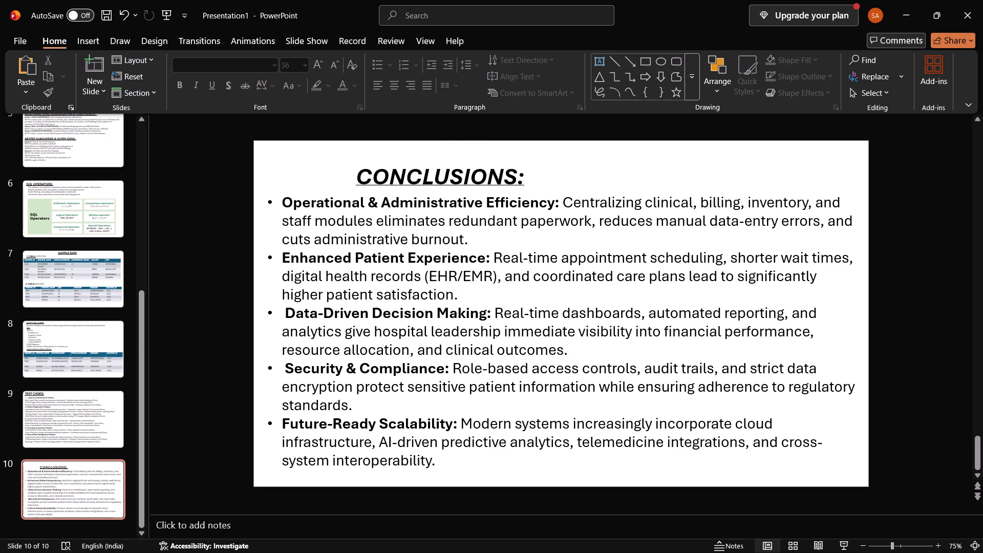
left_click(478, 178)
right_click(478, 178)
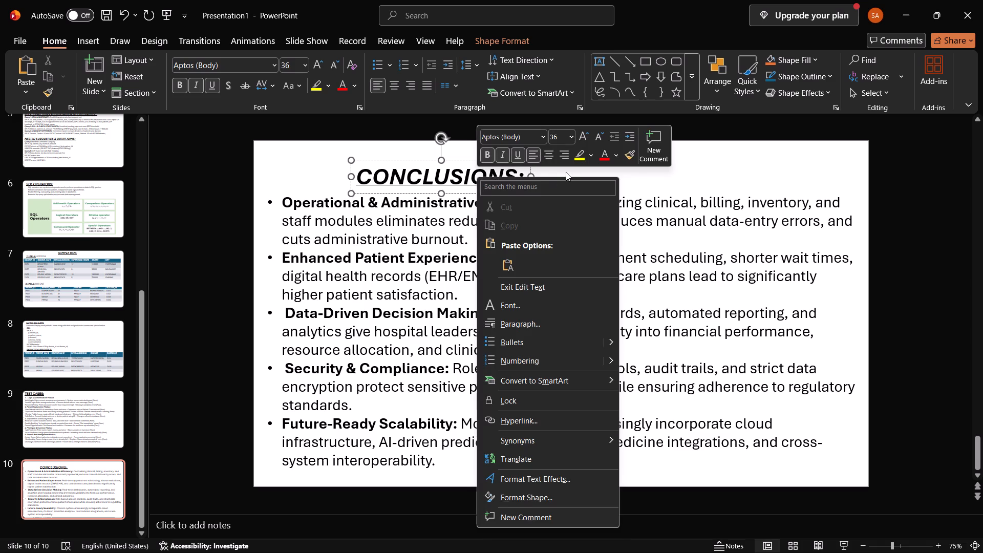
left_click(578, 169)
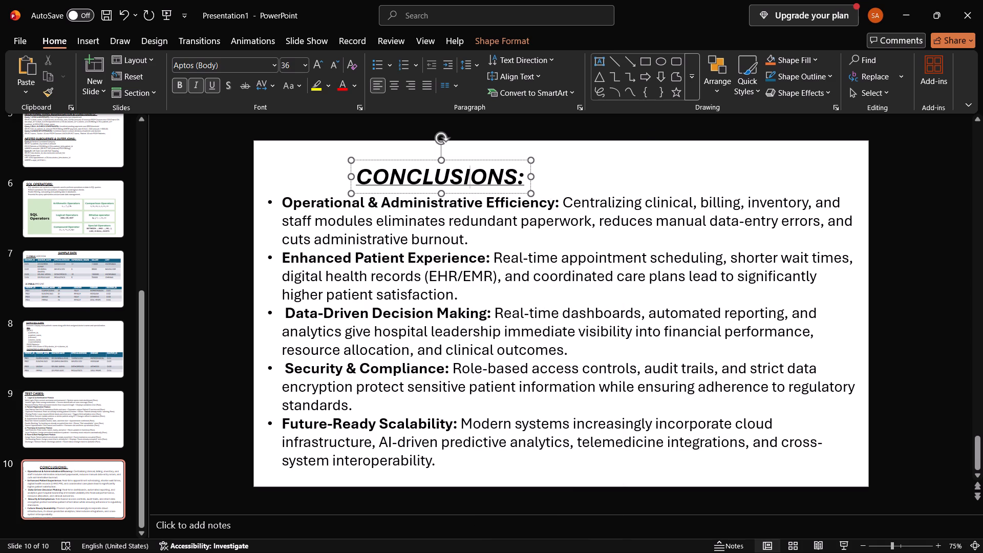
Move the CONCLUSIONS heading to the slide's upper-left corner, roughly in line with the left edge of the bulleted list.
right_click_drag(517, 159, 497, 161)
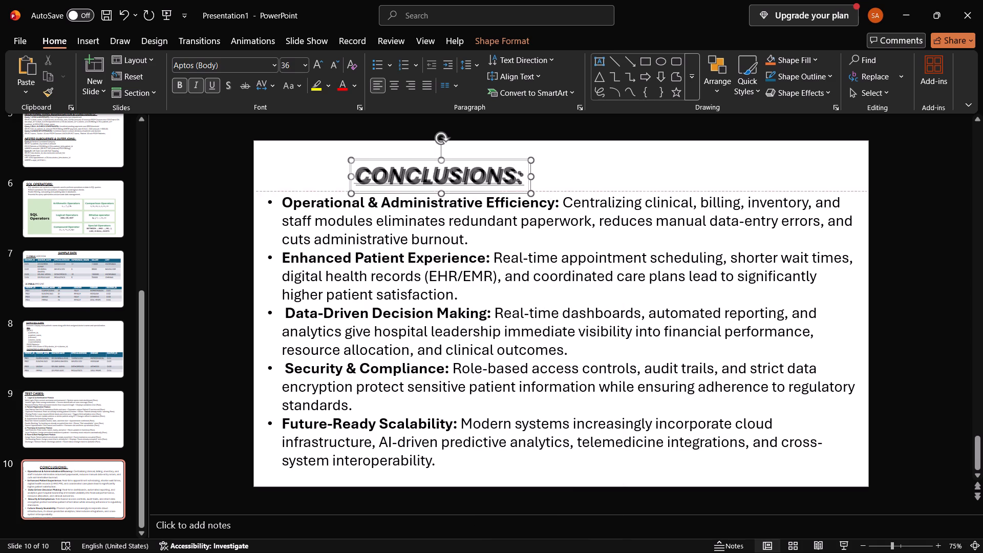
right_click_drag(497, 161, 435, 146)
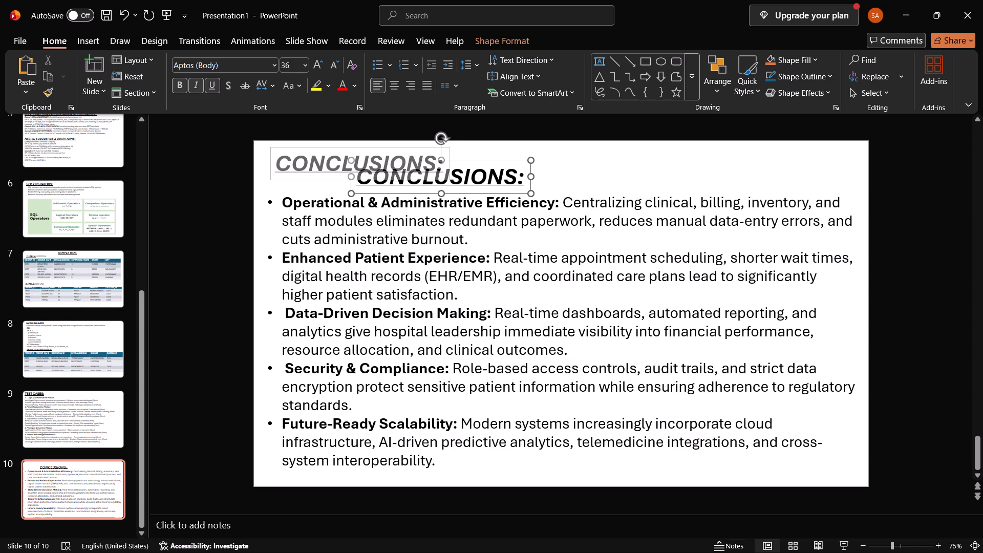
right_click_drag(435, 146, 435, 145)
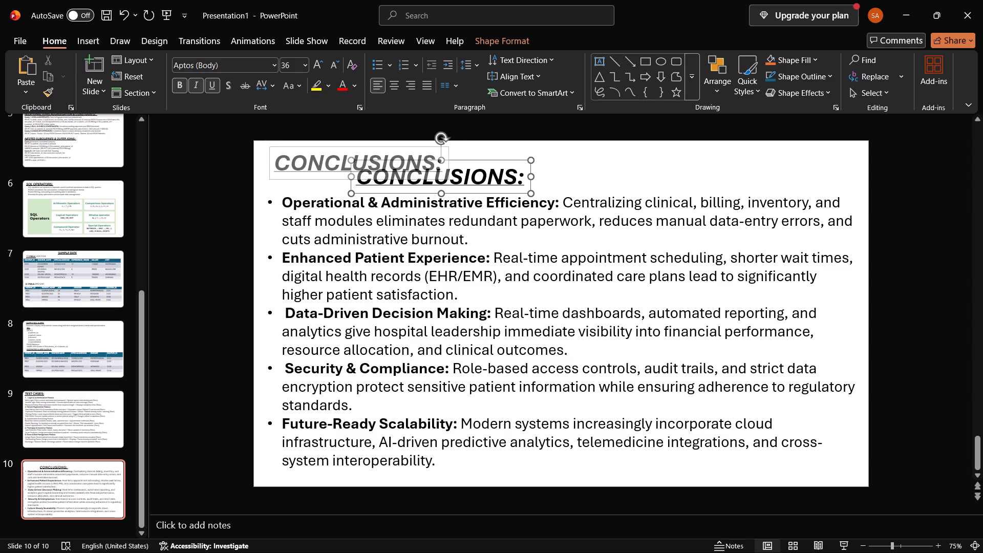
right_click_drag(435, 145, 435, 146)
left_click(466, 151)
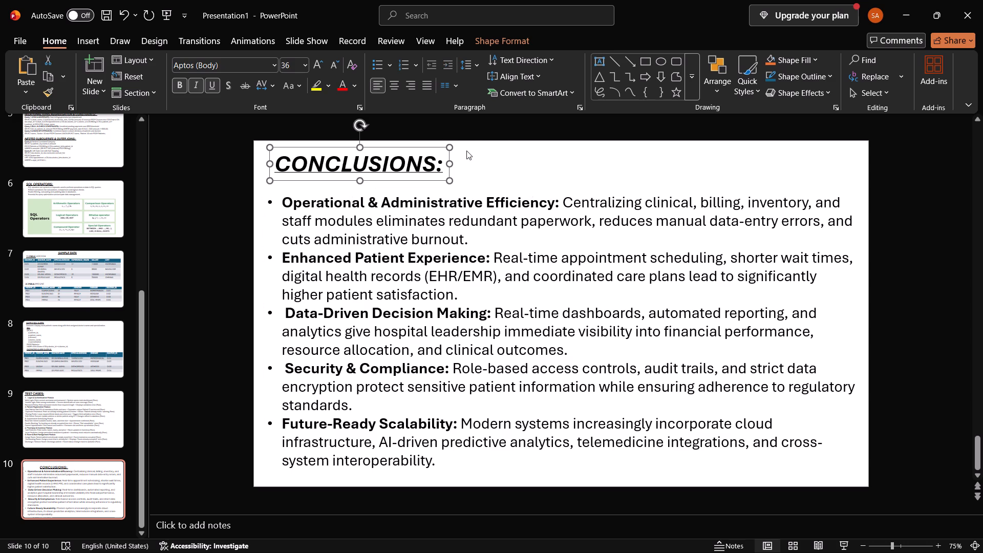
left_click(477, 172)
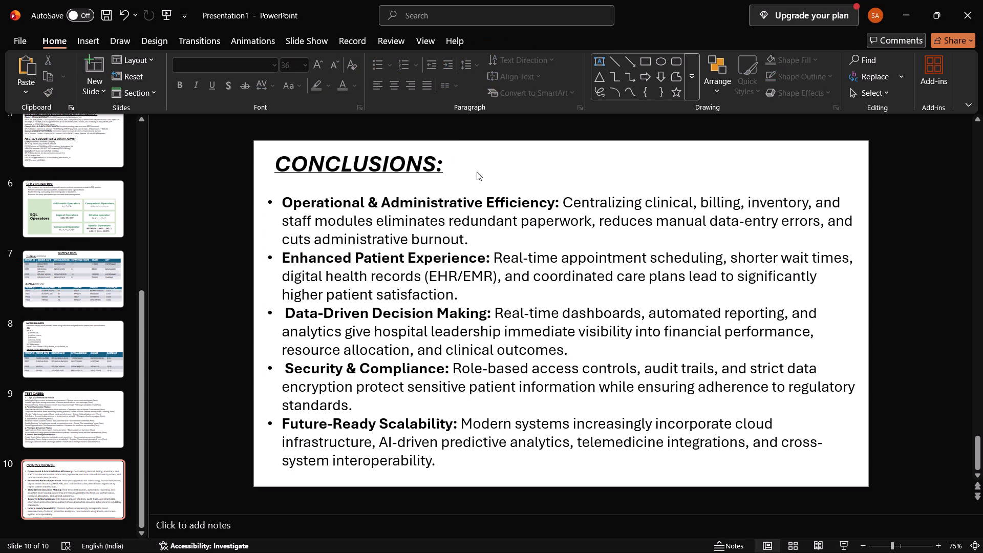
left_click(418, 164)
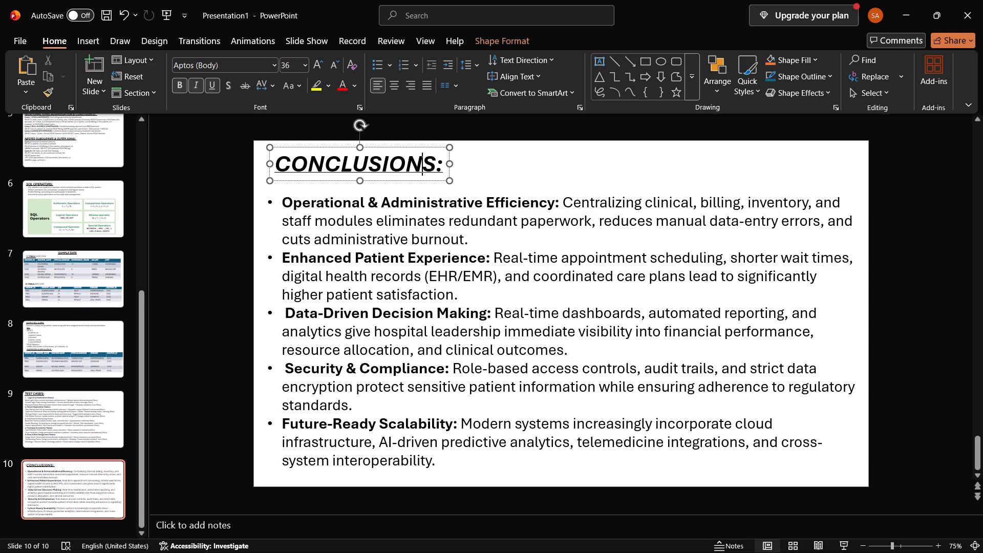
left_click(487, 163)
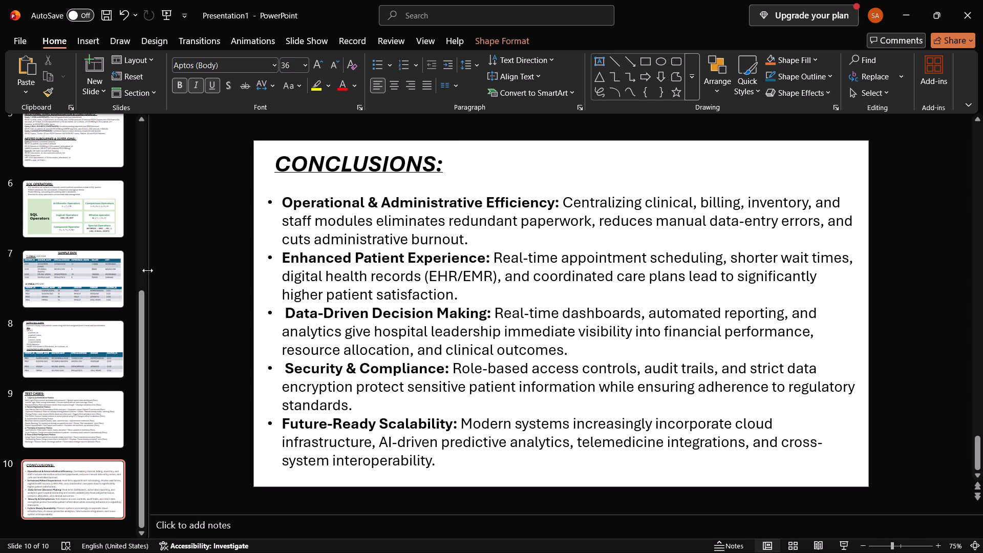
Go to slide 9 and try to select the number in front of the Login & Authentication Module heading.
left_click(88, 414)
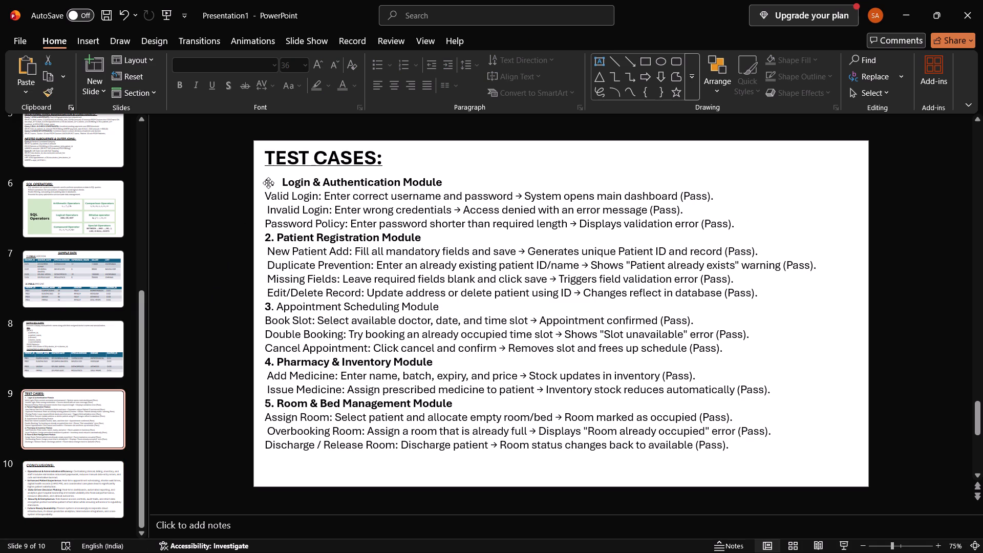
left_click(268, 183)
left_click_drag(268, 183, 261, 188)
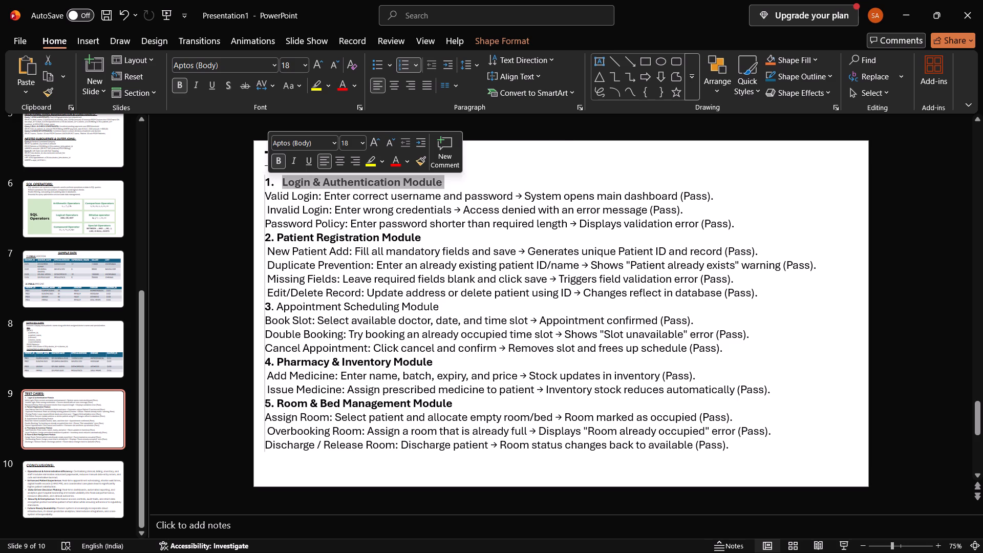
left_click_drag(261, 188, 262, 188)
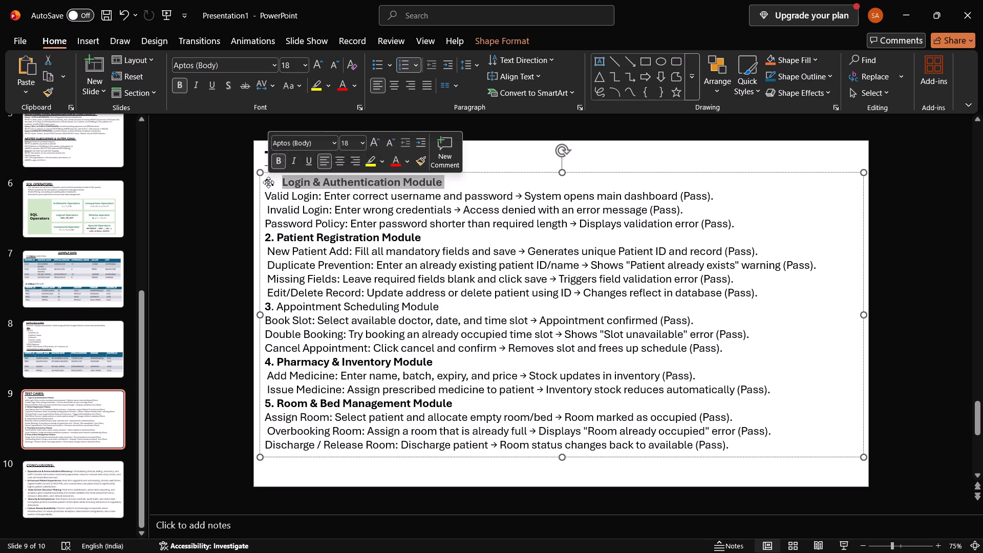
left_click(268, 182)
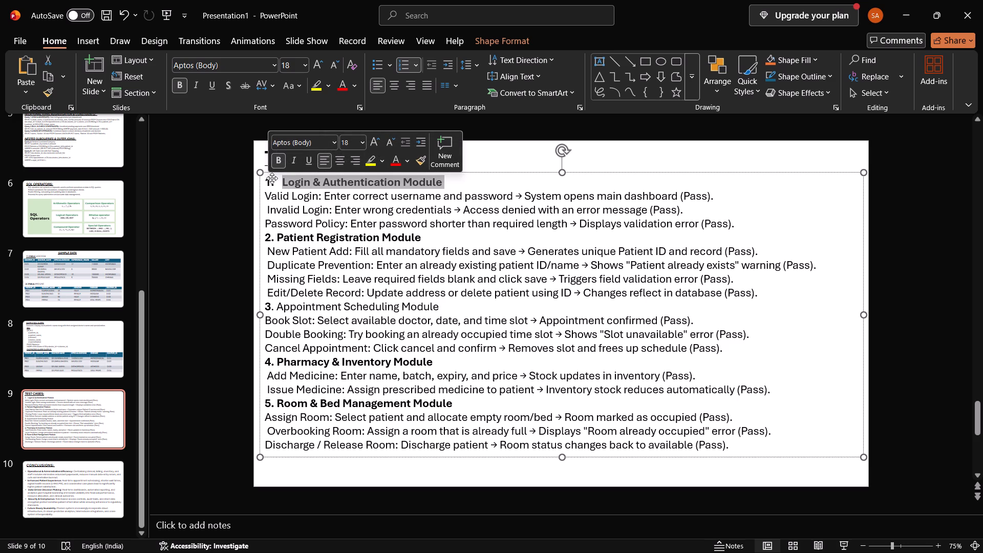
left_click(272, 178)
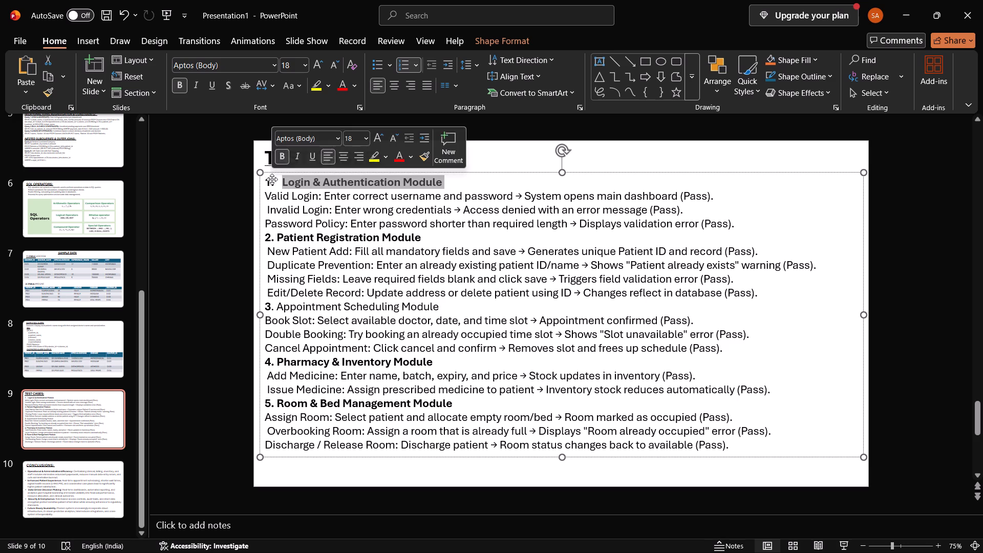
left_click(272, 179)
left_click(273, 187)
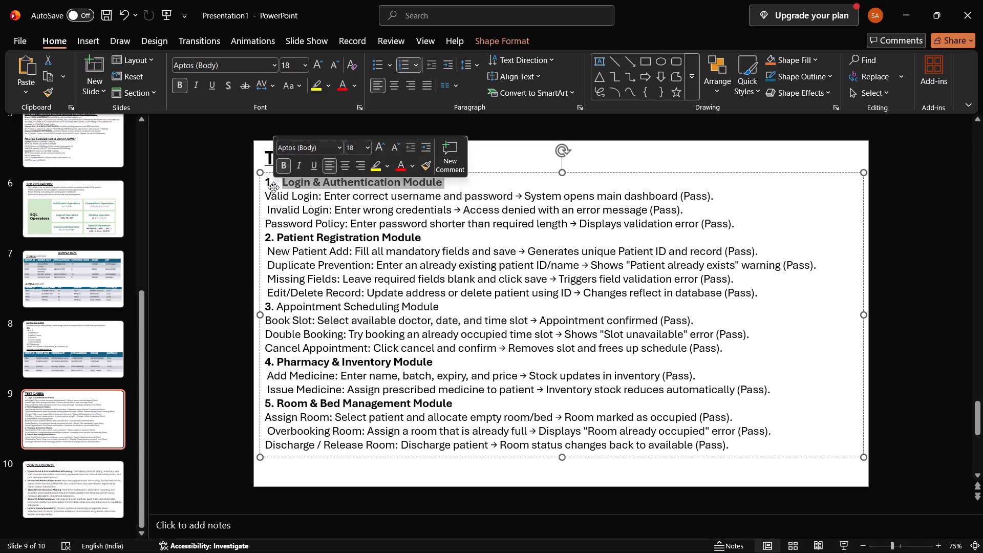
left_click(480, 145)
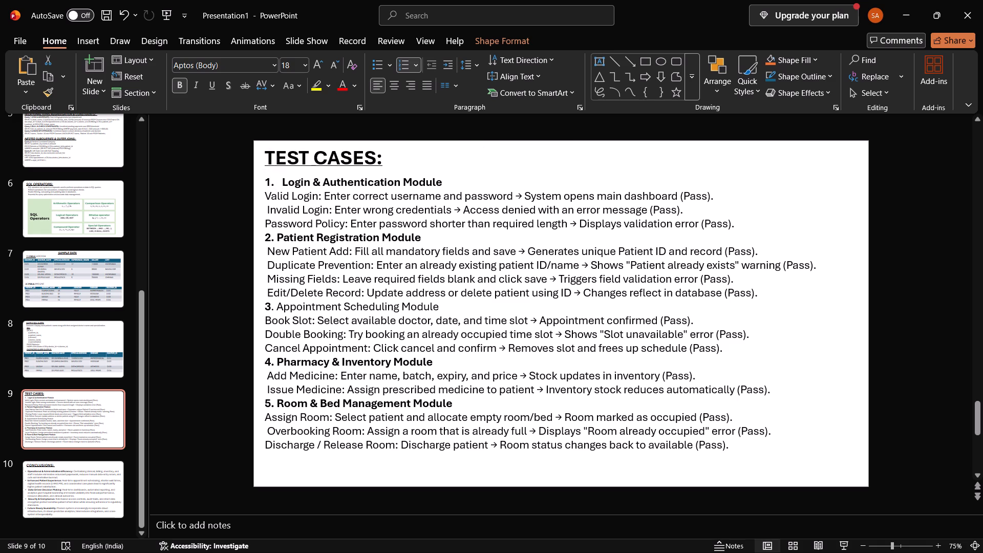
Set all the test case text below the TEST CASES heading on slide 9 to font size 18.
left_click_drag(337, 203, 268, 181)
left_click(268, 180)
left_click_drag(268, 180, 302, 199)
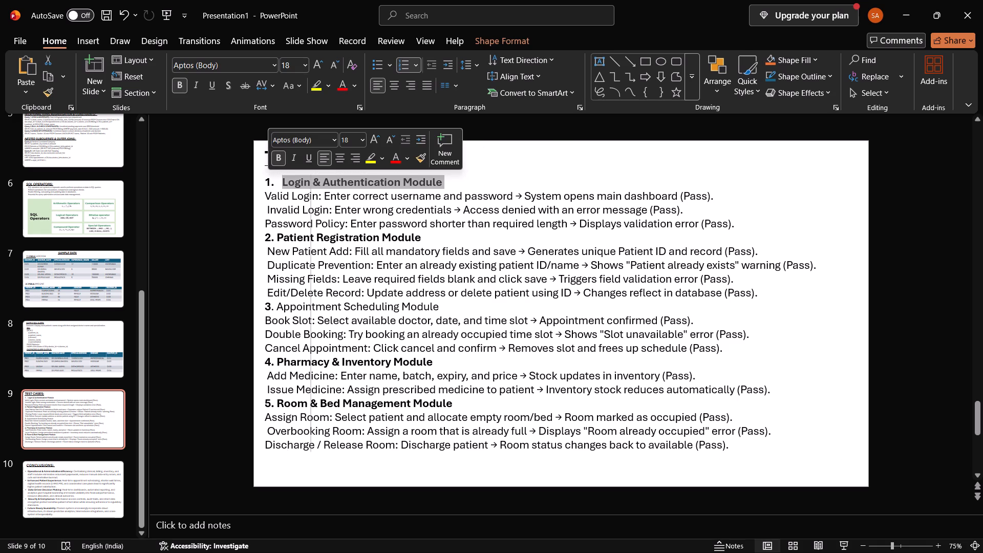
left_click_drag(302, 199, 249, 169)
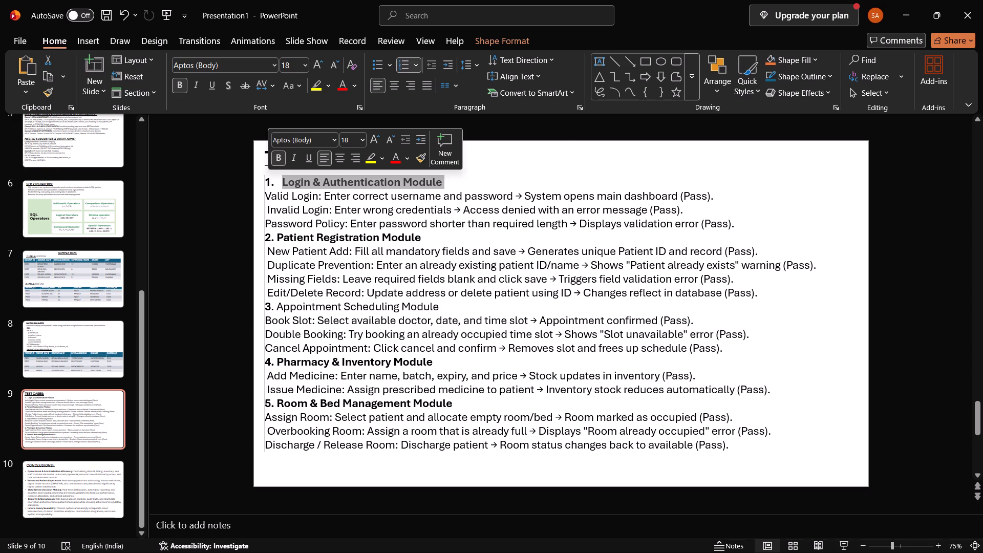
left_click_drag(249, 169, 249, 169)
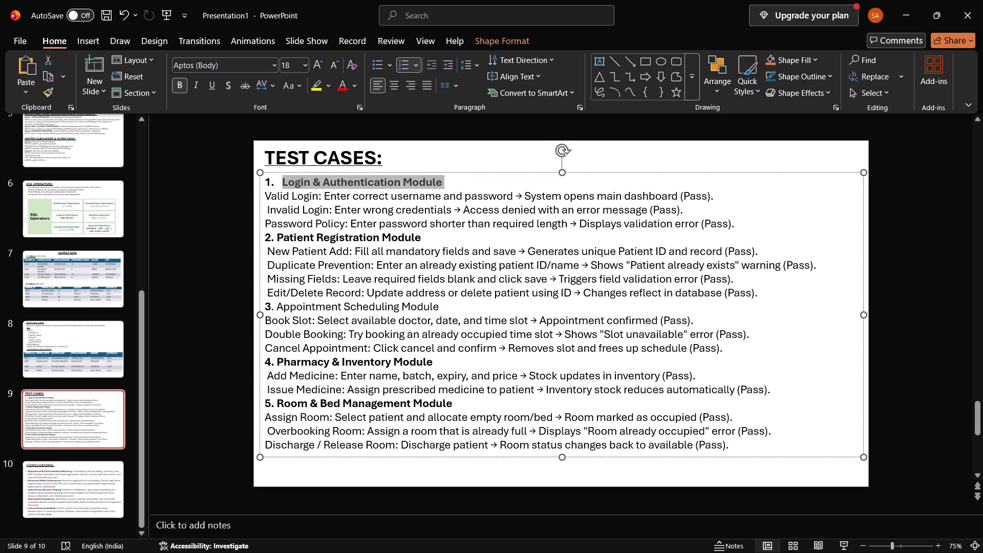
left_click(272, 186)
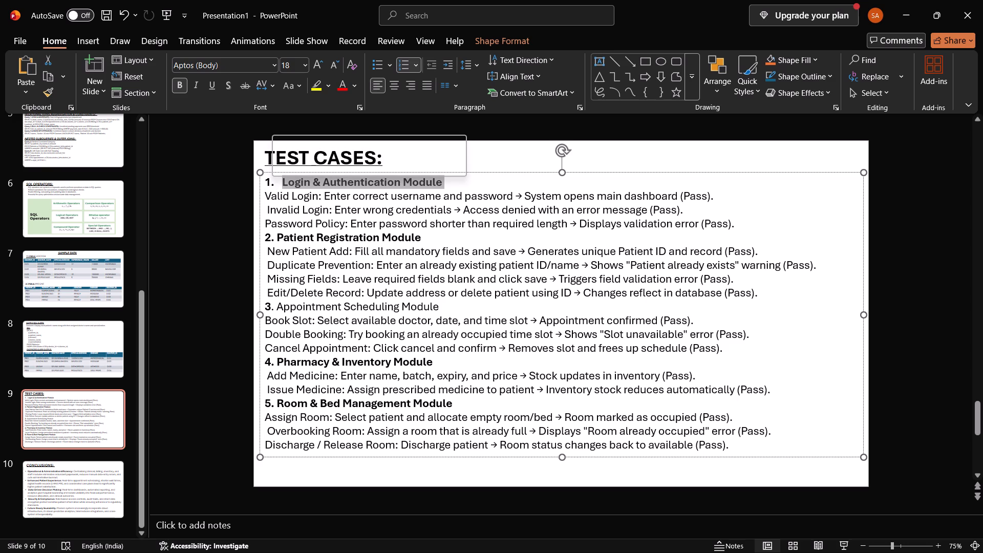
left_click(276, 183)
left_click_drag(276, 183, 304, 222)
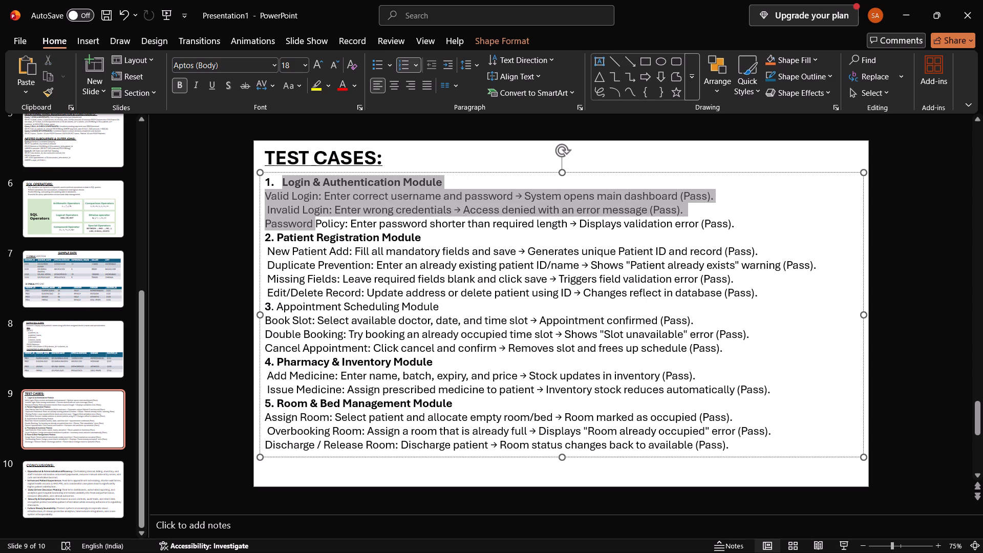
left_click_drag(304, 222, 522, 406)
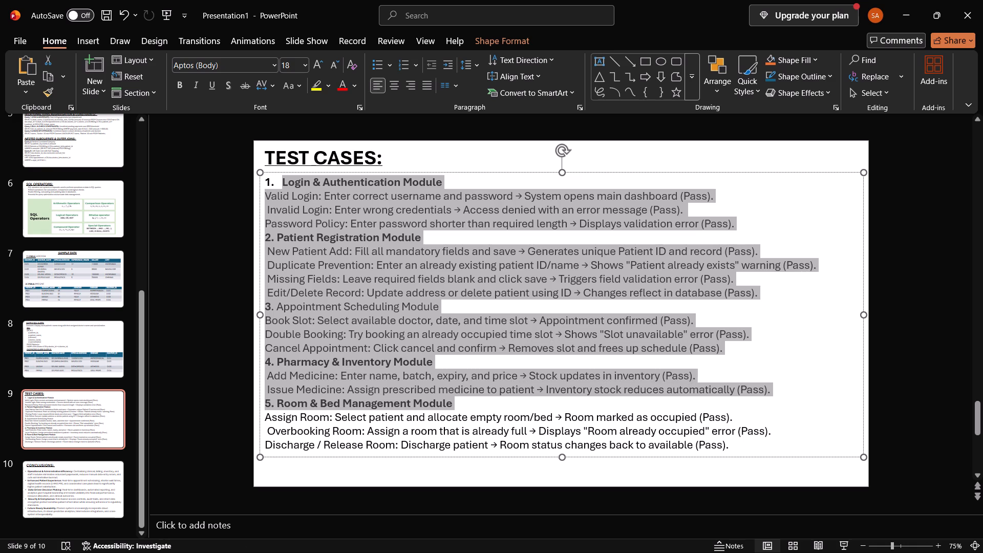
left_click_drag(522, 406, 696, 452)
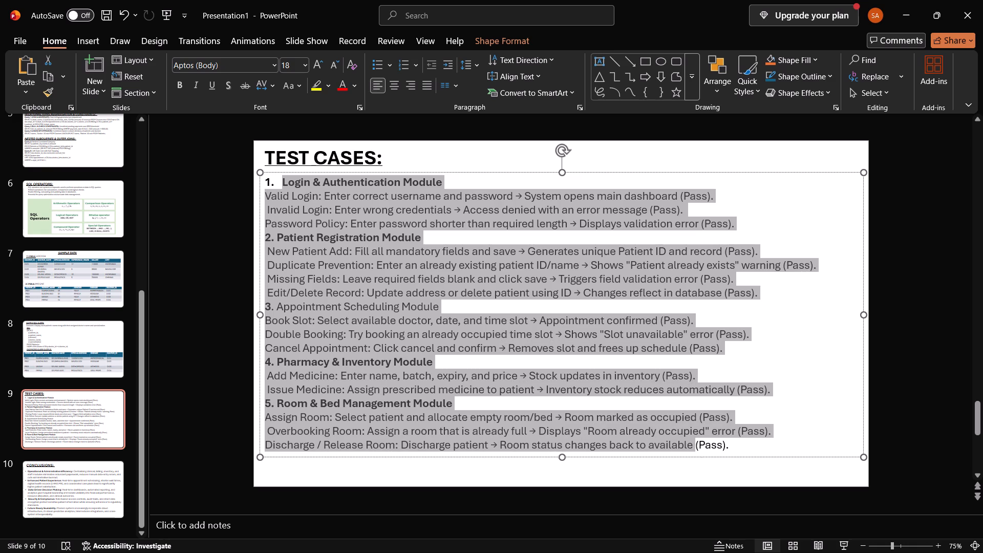
left_click_drag(696, 452, 754, 453)
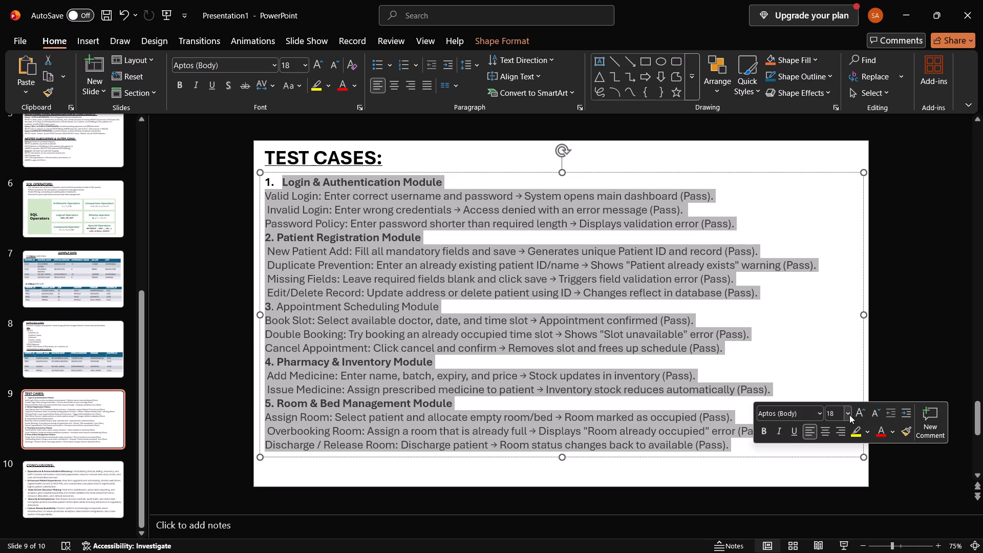
left_click(849, 415)
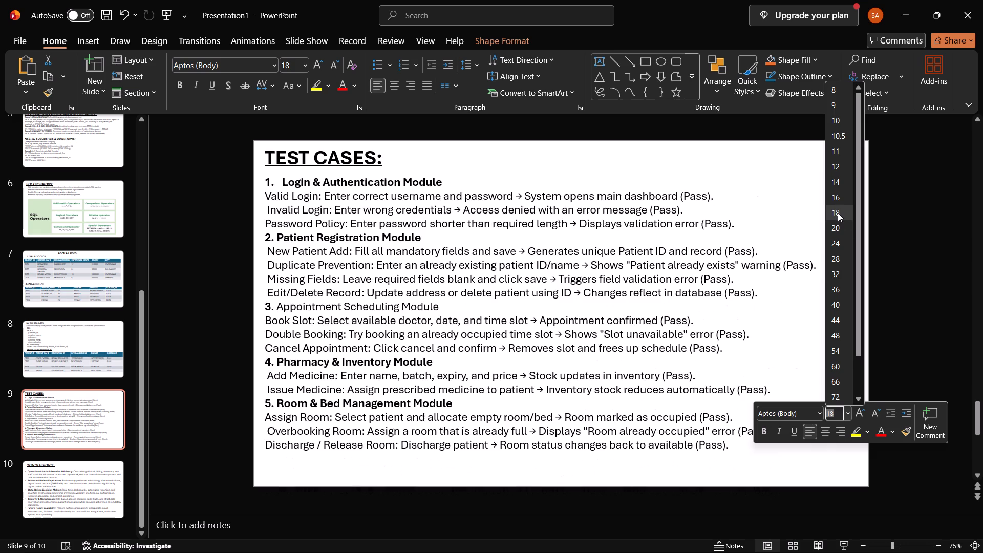
left_click(838, 214)
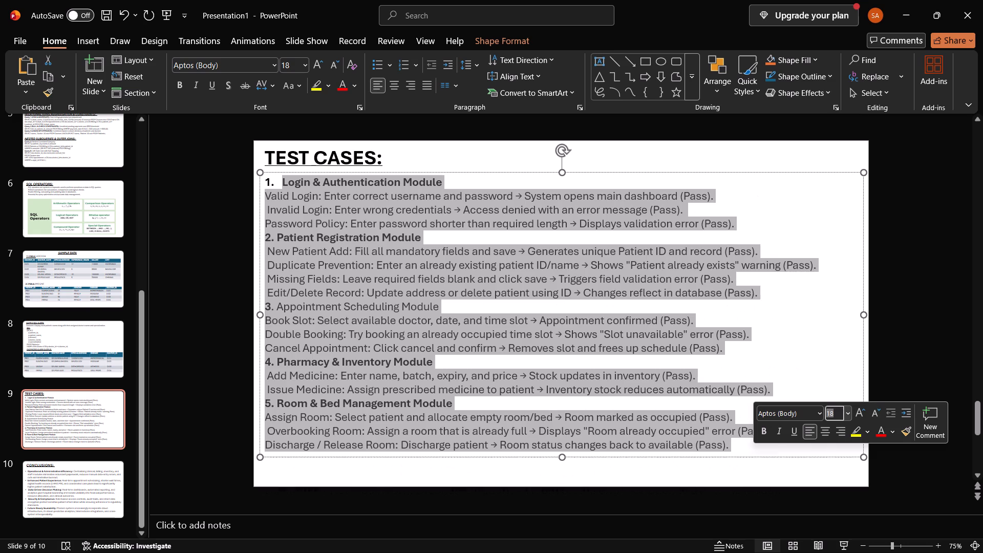
left_click(825, 142)
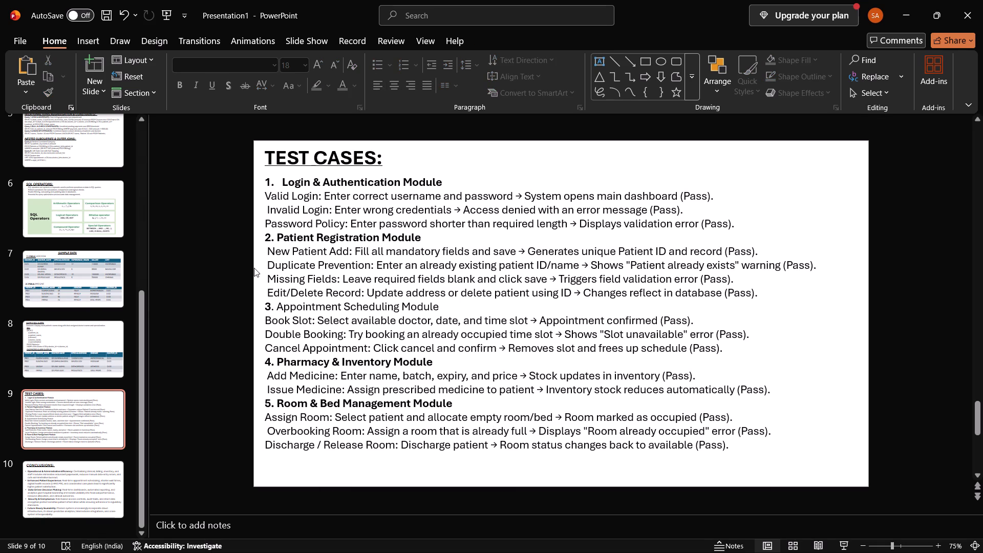
Review slides 8, 7, 6 and 5 in turn and look over the rest of the deck's slide thumbnails.
left_click(100, 331)
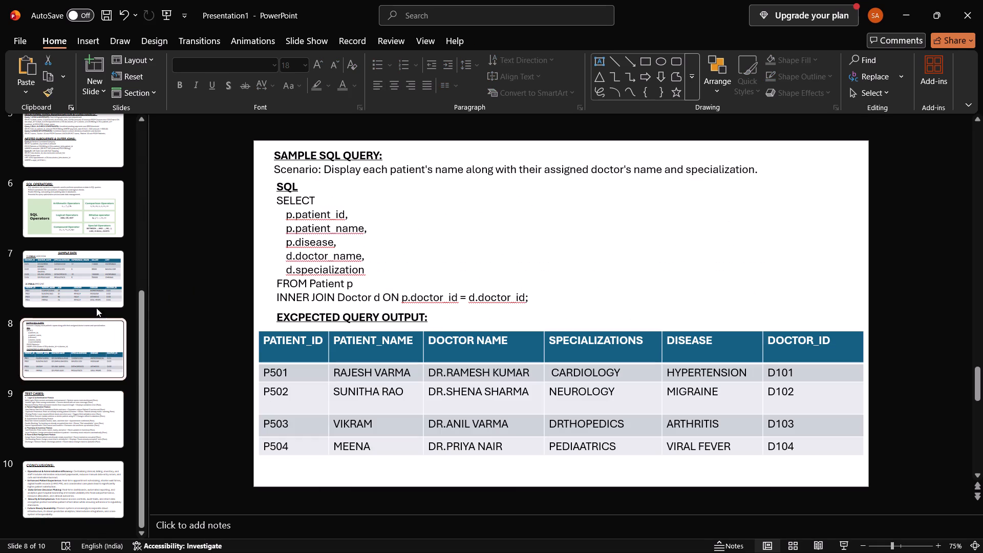
left_click(73, 280)
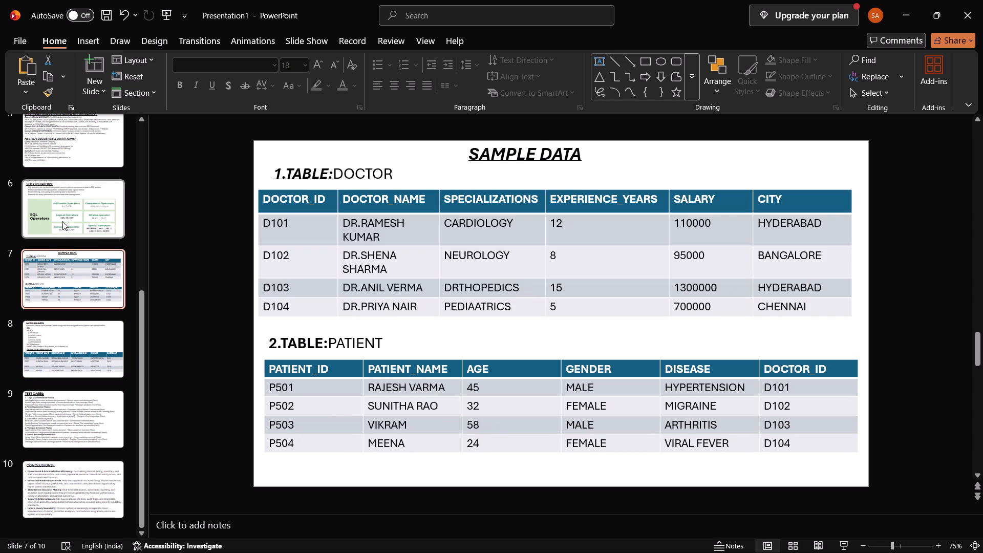
left_click(61, 222)
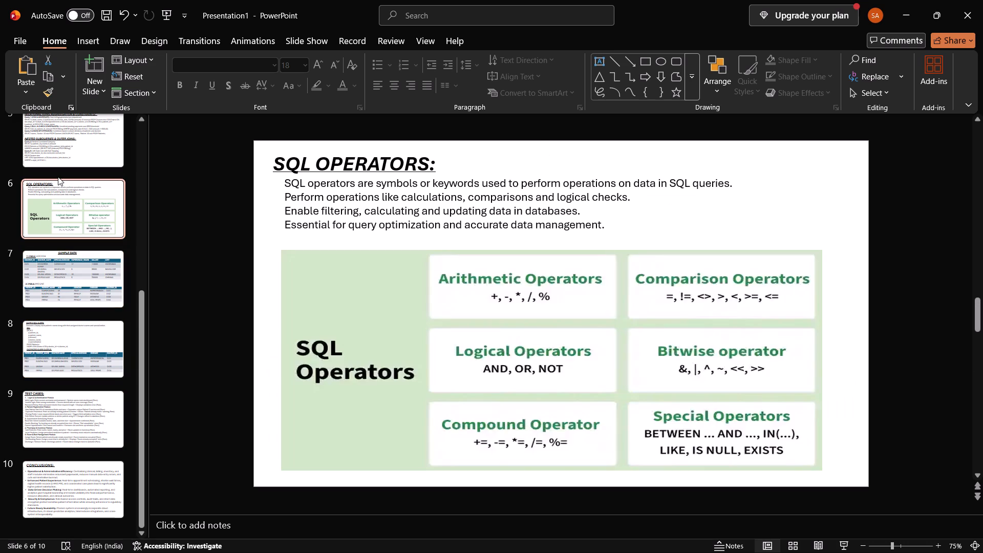
left_click(62, 132)
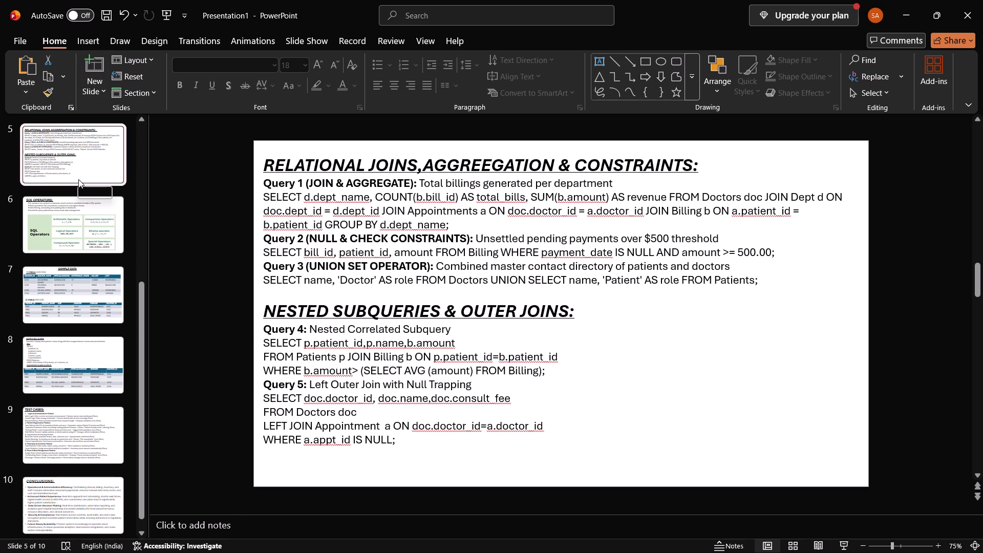
scroll(88, 300, "up", 3)
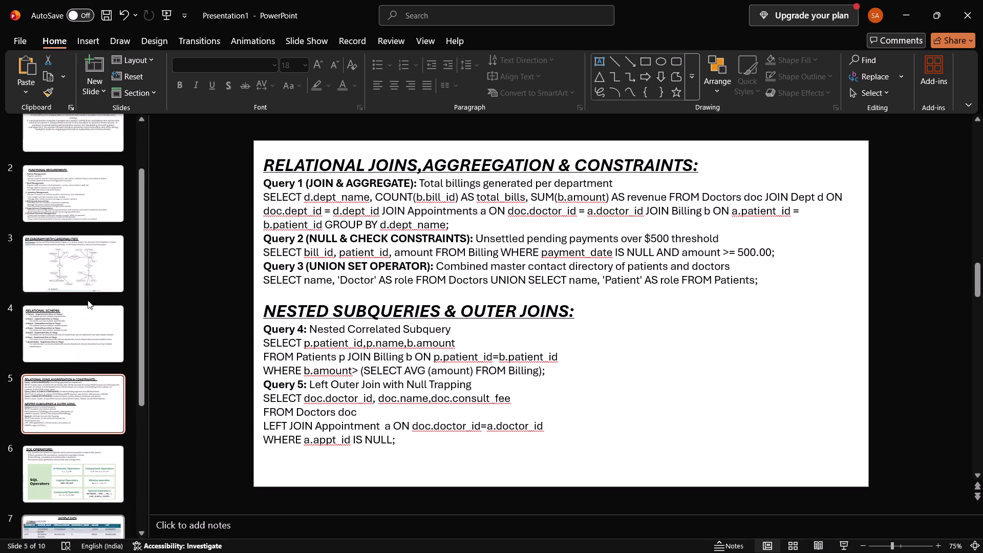
scroll(88, 300, "up", 1)
scroll(88, 300, "down", 2)
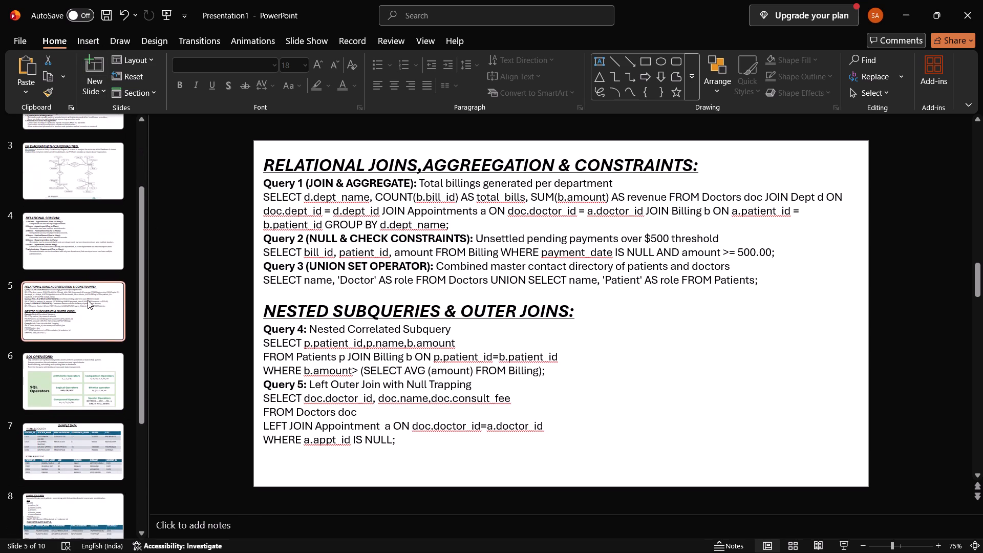
scroll(88, 300, "down", 9)
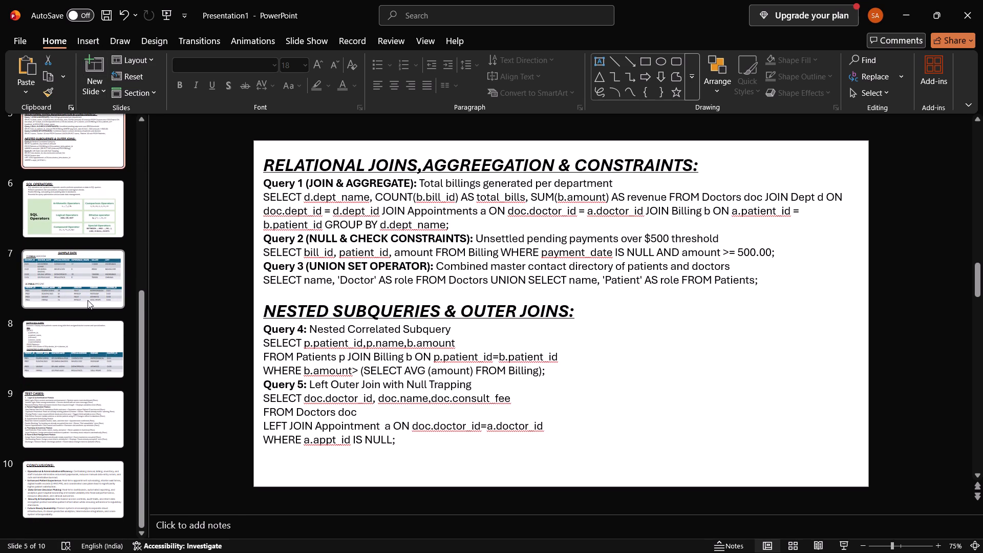
scroll(88, 300, "down", 6)
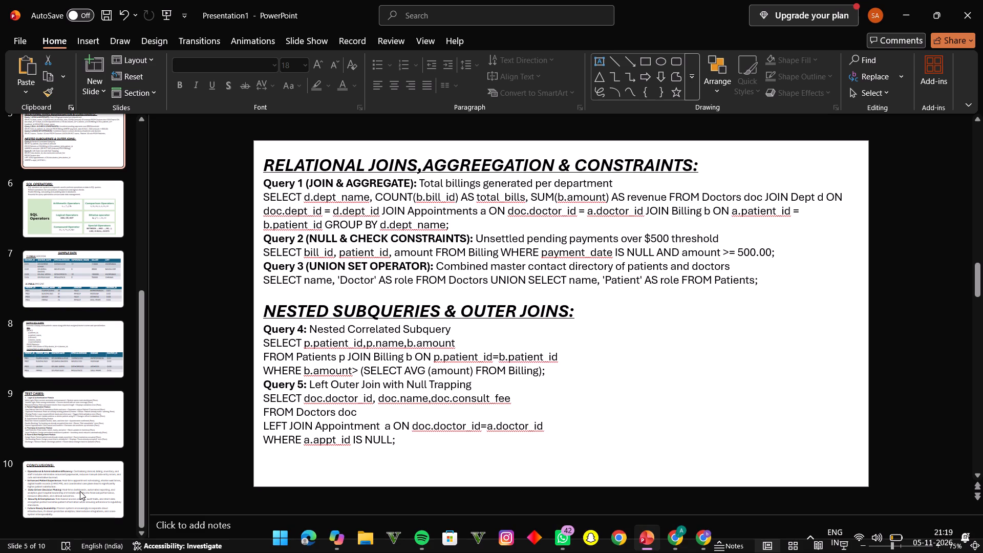
Add a new slide with the Blank layout after the CONCLUSIONS slide.
left_click(79, 483)
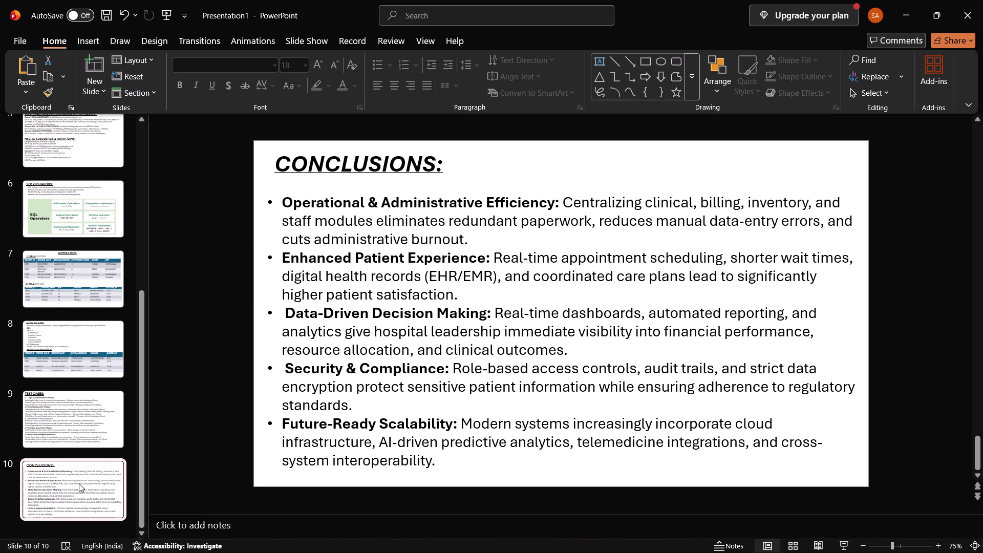
left_click(100, 88)
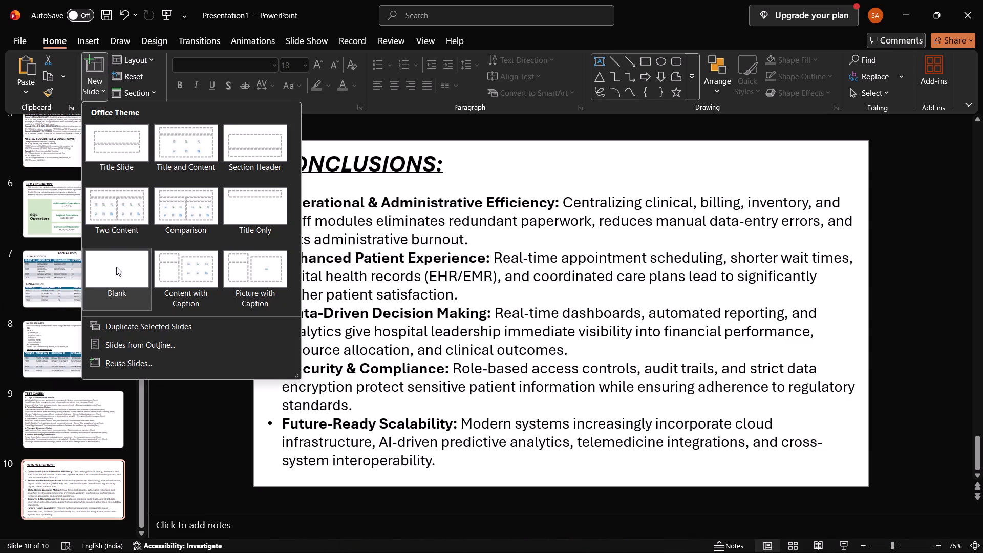
left_click(116, 267)
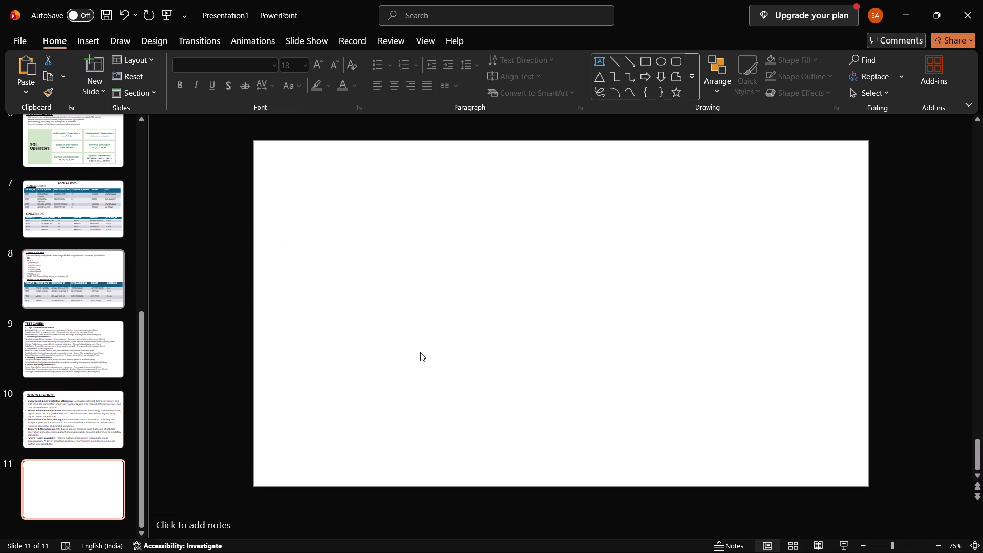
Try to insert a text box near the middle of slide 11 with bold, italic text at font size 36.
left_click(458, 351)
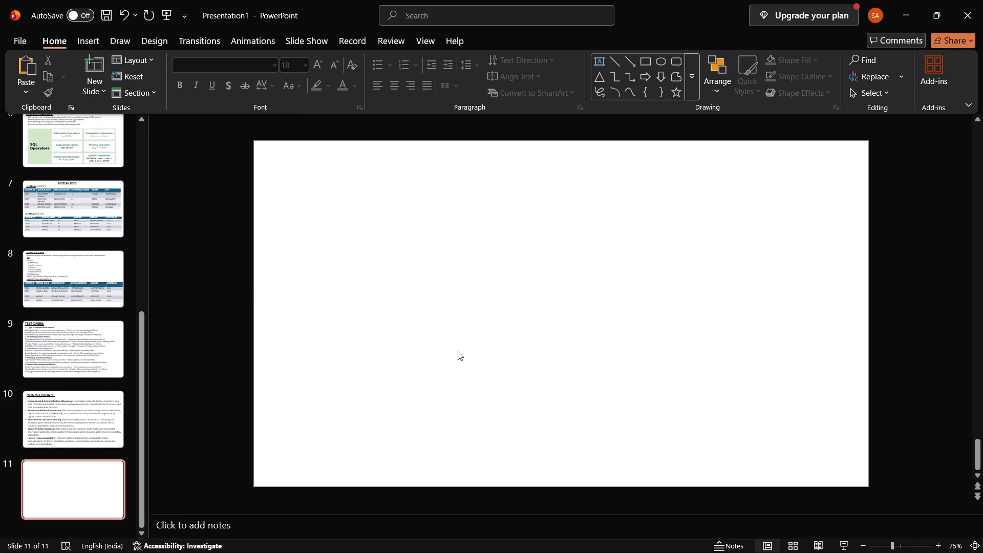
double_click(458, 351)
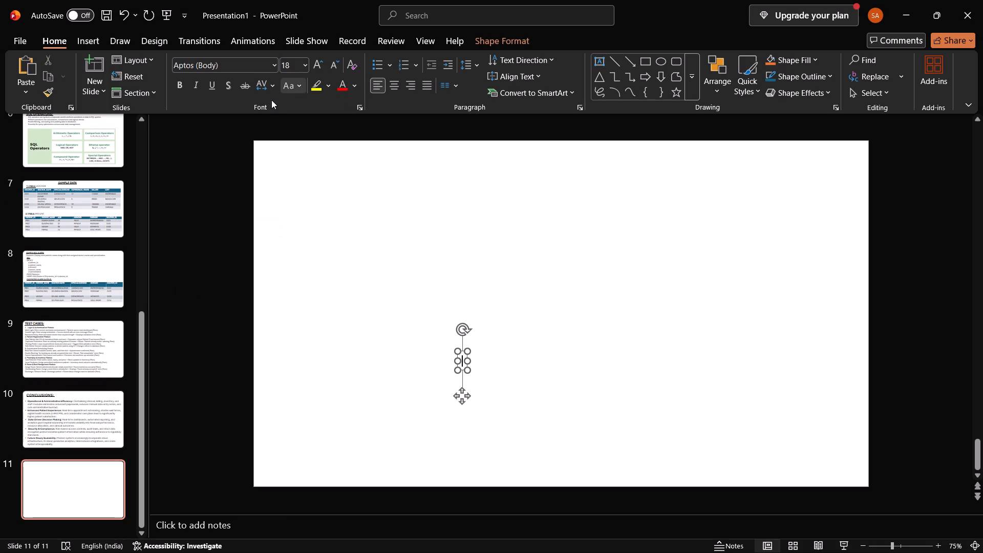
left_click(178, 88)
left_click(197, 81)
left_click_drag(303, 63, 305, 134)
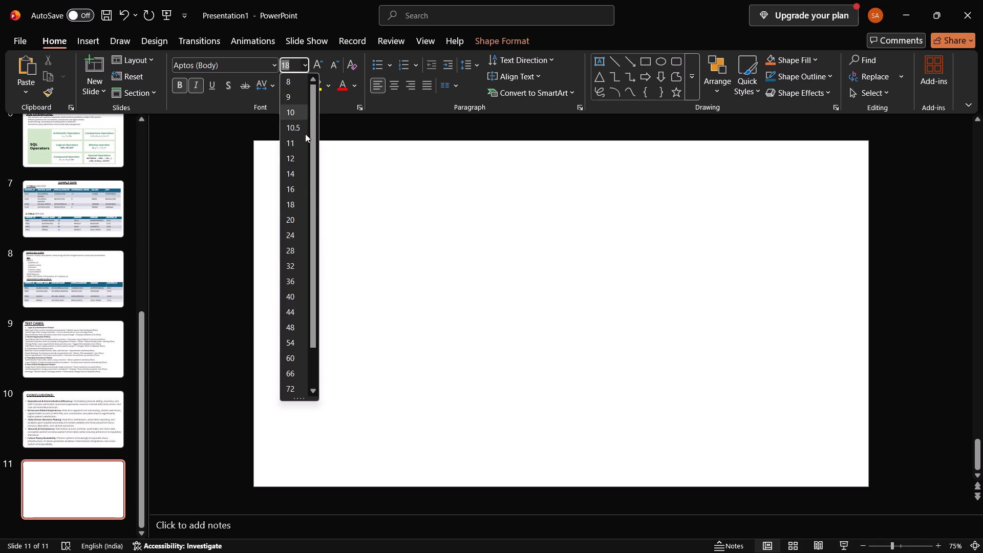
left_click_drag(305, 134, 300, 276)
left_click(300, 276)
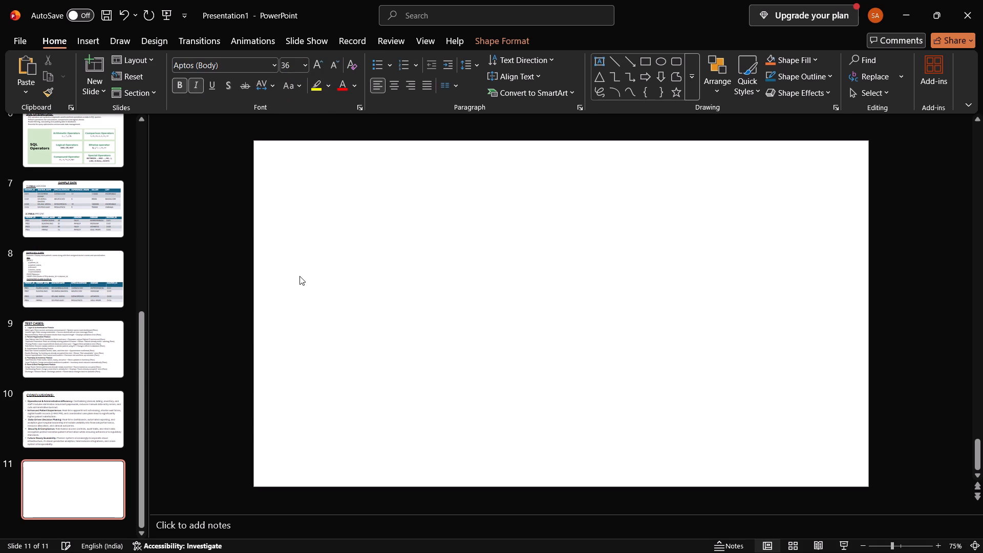
Insert a new text box in the upper-left area of the blank slide 11.
double_click(378, 214)
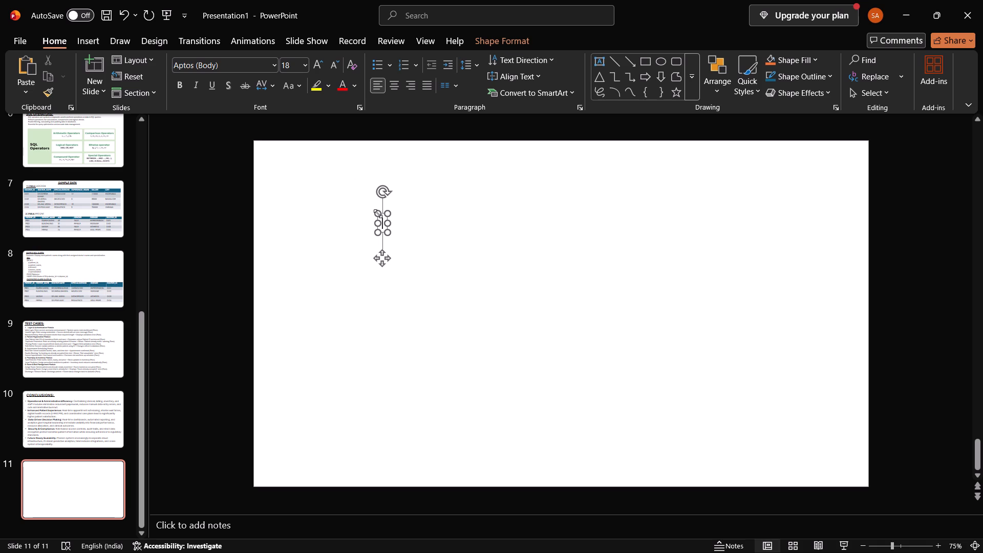
Enter THANK YOU in the new text box on slide 11.
type("THA")
type("NK")
key("space")
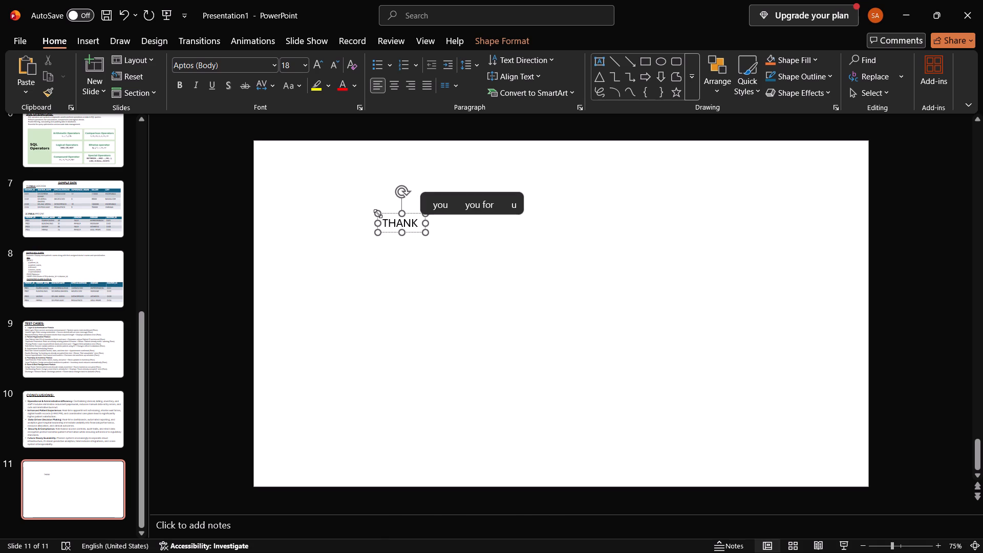
type("YOU")
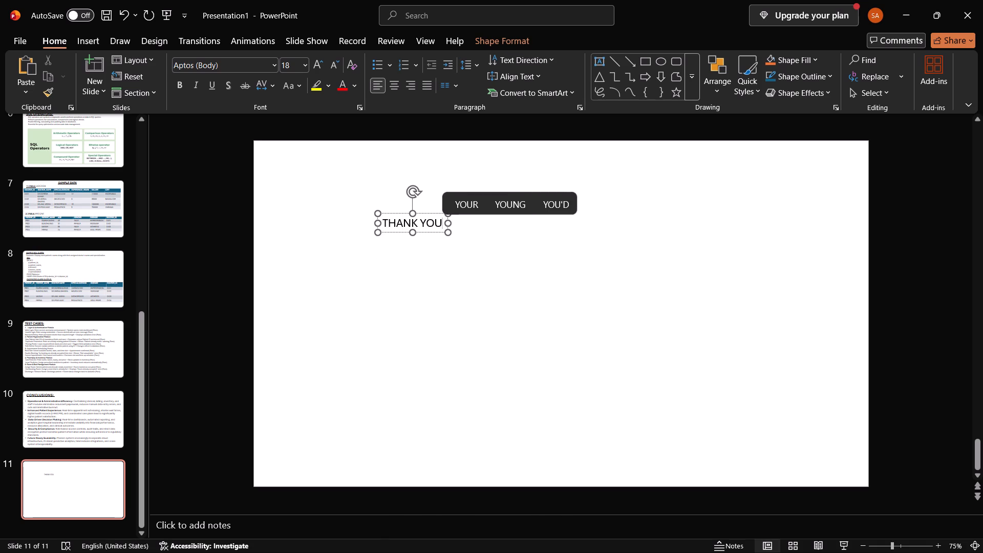
Format the THANK YOU text as bold and italic at font size 60.
double_click(386, 221)
triple_click(386, 221)
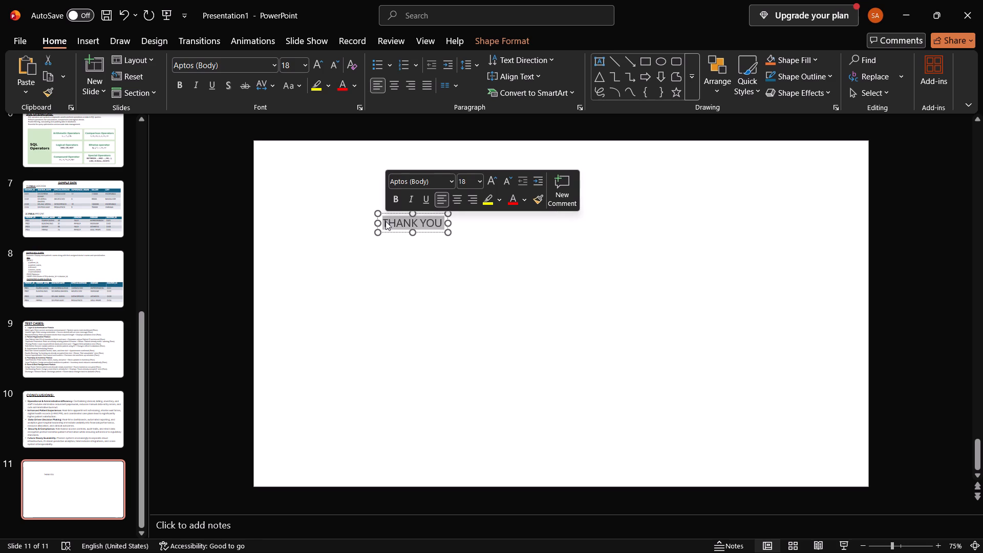
left_click(399, 198)
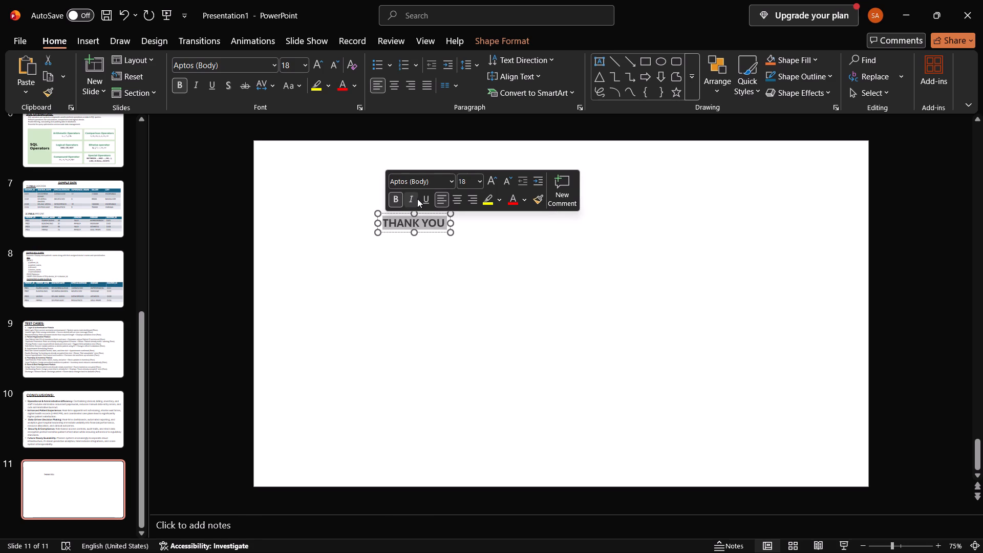
left_click(415, 199)
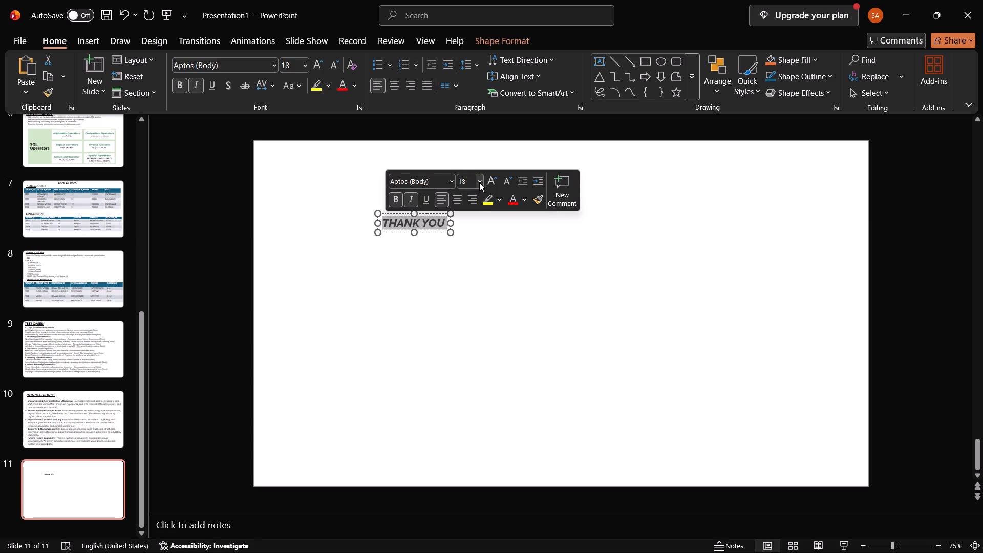
left_click(479, 182)
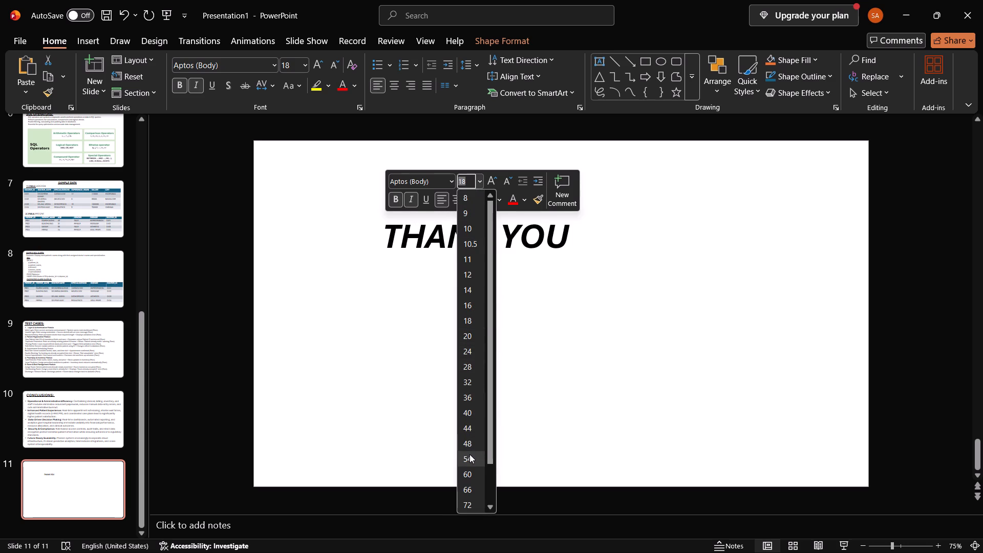
left_click(468, 480)
left_click(563, 349)
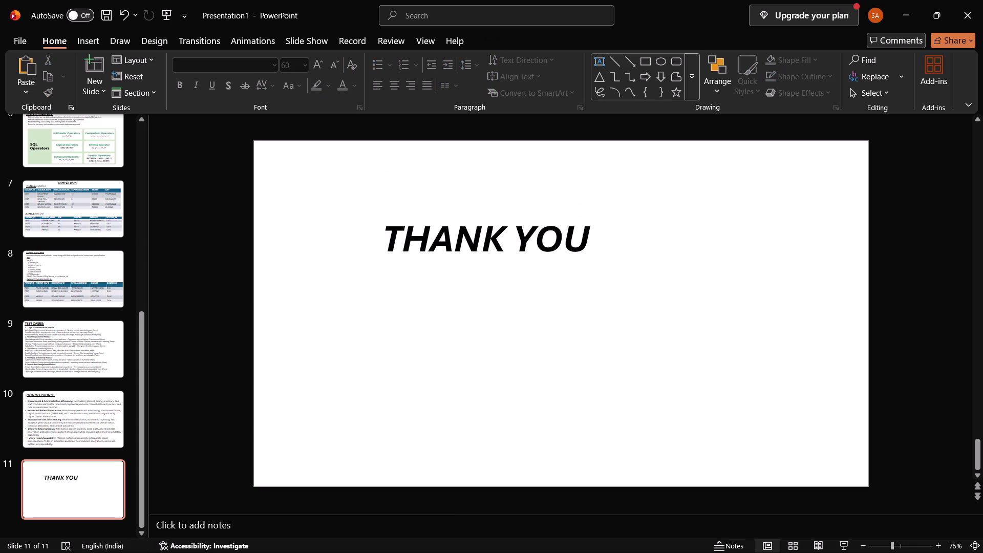
Move the THANK YOU text box to the centre of slide 11.
left_click(511, 234)
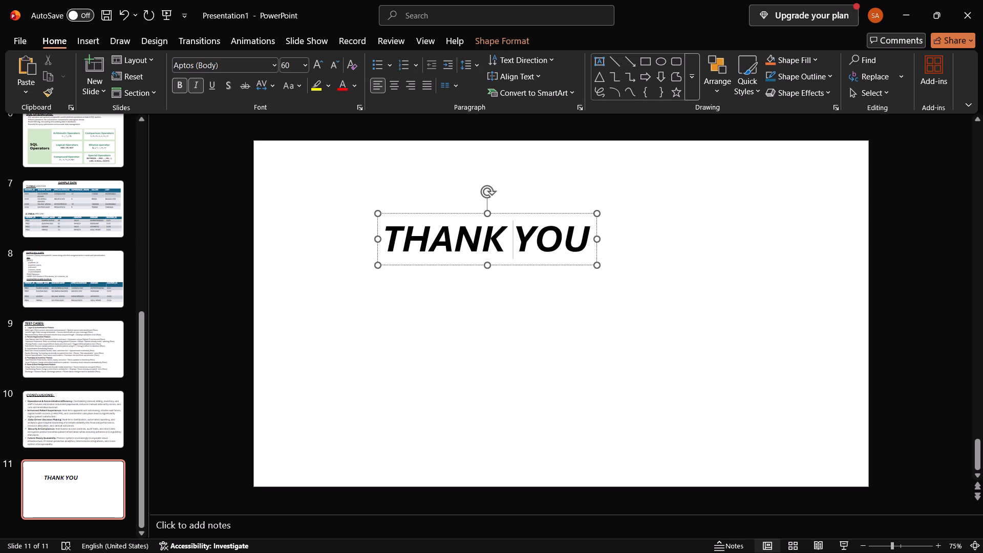
left_click(511, 211)
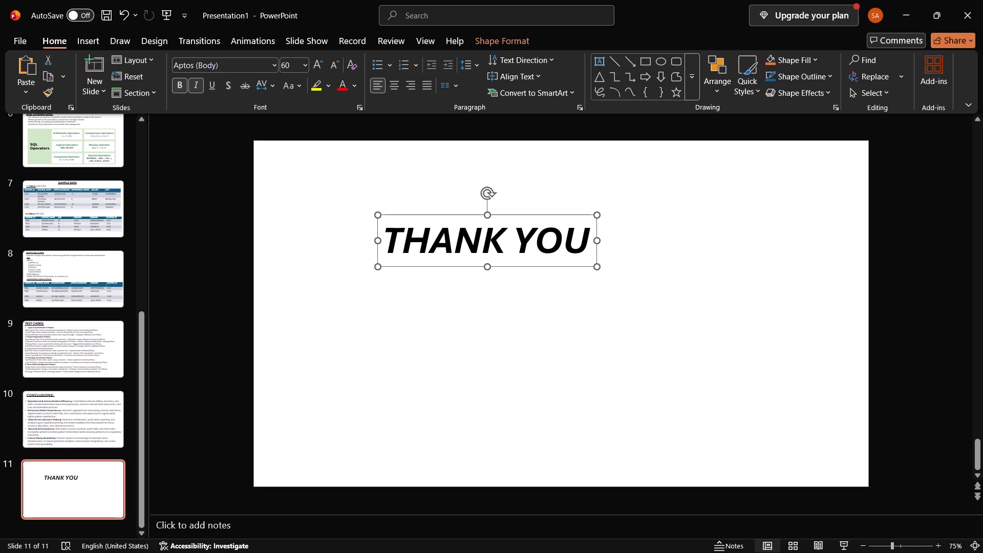
left_click_drag(518, 214, 555, 249)
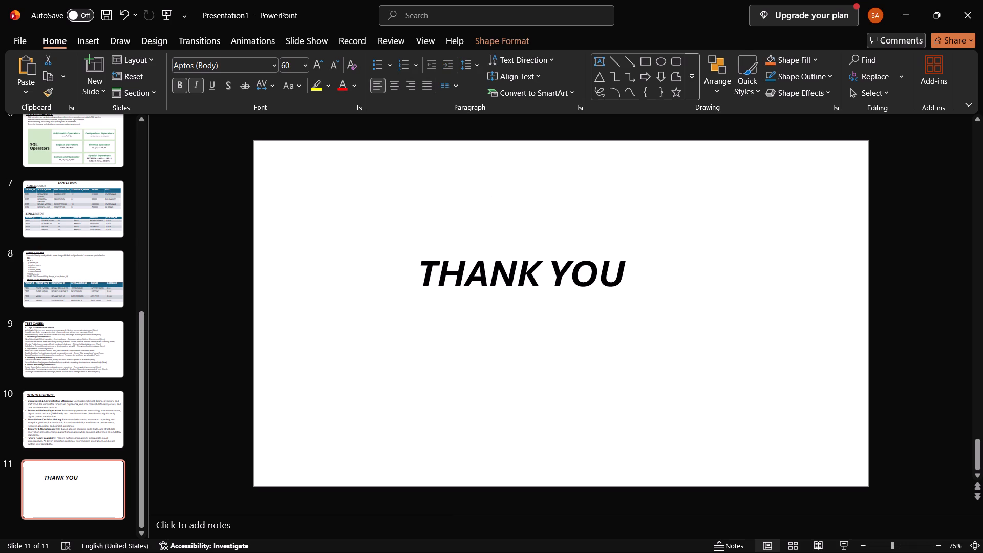
left_click_drag(555, 249, 574, 283)
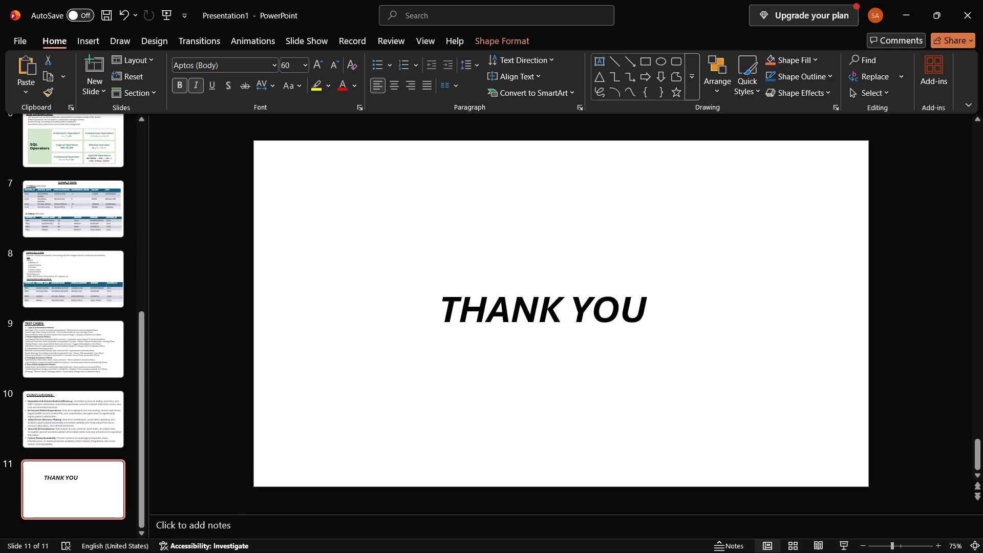
left_click_drag(574, 283, 584, 292)
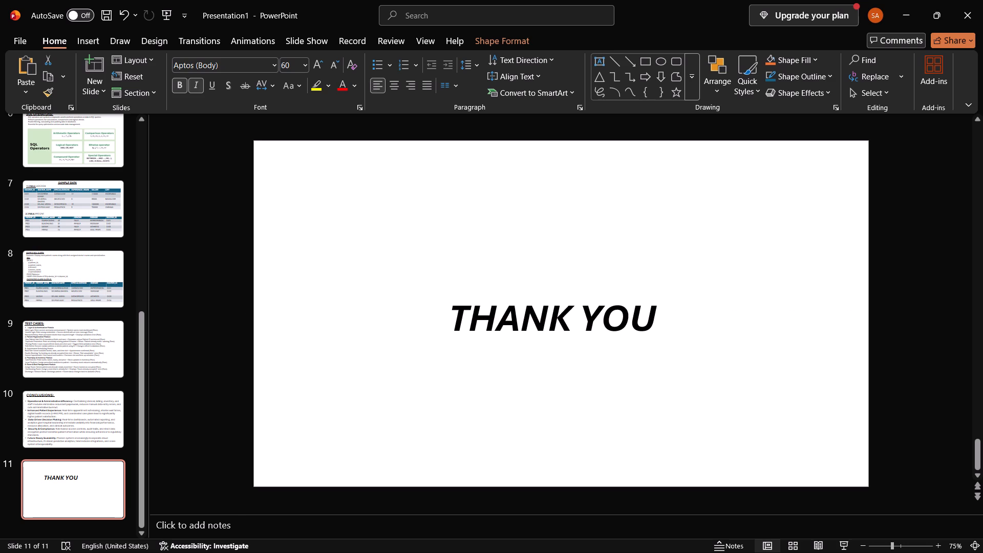
left_click_drag(584, 292, 585, 292)
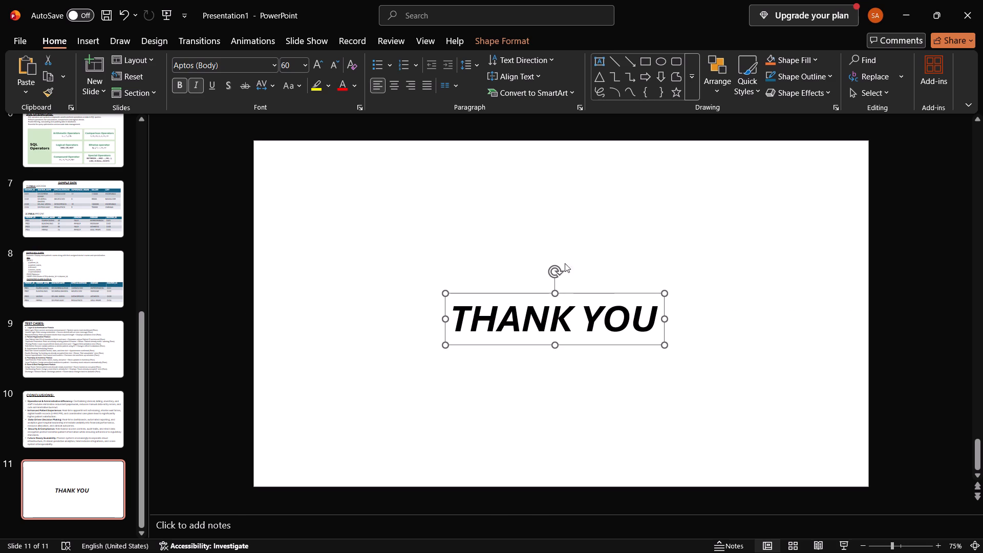
left_click(557, 240)
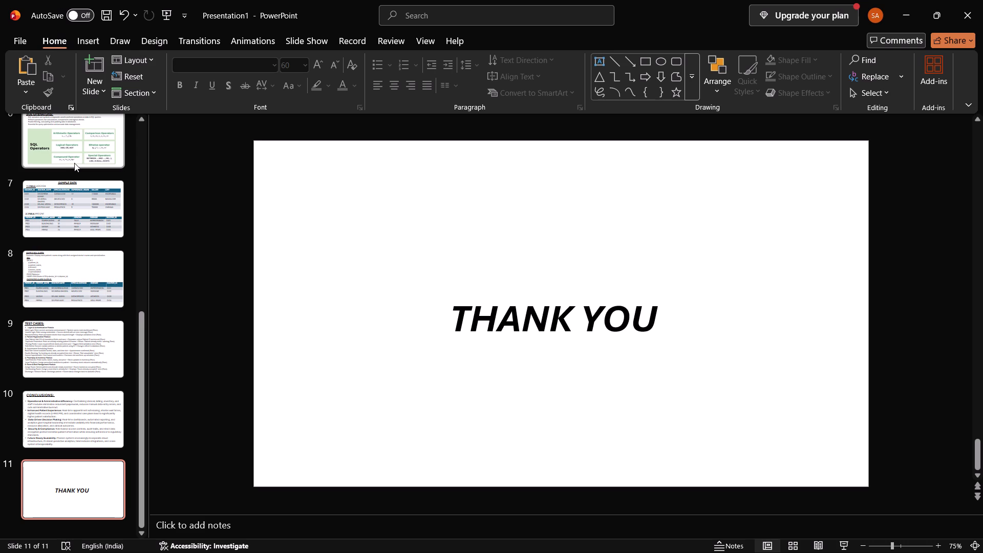
Add a new slide with the Blank layout after the PROBLEM STATEMENT slide.
scroll(75, 163, "right", 4)
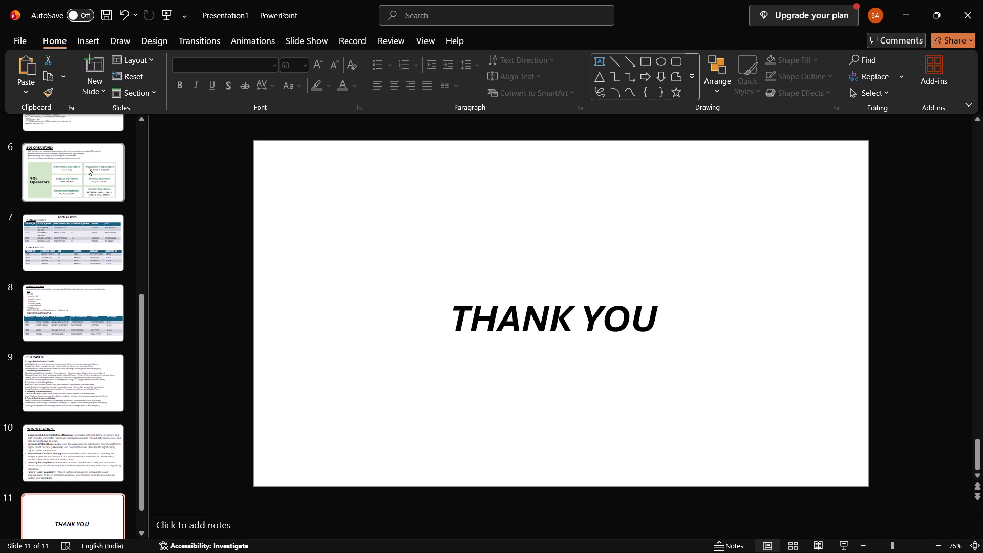
scroll(87, 166, "up", 5)
left_click(87, 166)
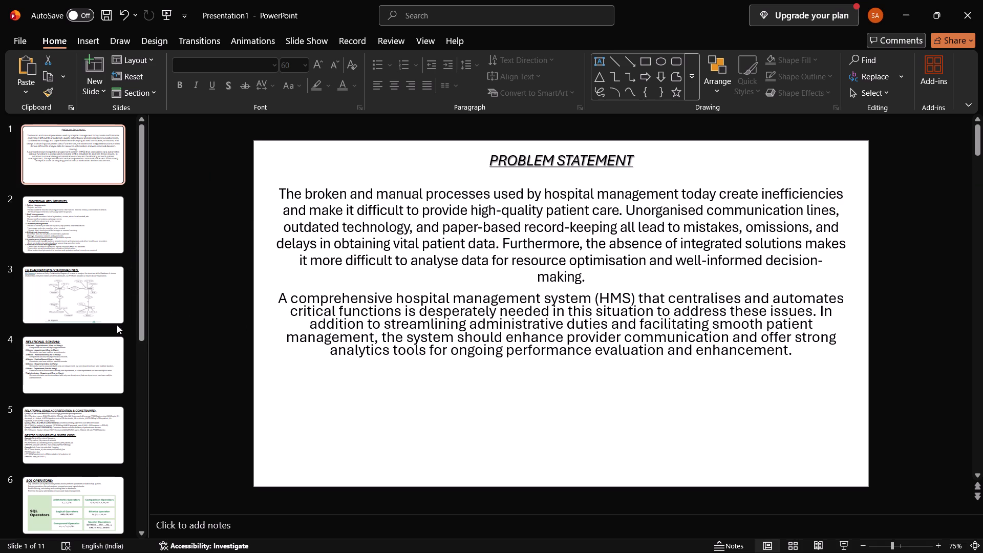
left_click(101, 86)
left_click(110, 256)
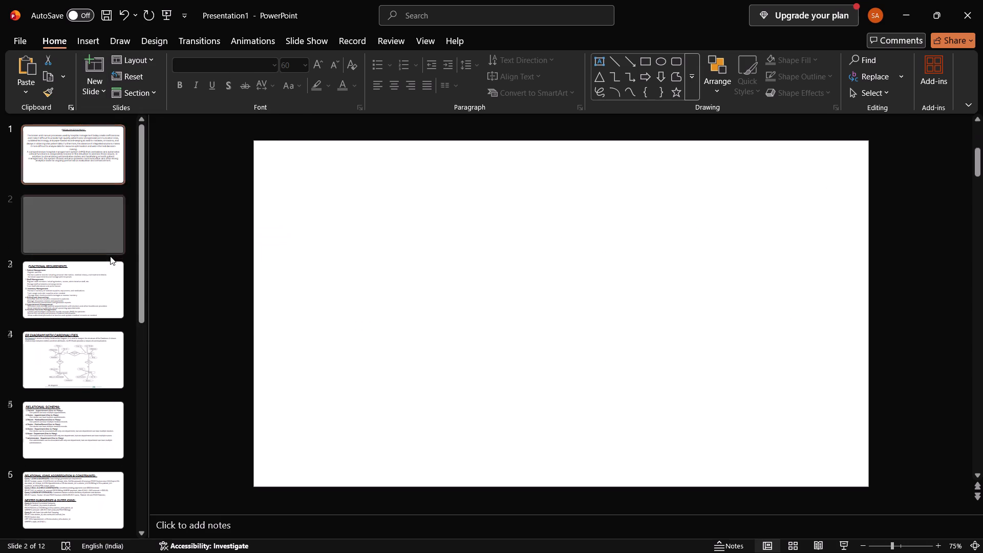
Move the new blank slide ahead of the PROBLEM STATEMENT slide so it opens the deck.
left_click_drag(116, 240, 106, 192)
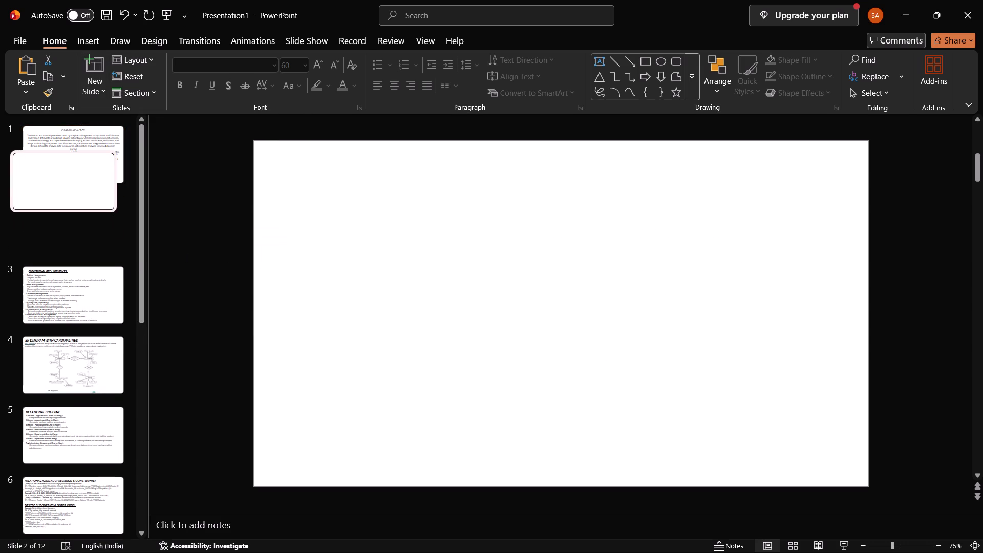
left_click_drag(106, 192, 105, 166)
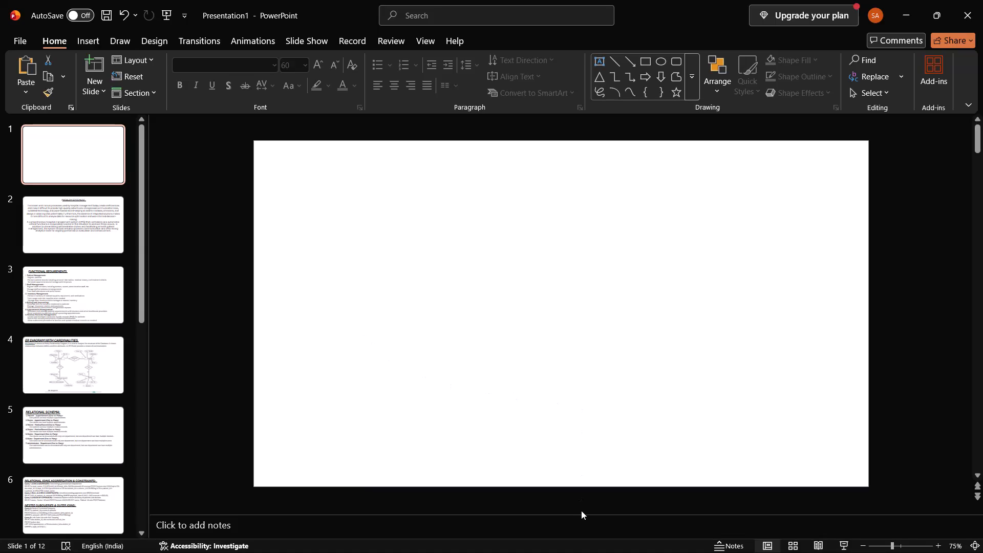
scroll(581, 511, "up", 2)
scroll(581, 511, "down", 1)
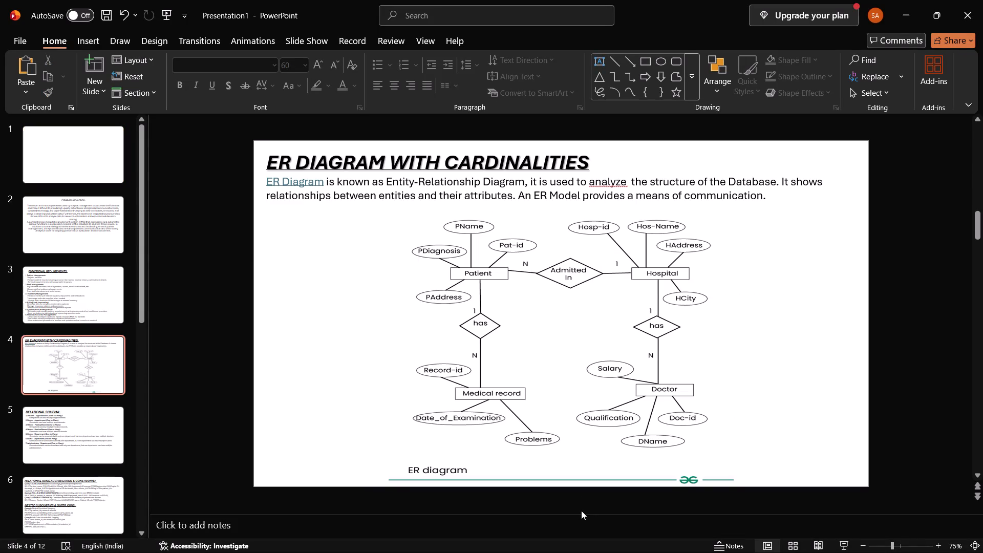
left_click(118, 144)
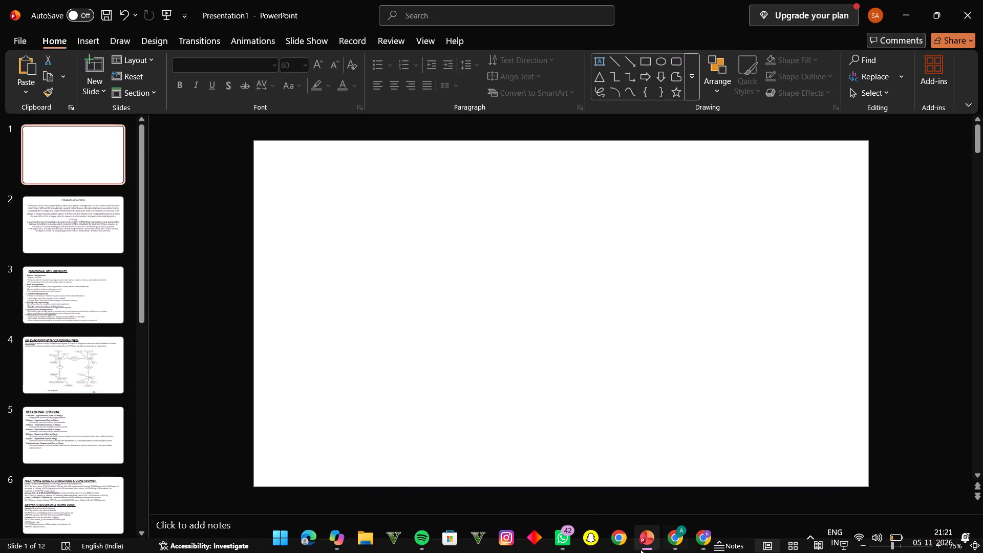
Switch to Chrome and close both open GeeksforGeeks tabs.
left_click(699, 538)
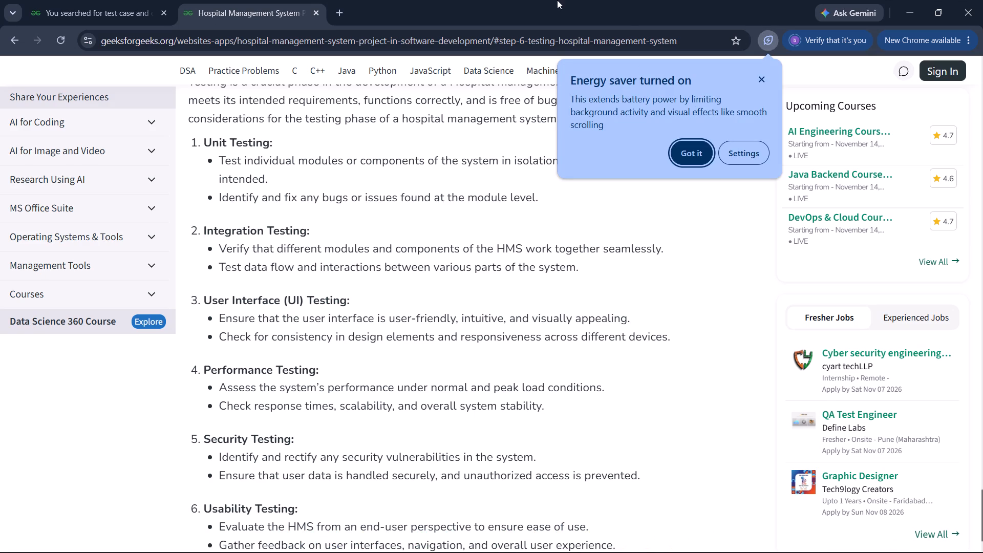
left_click(319, 11)
left_click(161, 9)
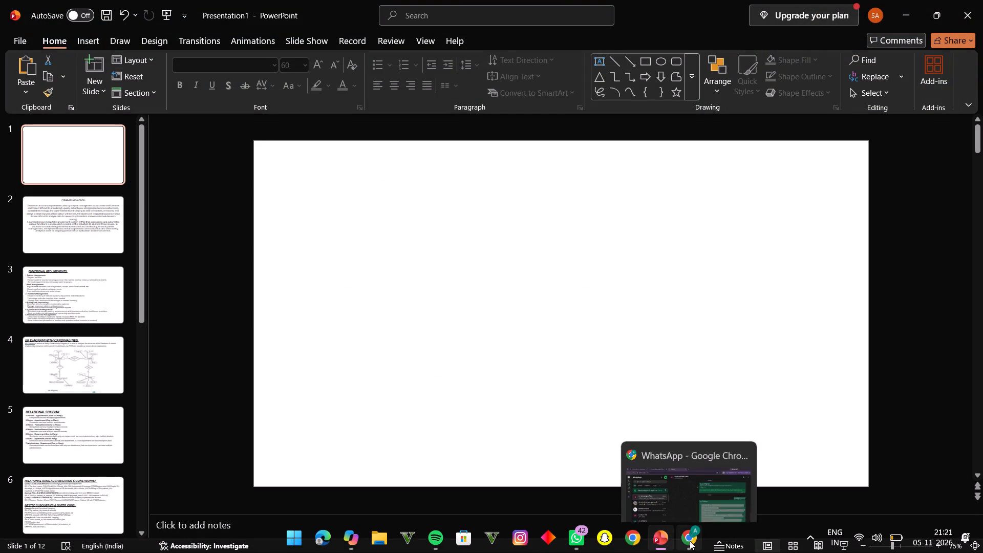
Reopen Chrome with the second saved profile and search Google Images for jbiet logo.
left_click(627, 538)
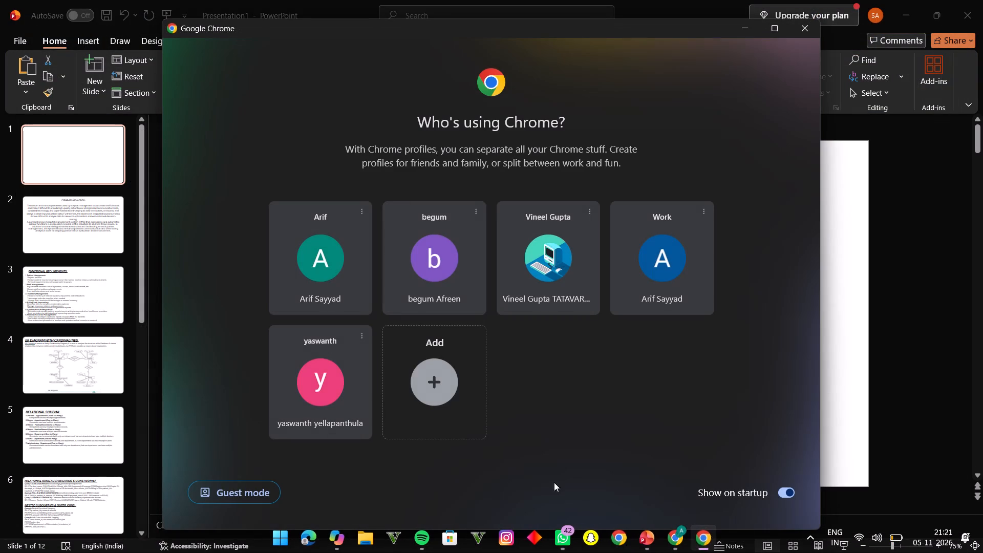
left_click(445, 251)
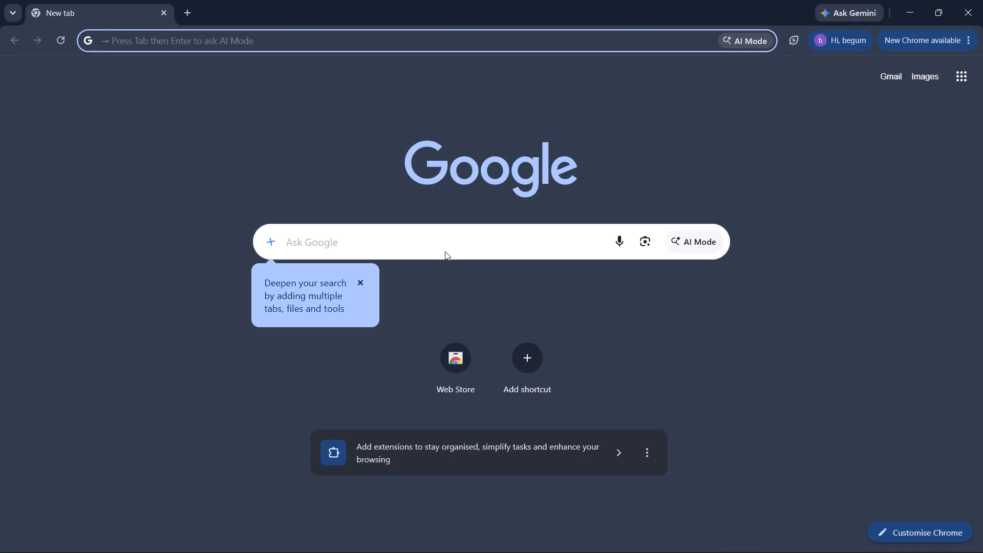
left_click(445, 251)
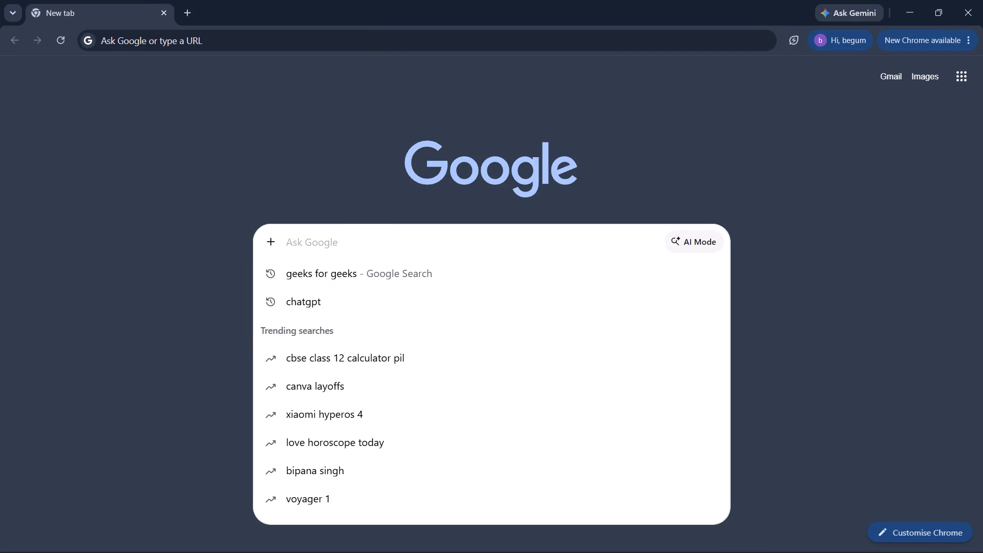
type("JB")
type("EIT")
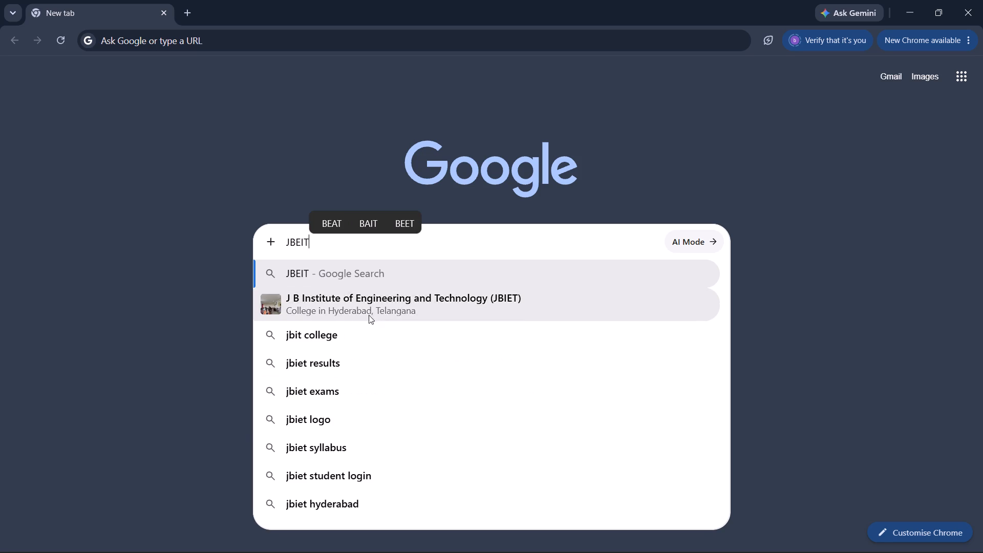
left_click(334, 419)
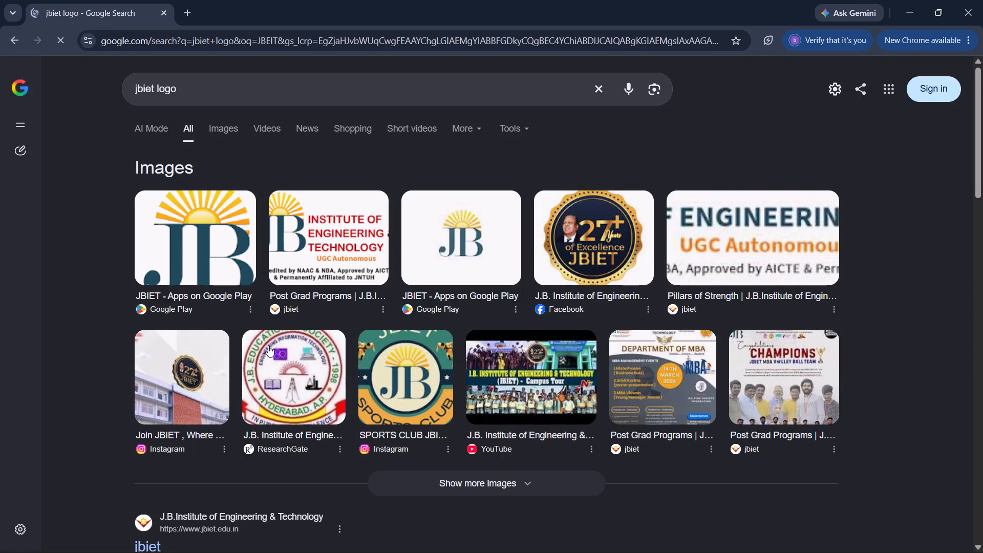
left_click(233, 125)
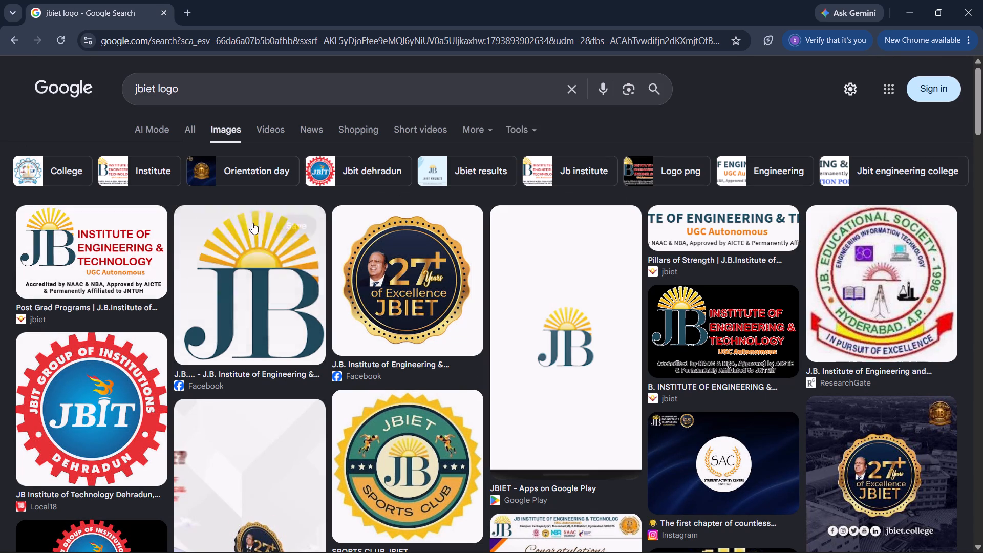
Look through the jbiet logo image results for a suitable college logo.
scroll(77, 332, "up", 2)
scroll(77, 332, "down", 1)
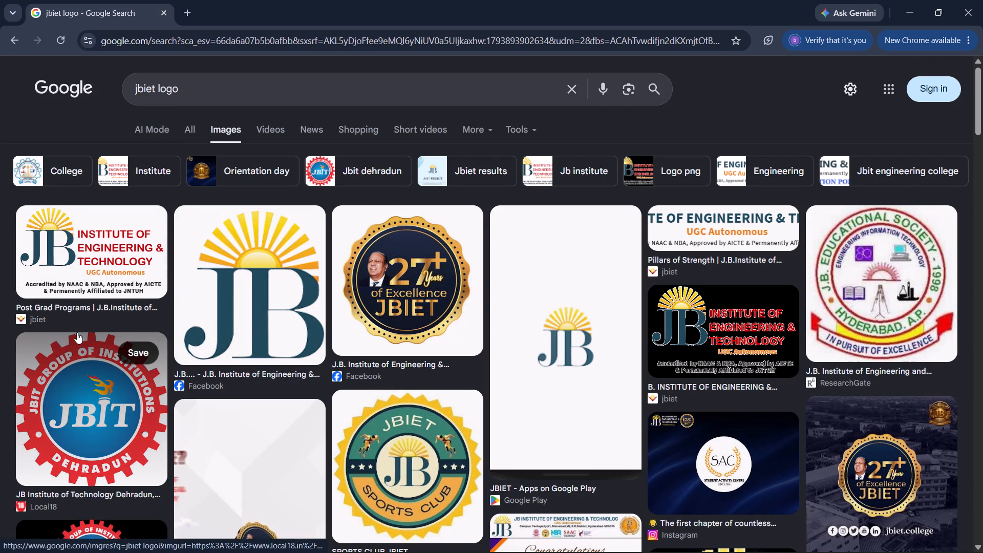
scroll(77, 332, "down", 6)
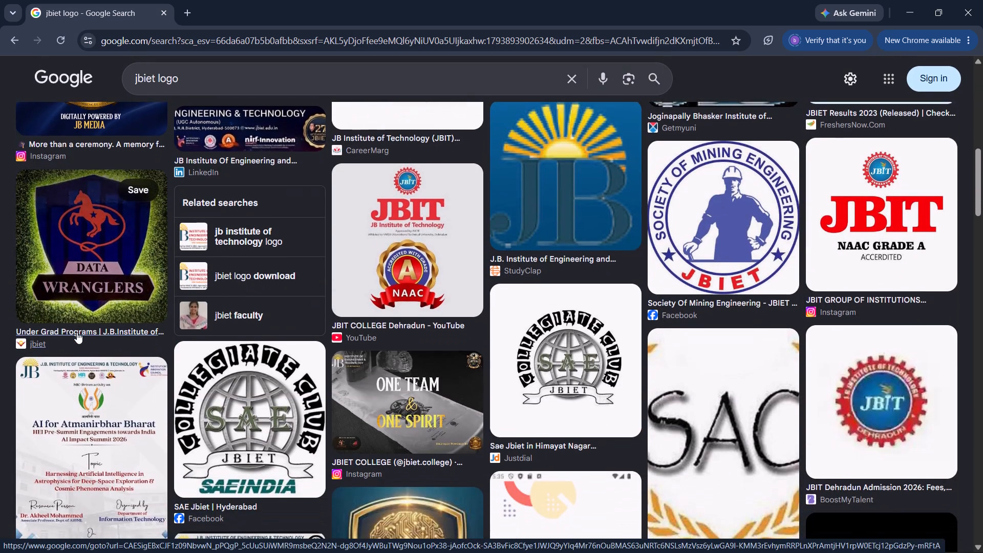
scroll(77, 332, "down", 5)
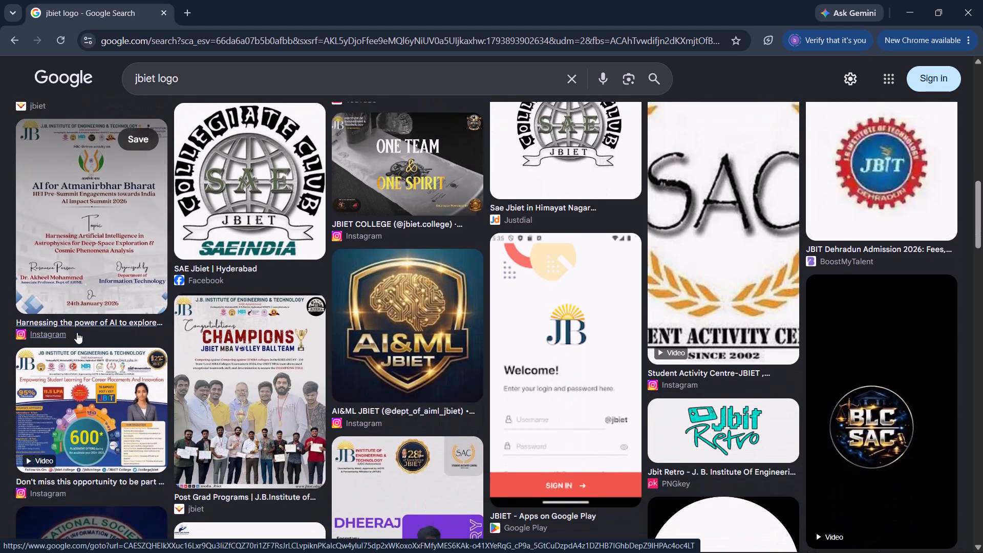
scroll(77, 332, "down", 8)
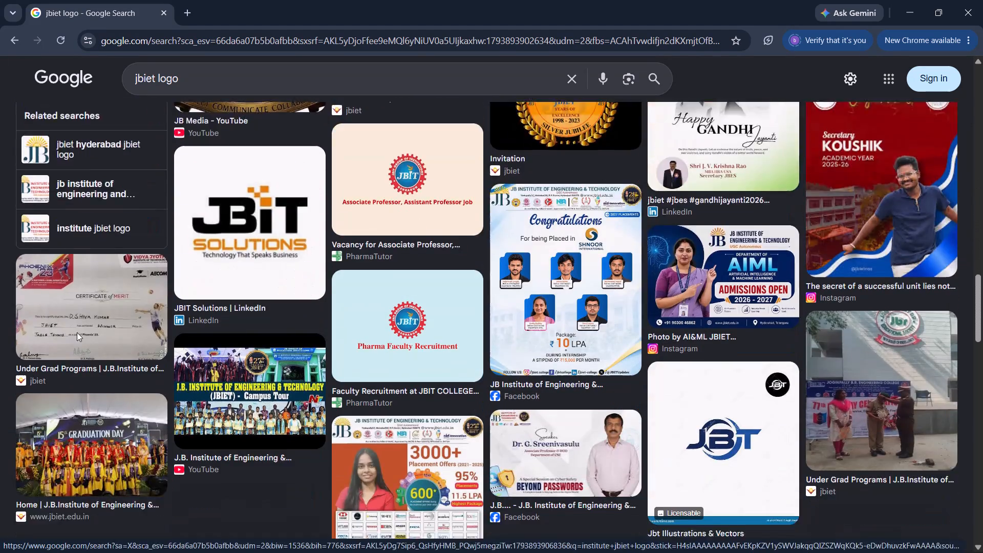
scroll(77, 332, "down", 7)
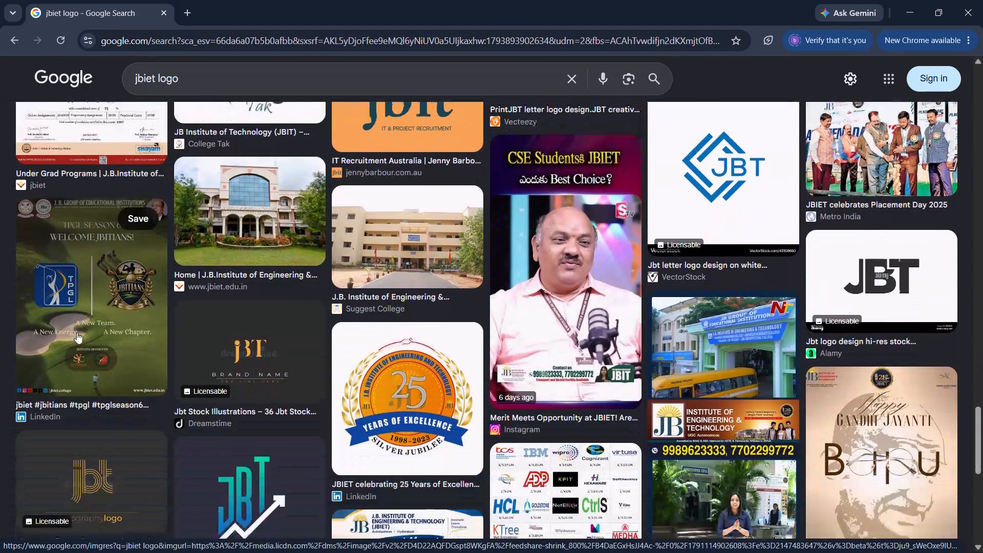
scroll(77, 332, "down", 7)
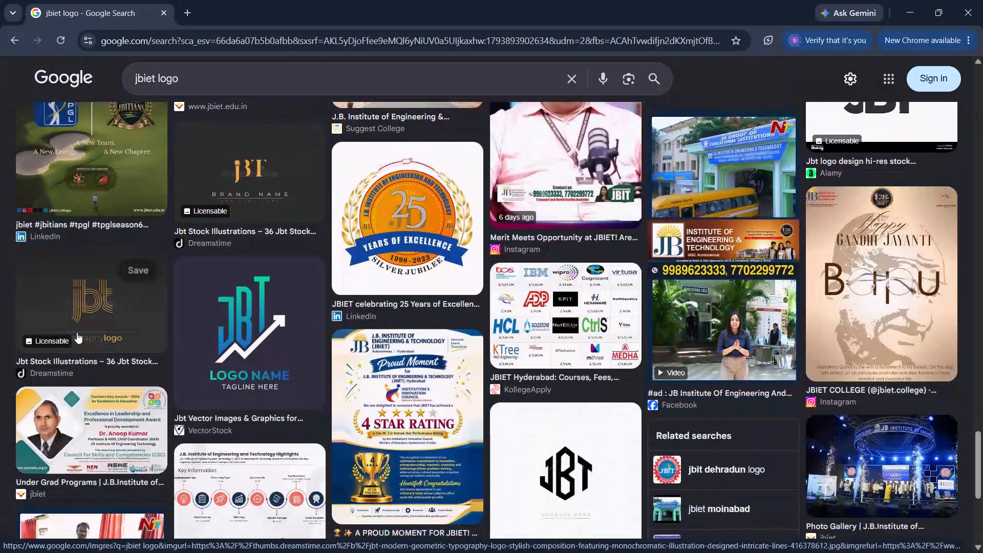
scroll(77, 332, "down", 7)
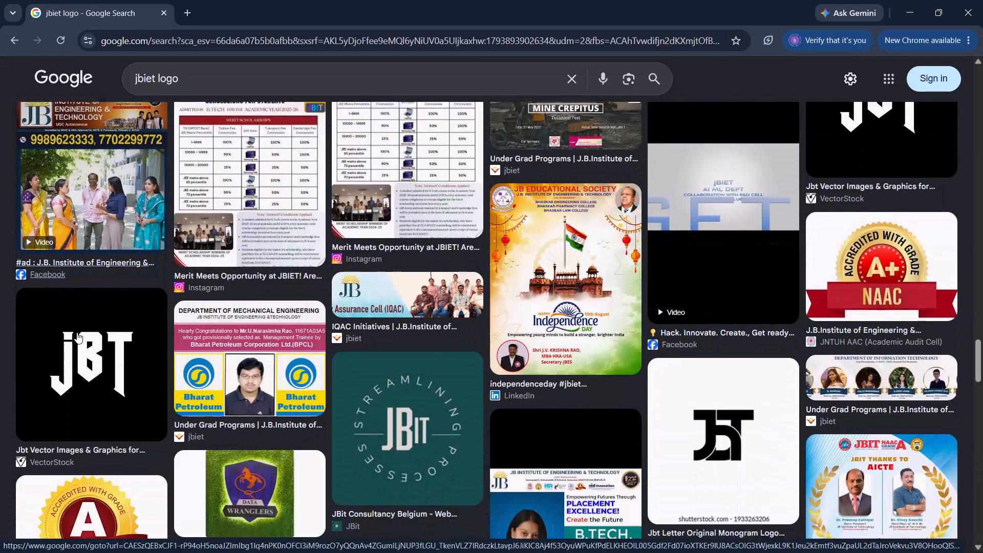
scroll(77, 332, "down", 8)
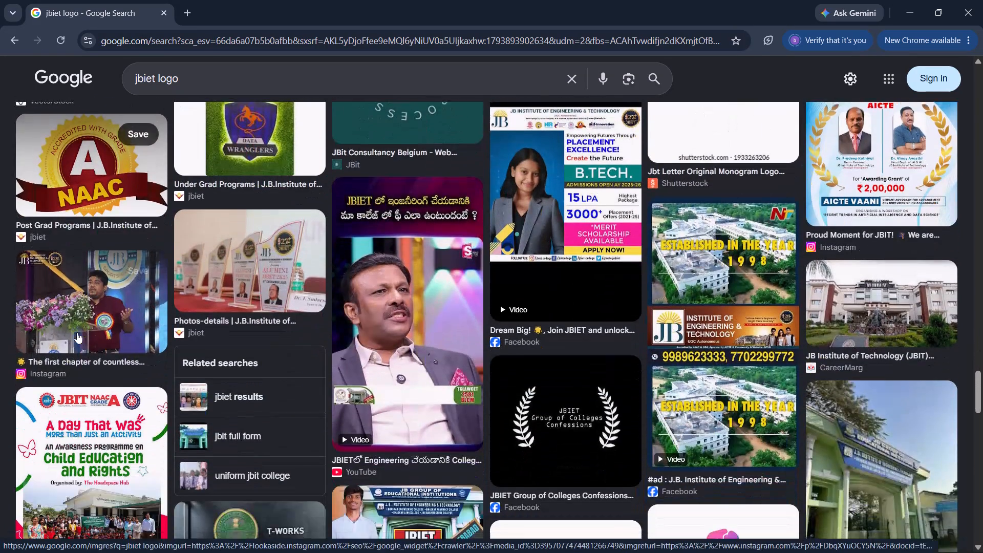
scroll(77, 332, "down", 7)
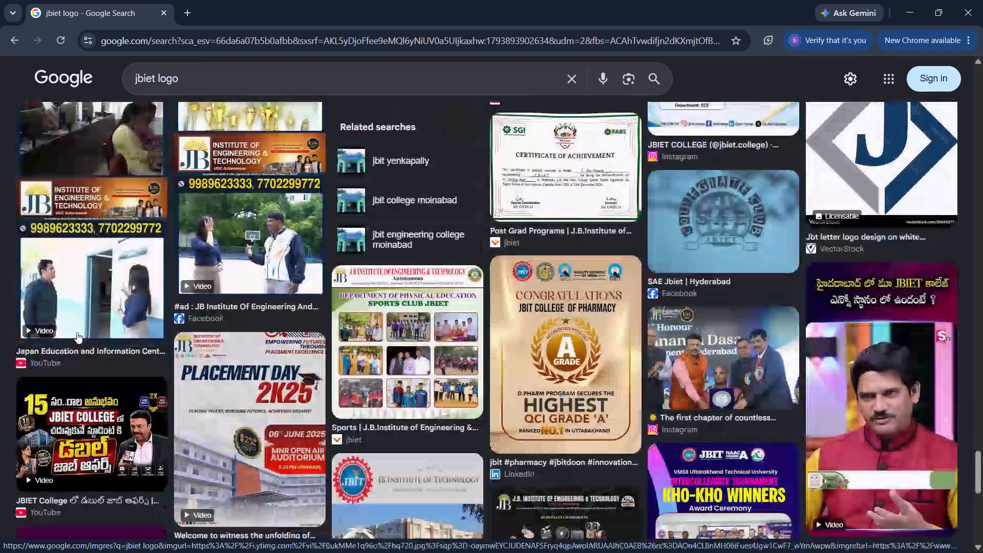
scroll(77, 332, "down", 1)
scroll(77, 332, "up", 5)
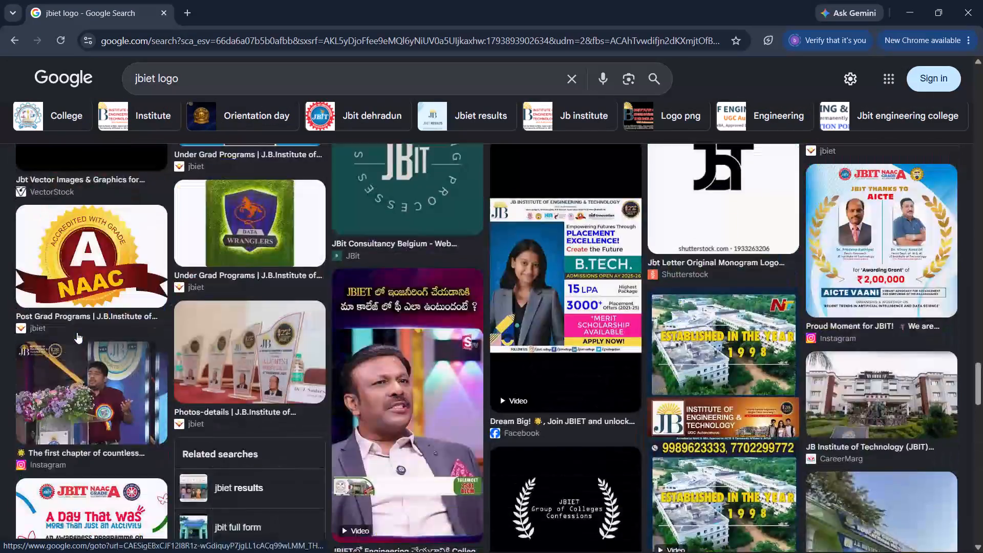
scroll(77, 332, "up", 12)
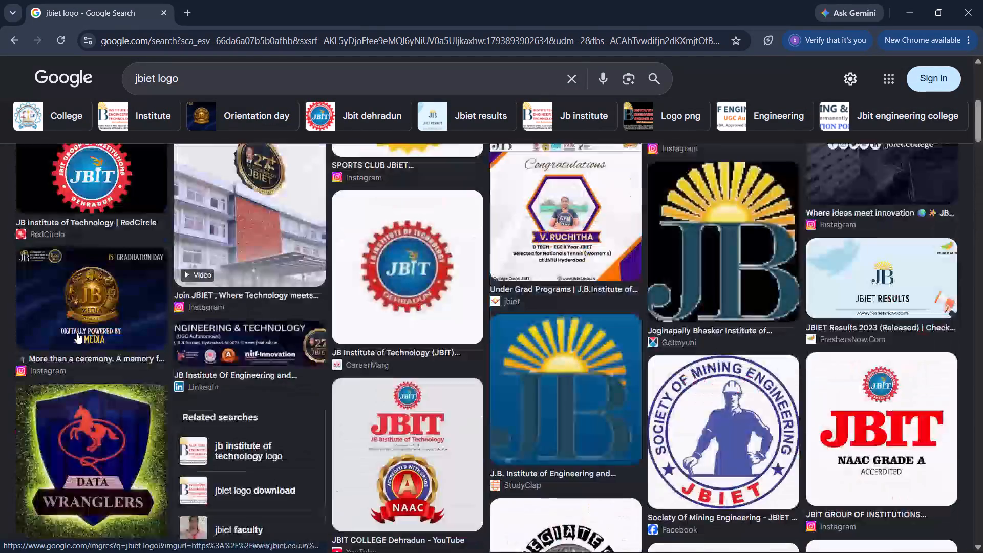
scroll(77, 332, "up", 3)
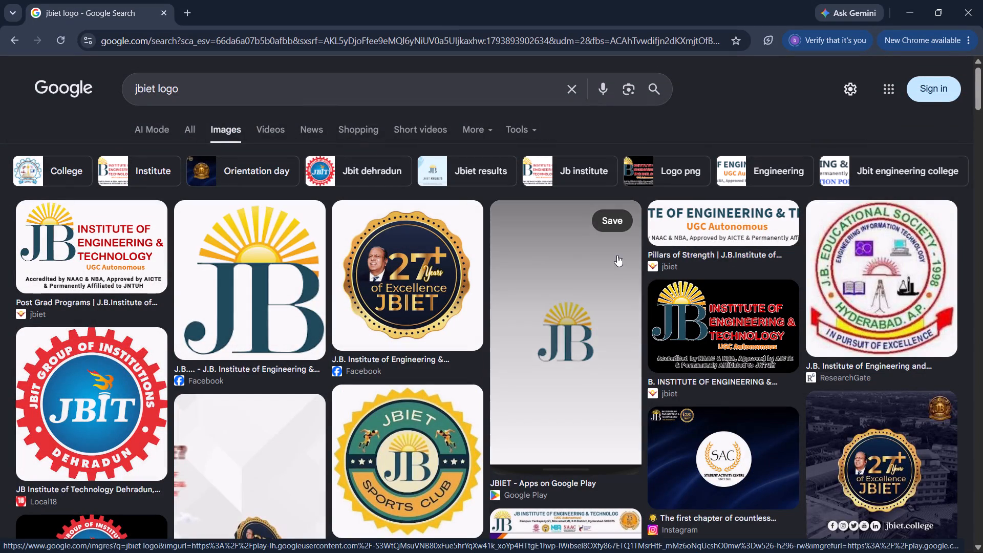
Preview the wide JB Institute of Engineering & Technology banner from the Pillars of Strength result and open its source page.
left_click(699, 207)
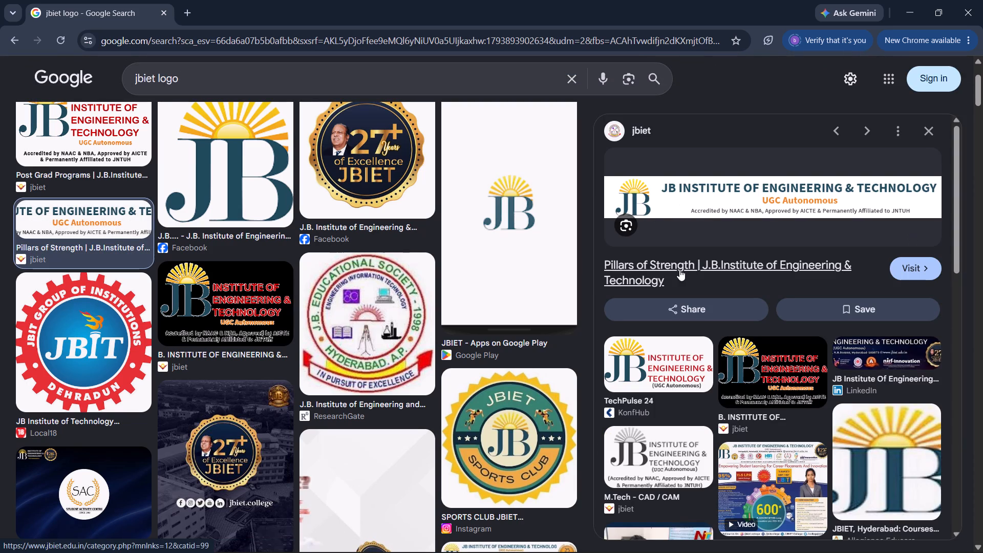
left_click(738, 190)
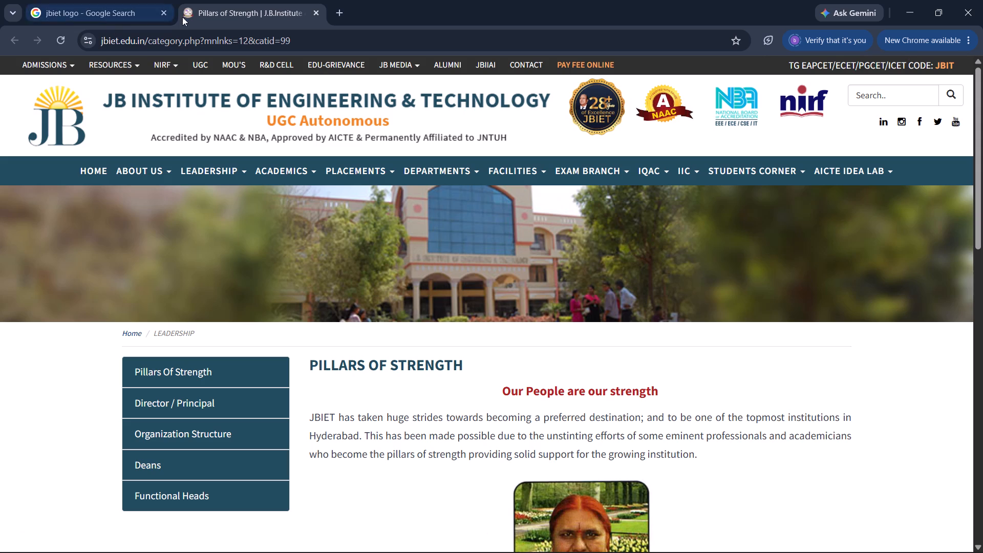
left_click(320, 10)
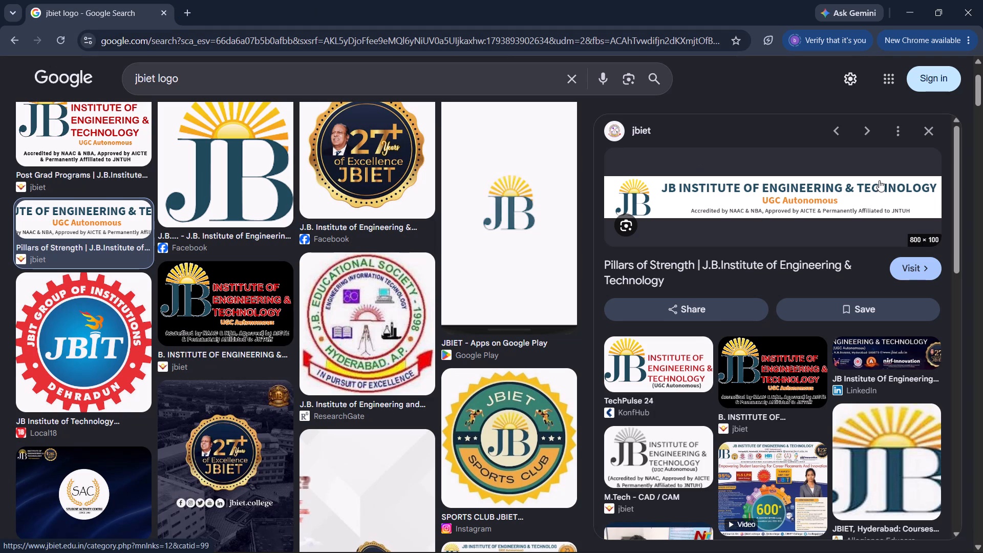
left_click(899, 128)
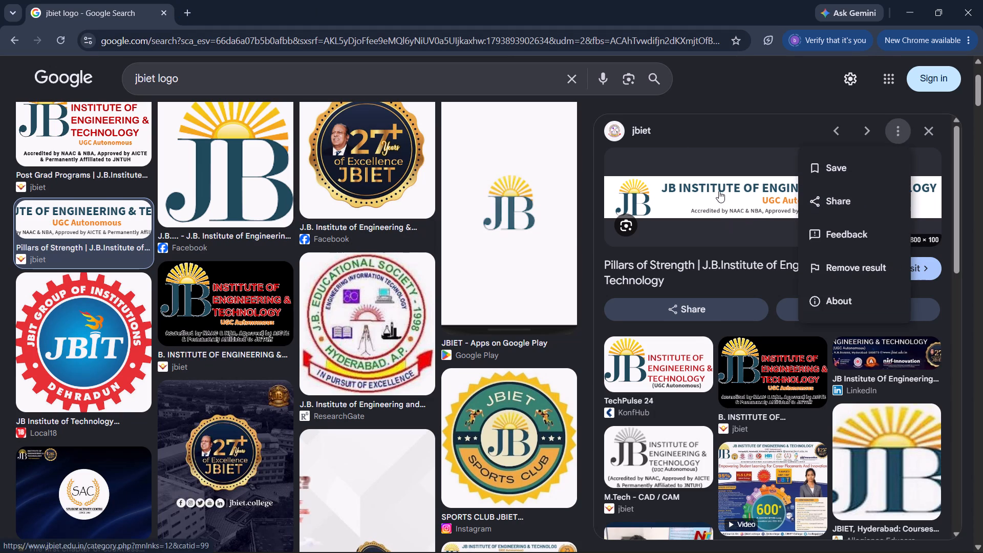
left_click(668, 198)
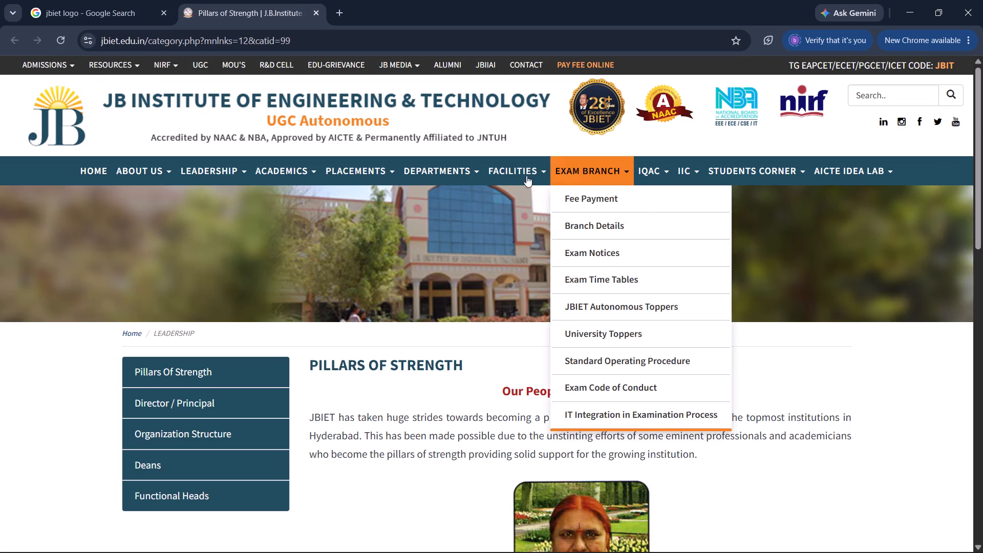
Copy the JB Institute of Engineering & Technology banner logo image from the college website's header.
left_click(12, 36)
left_click_drag(17, 38, 292, 0)
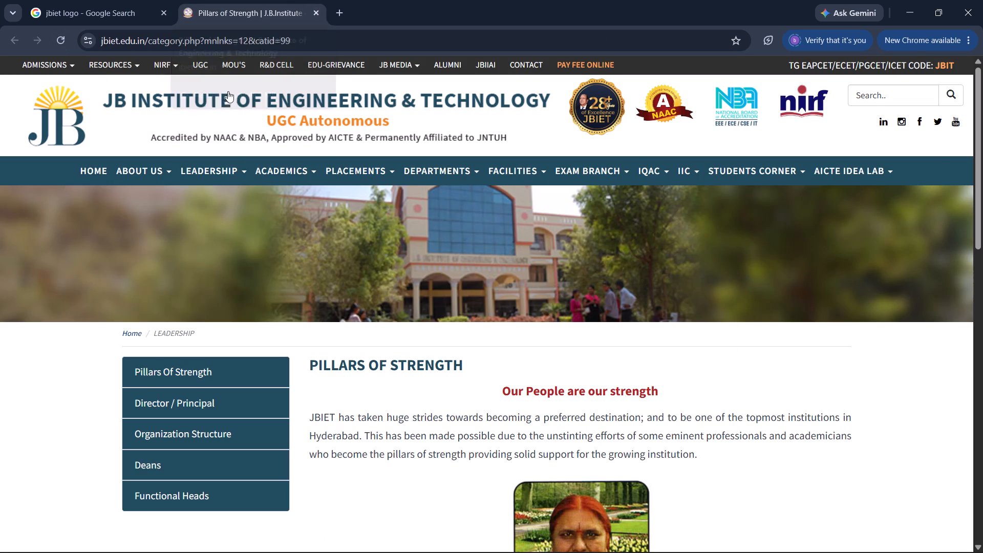
left_click(200, 87)
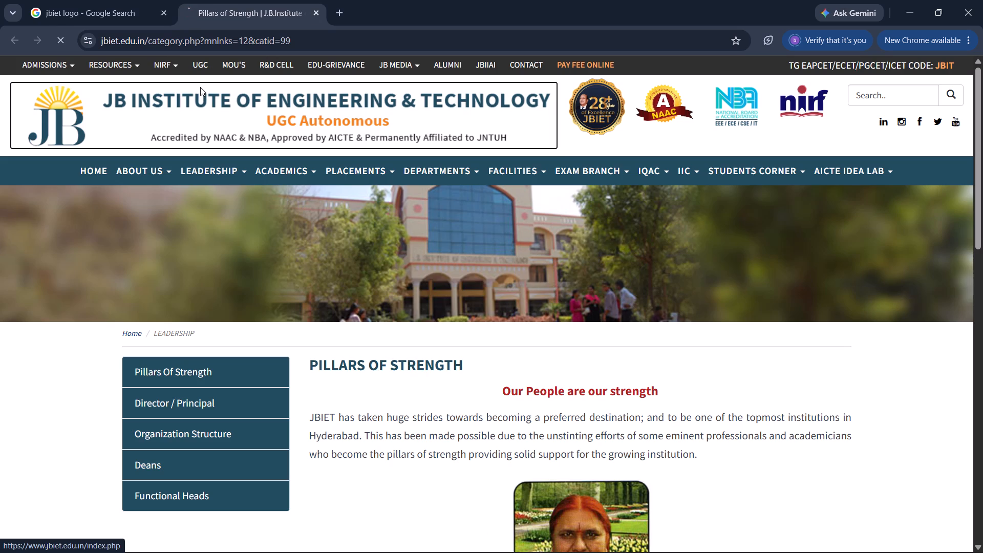
left_click(200, 87)
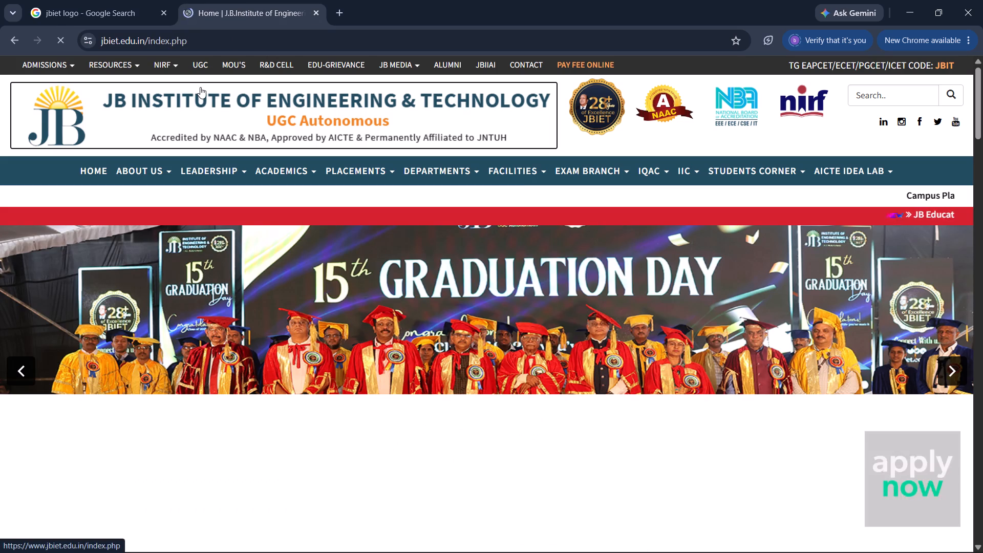
left_click(200, 87)
right_click(200, 87)
right_click(200, 87)
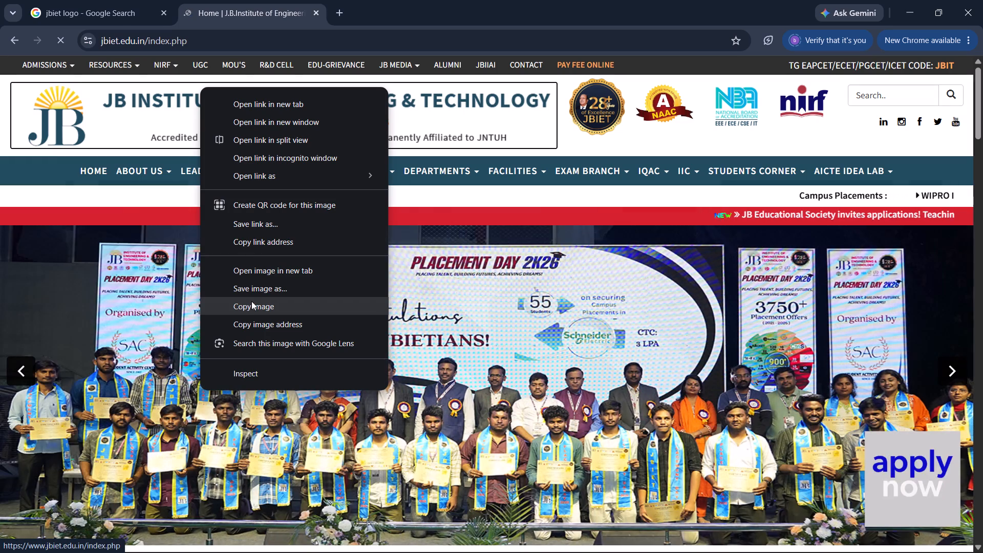
left_click(251, 301)
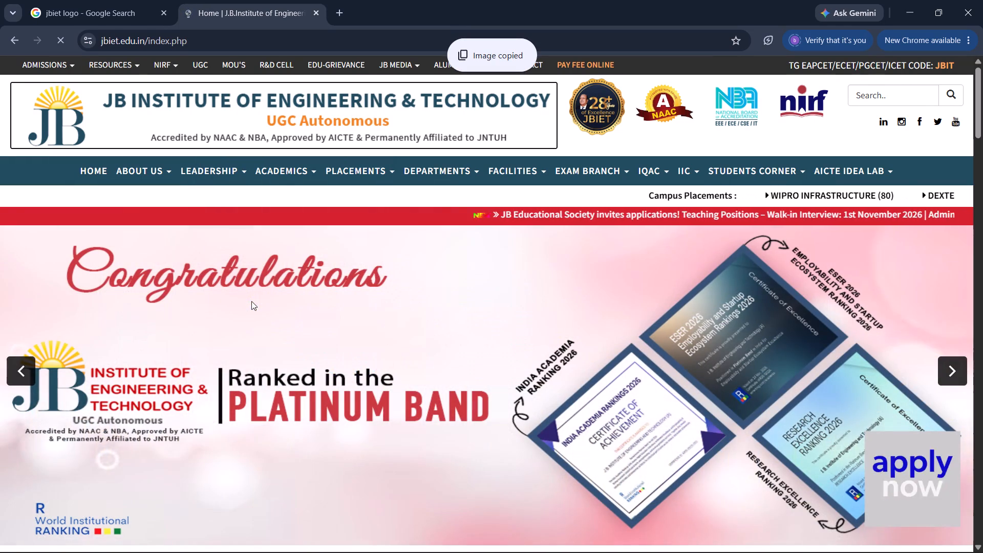
Dismiss the recruitment notice on the college homepage and close the college website tab.
scroll(251, 301, "up", 7)
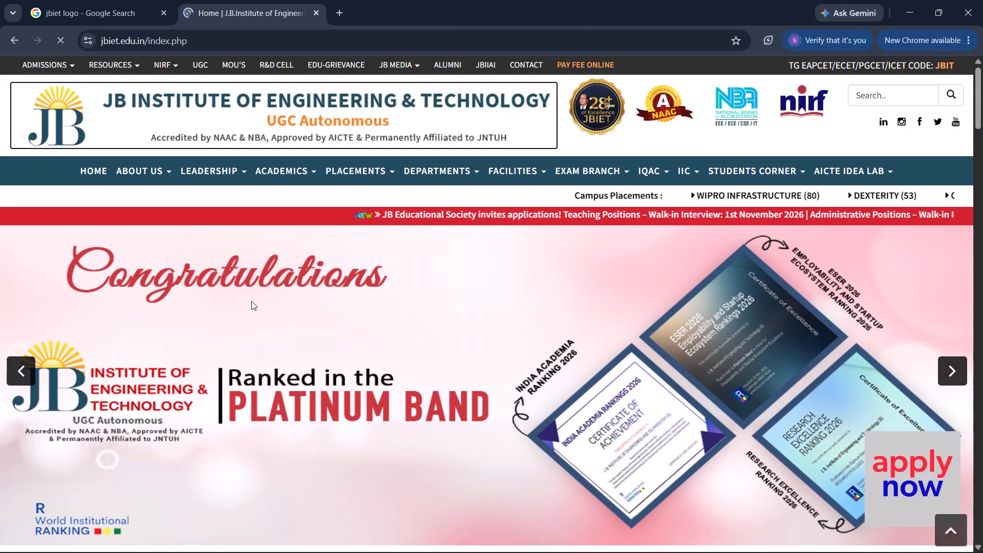
scroll(251, 301, "up", 15)
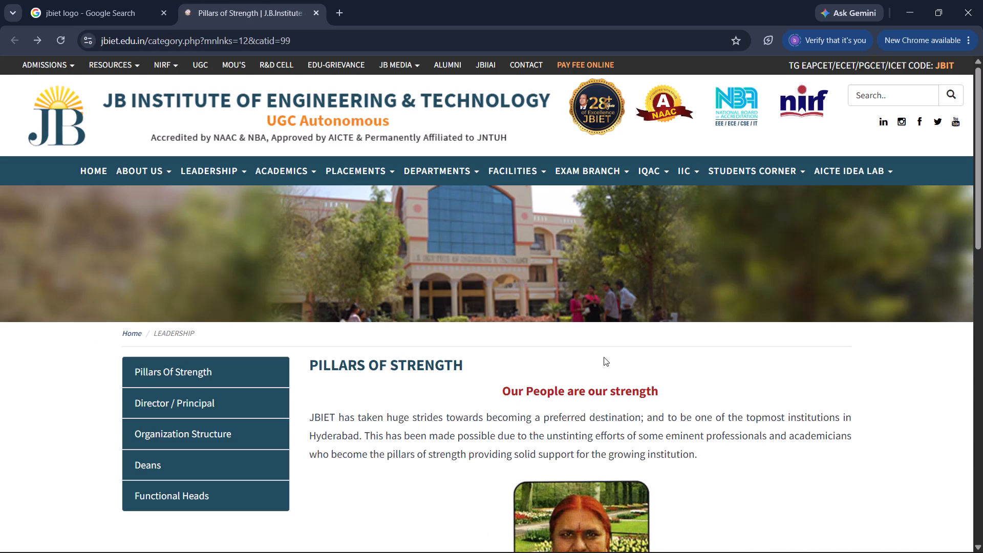
scroll(604, 357, "up", 4)
scroll(604, 357, "right", 6)
scroll(604, 357, "left", 16)
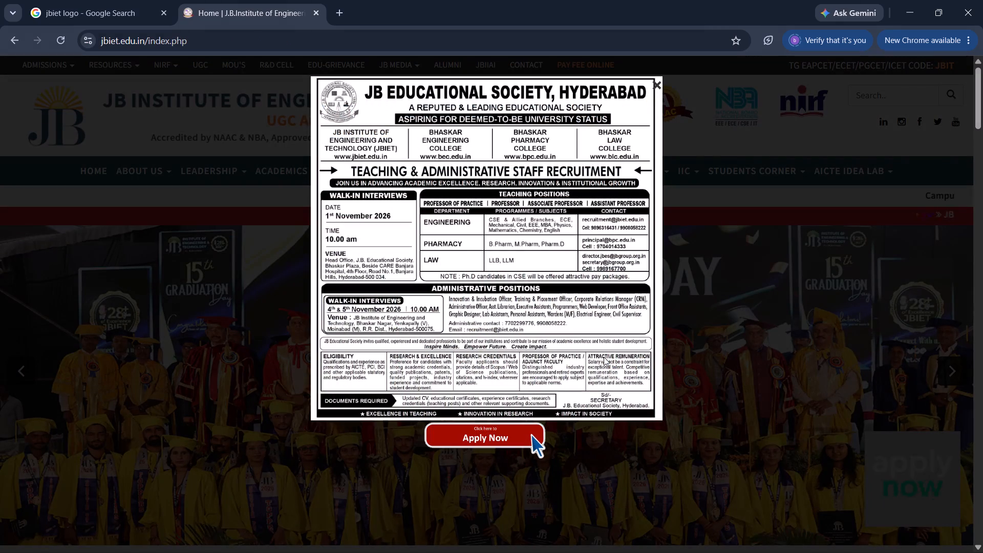
scroll(604, 357, "left", 8)
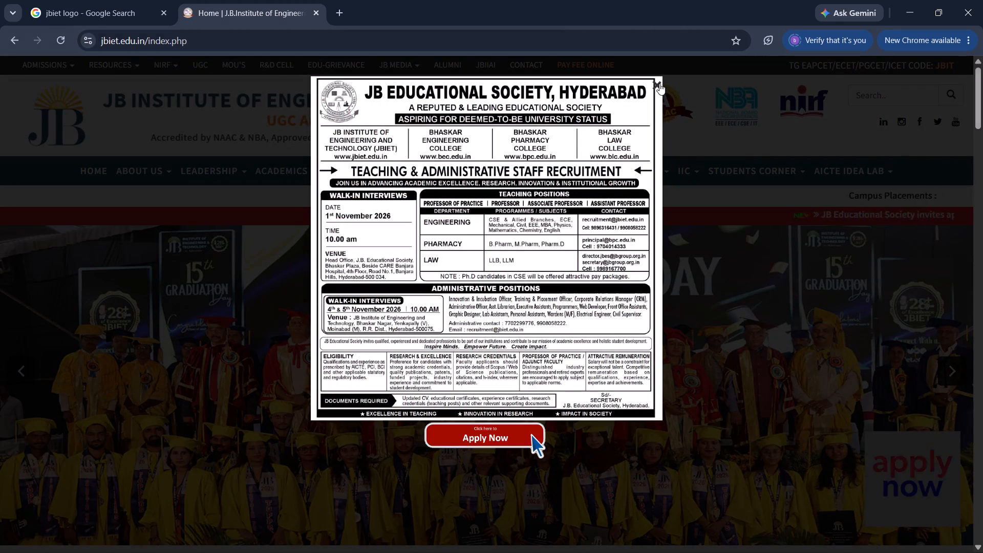
left_click(659, 83)
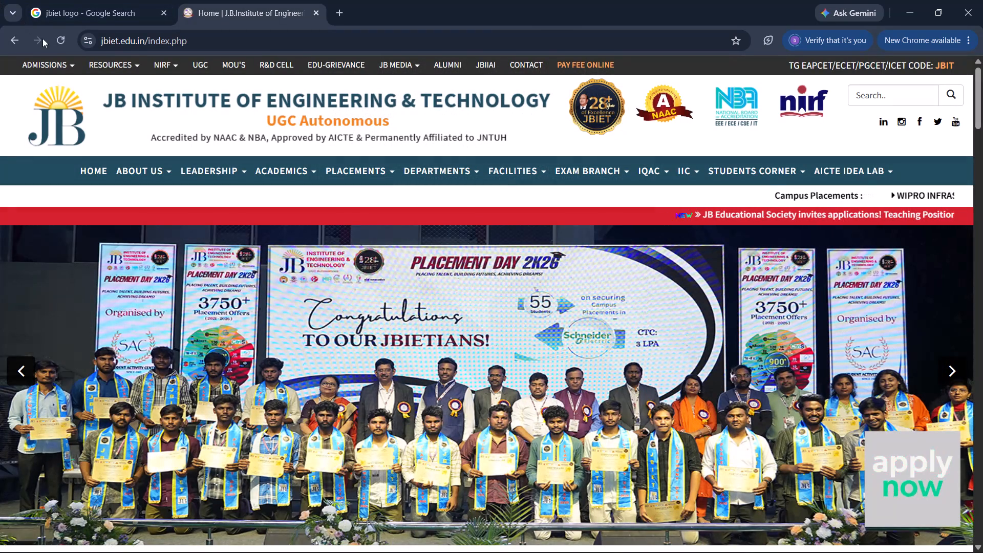
left_click(8, 43)
left_click(8, 43)
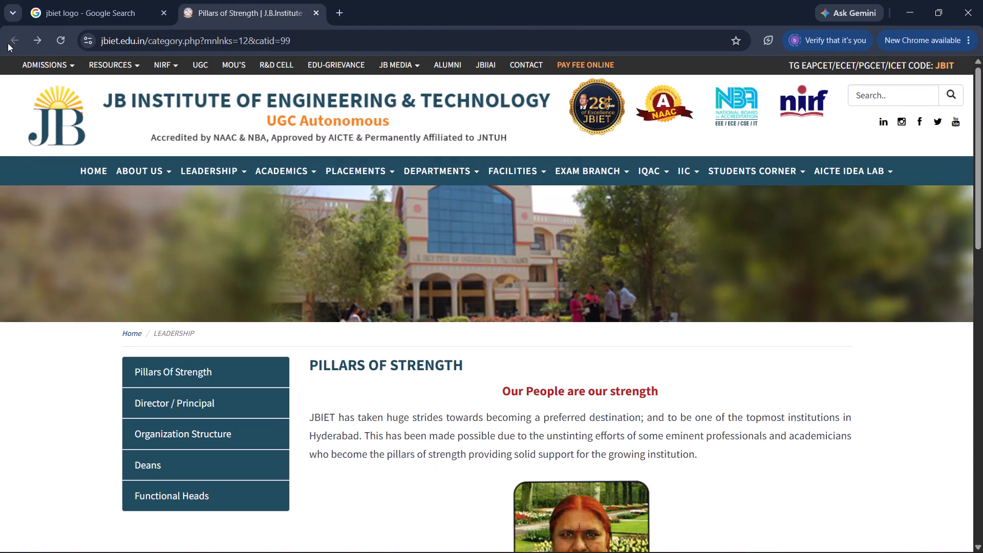
left_click(312, 11)
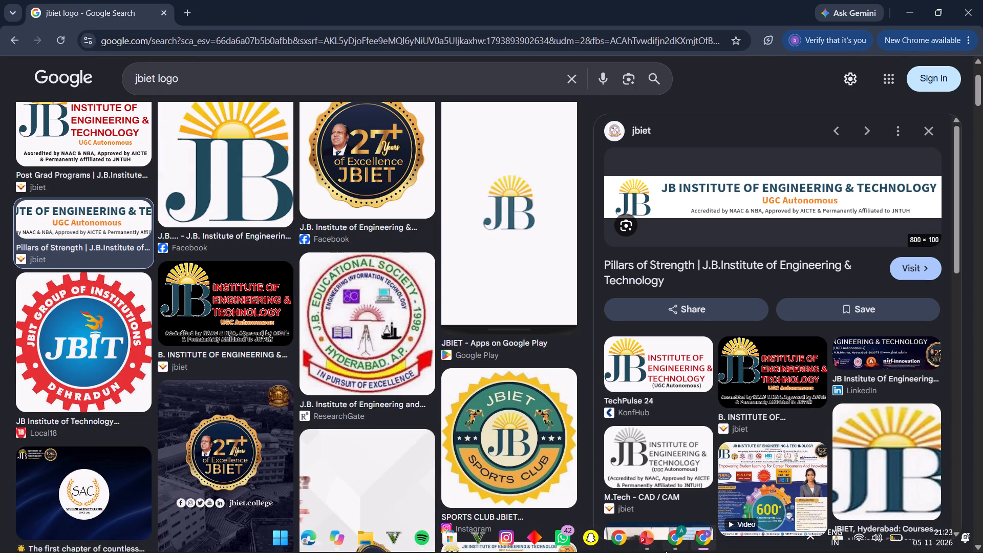
Switch to PowerPoint and paste the copied JB Institute of Engineering & Technology banner onto the blank opening slide.
left_click(647, 538)
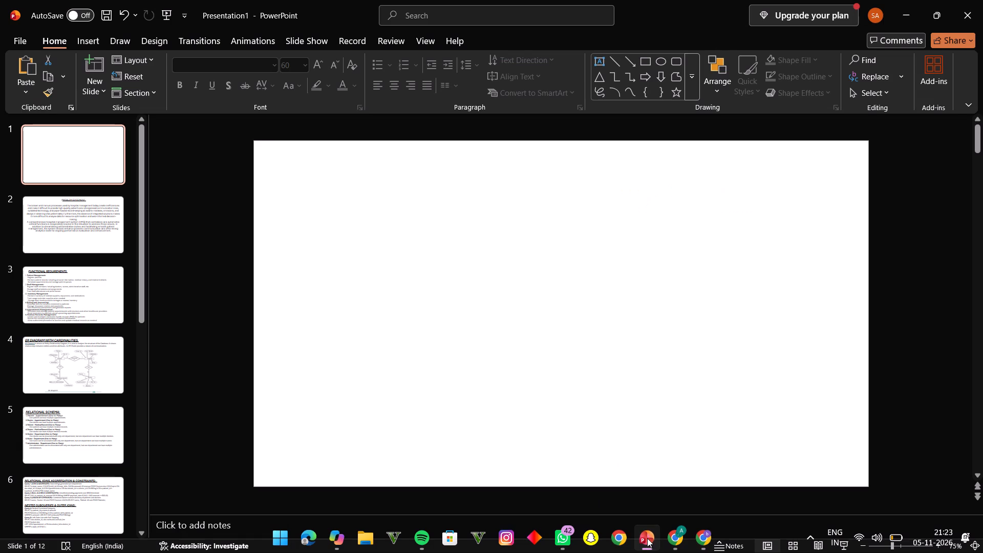
left_click(555, 206)
right_click(555, 206)
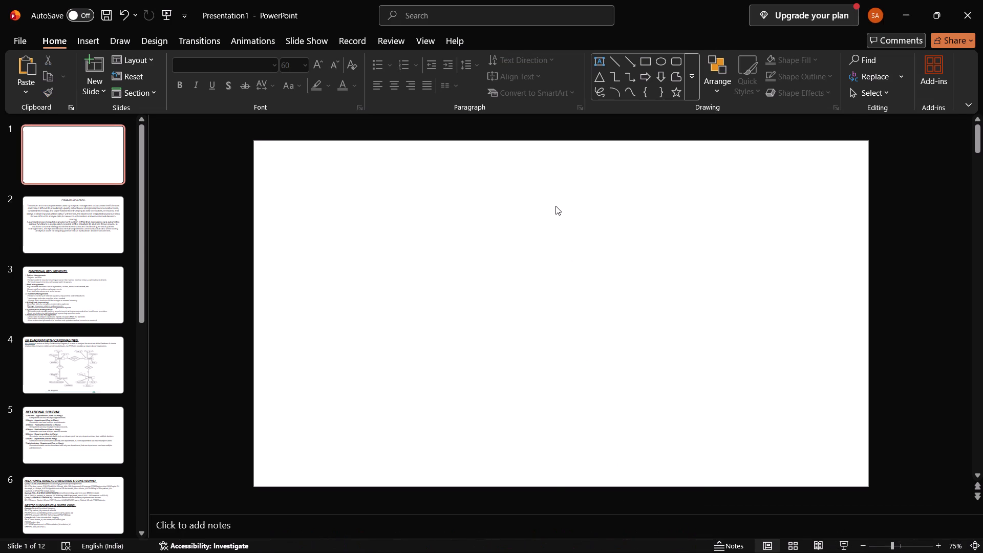
right_click(555, 206)
left_click(596, 233)
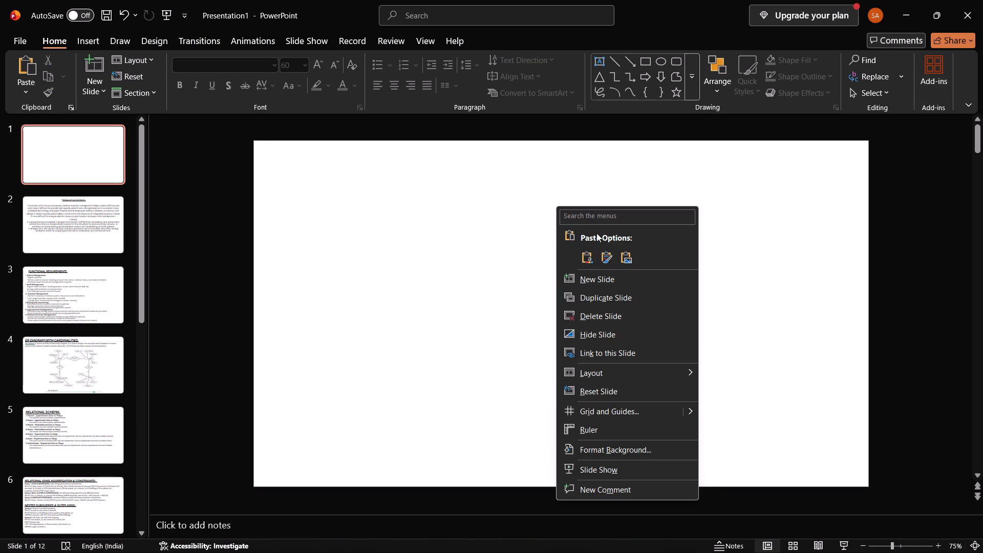
left_click(586, 234)
left_click(447, 232)
triple_click(447, 232)
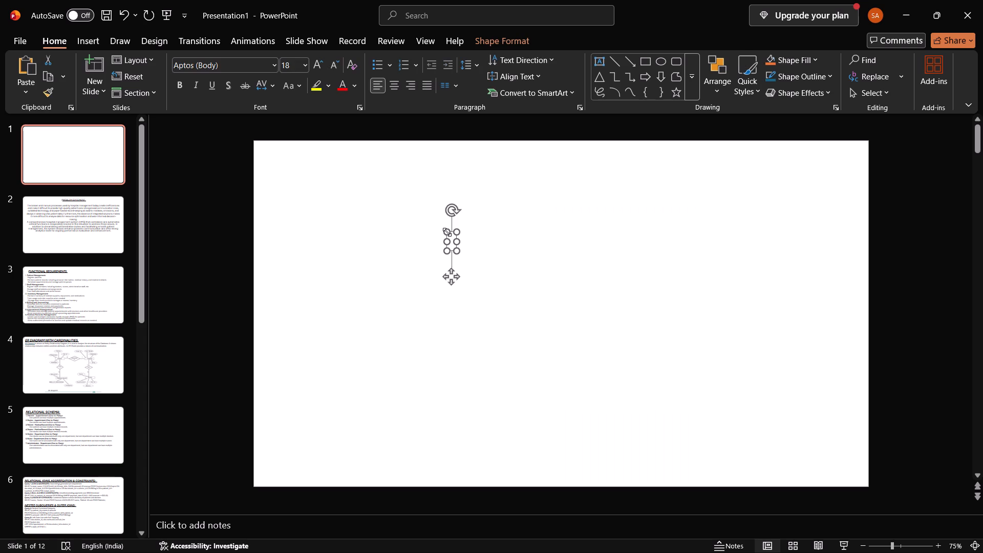
key("ctrl+v")
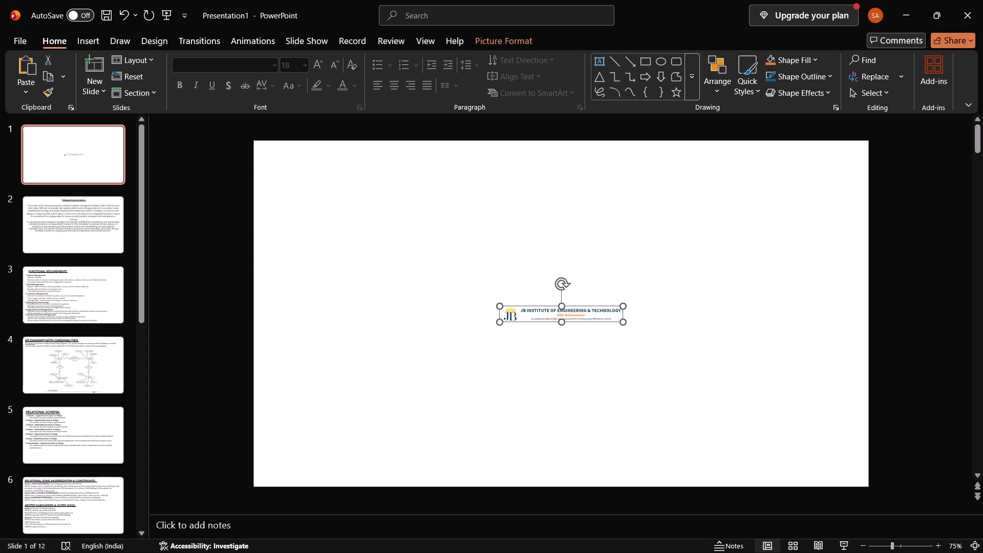
Move the pasted college banner from the slide's centre to its upper-left area.
left_click_drag(576, 308, 573, 249)
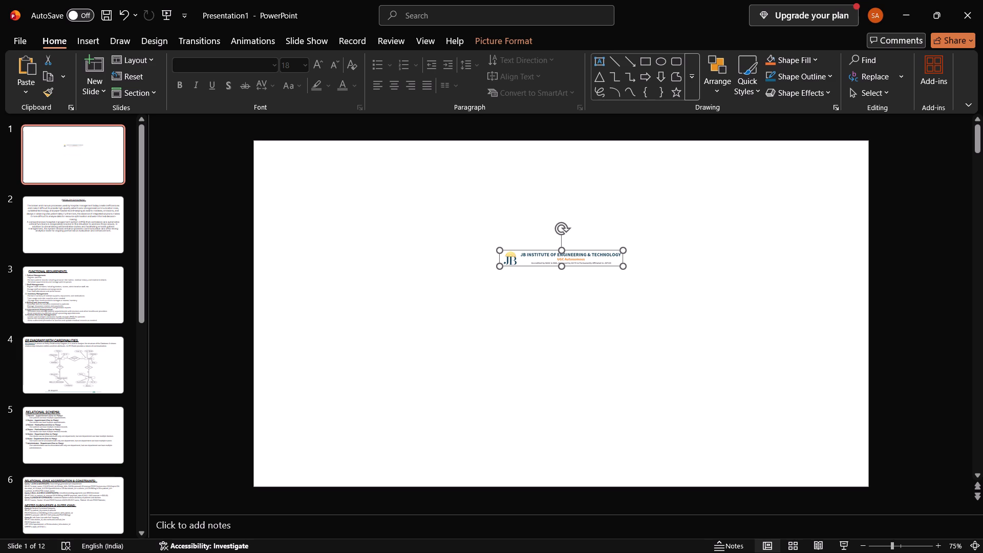
left_click_drag(500, 258, 379, 228)
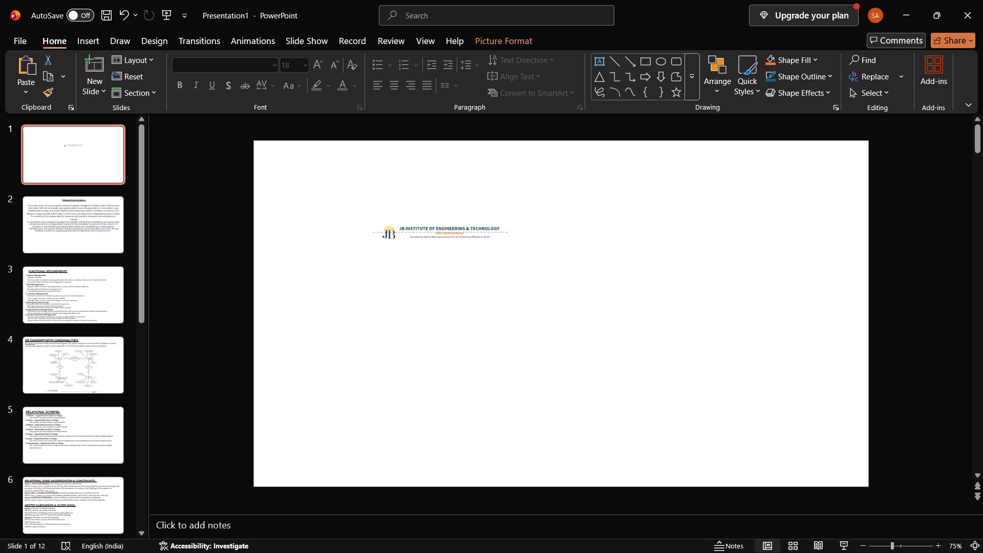
left_click_drag(379, 228, 356, 215)
left_click(356, 215)
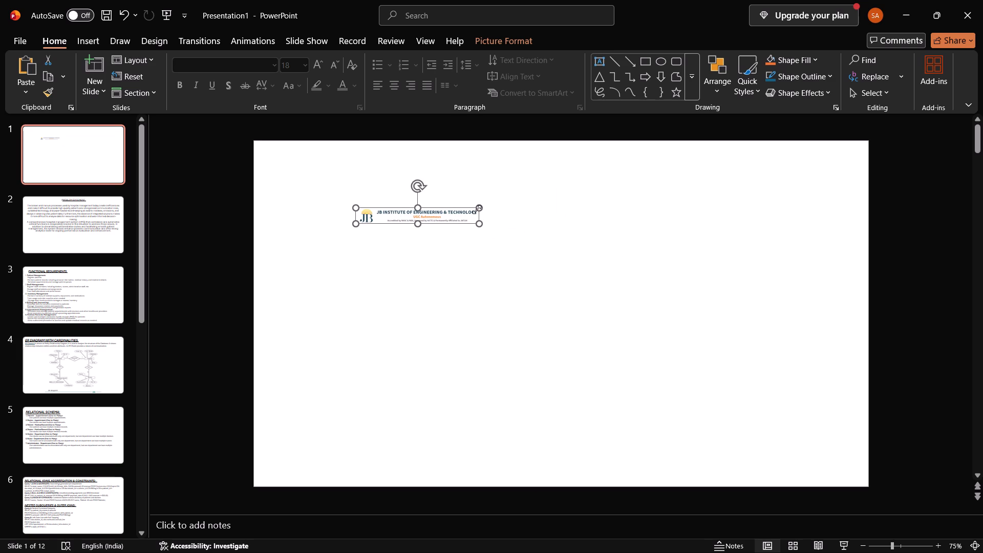
Enlarge the college banner to span nearly the full slide width and position it close to the slide's top edge.
left_click_drag(478, 210, 480, 210)
left_click_drag(480, 210, 550, 205)
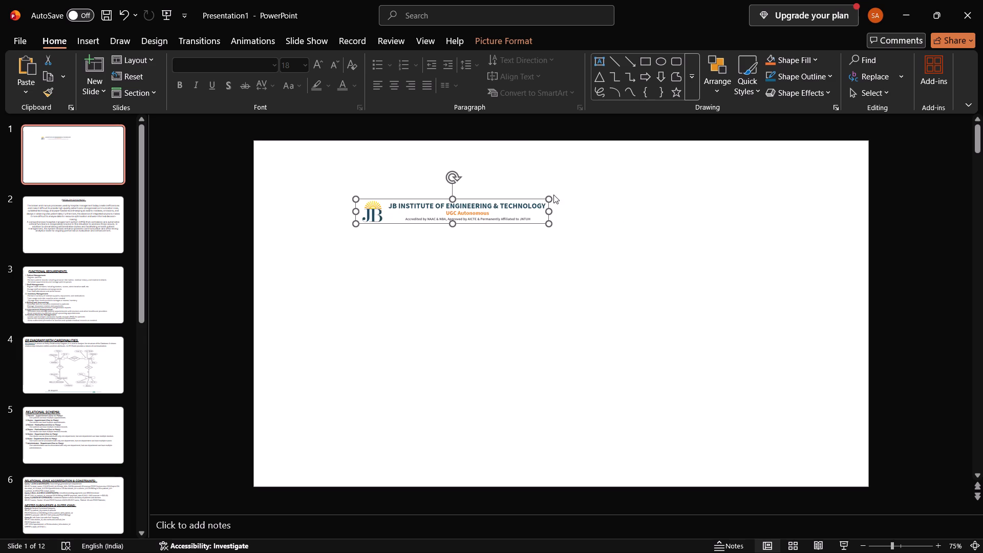
left_click_drag(549, 198, 690, 192)
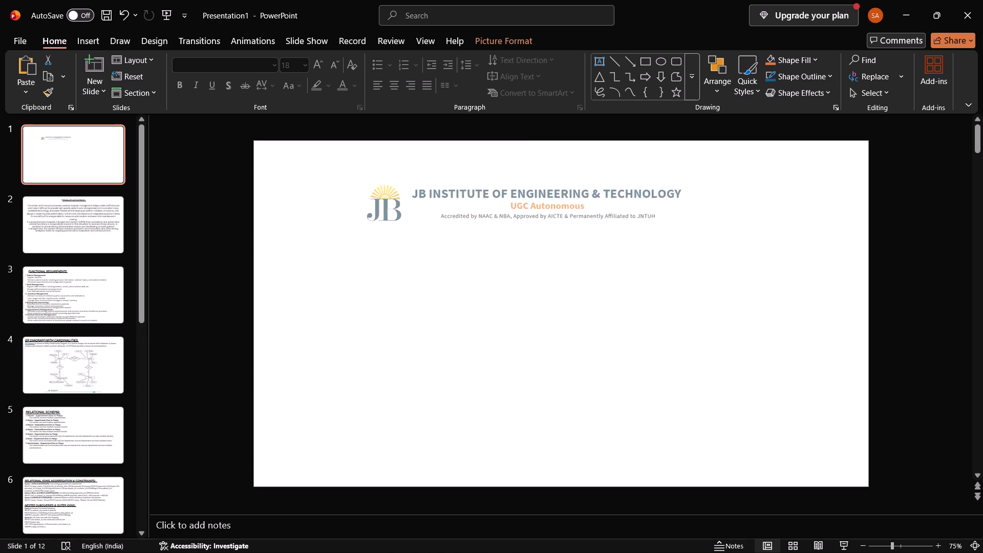
left_click_drag(690, 192, 833, 196)
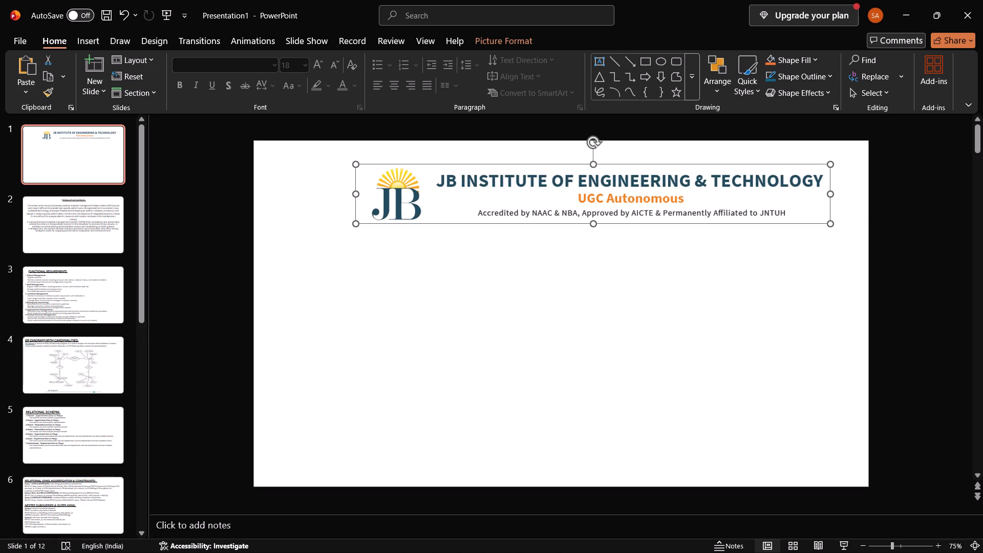
left_click_drag(355, 195, 341, 194)
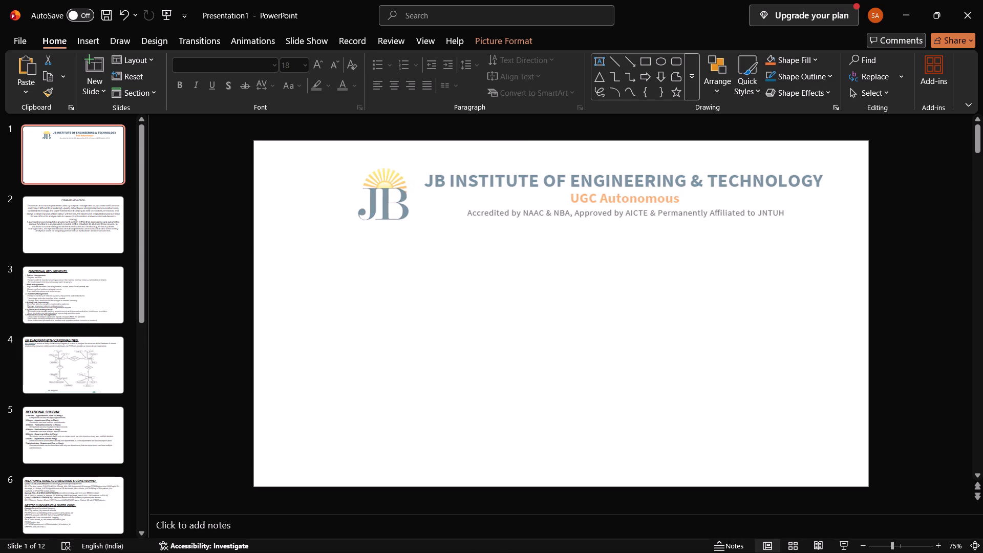
left_click_drag(341, 194, 274, 196)
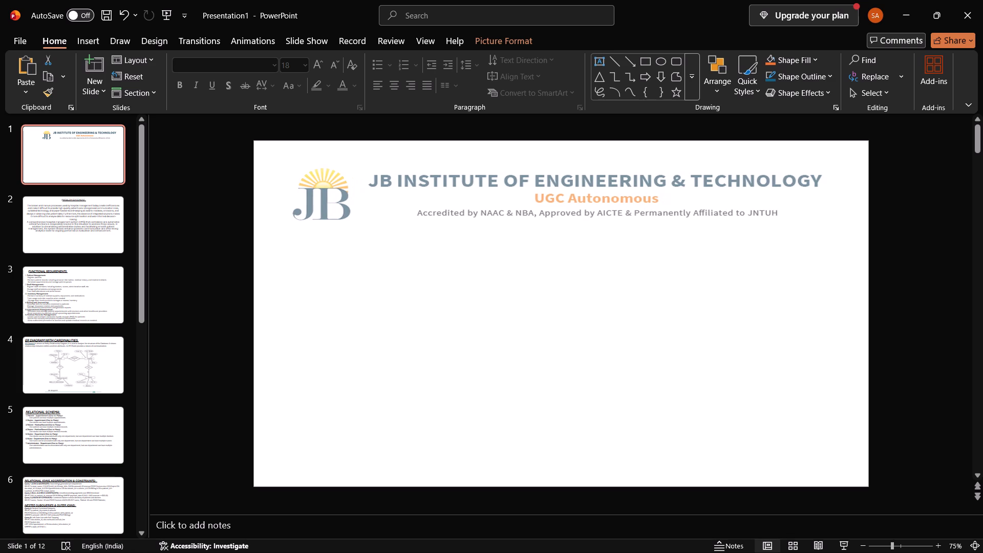
left_click_drag(274, 196, 266, 199)
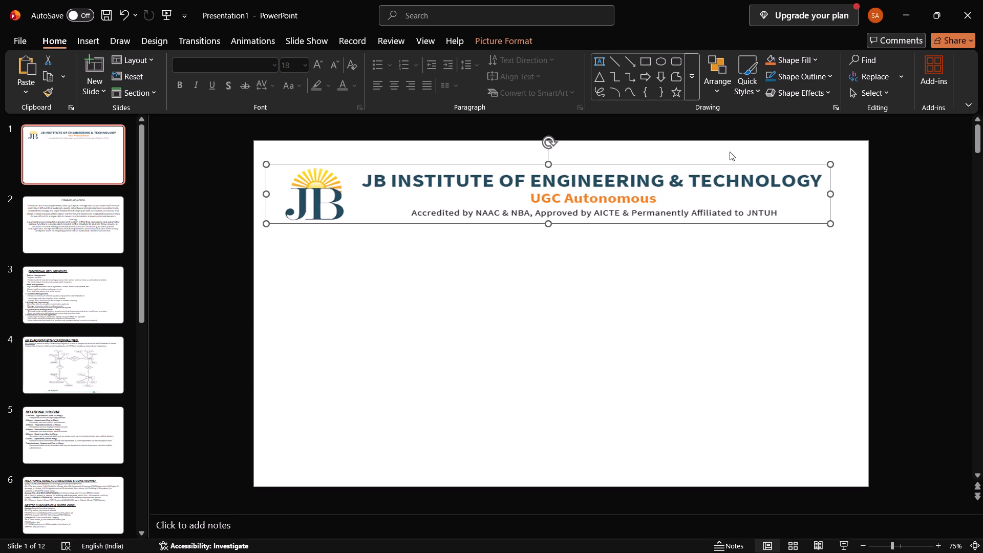
left_click_drag(715, 163, 729, 160)
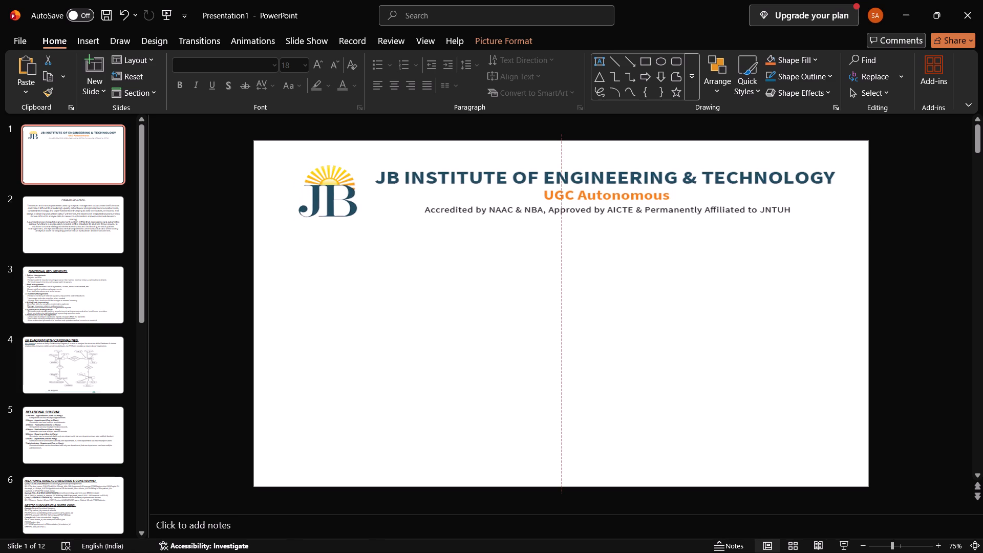
left_click_drag(729, 160, 719, 156)
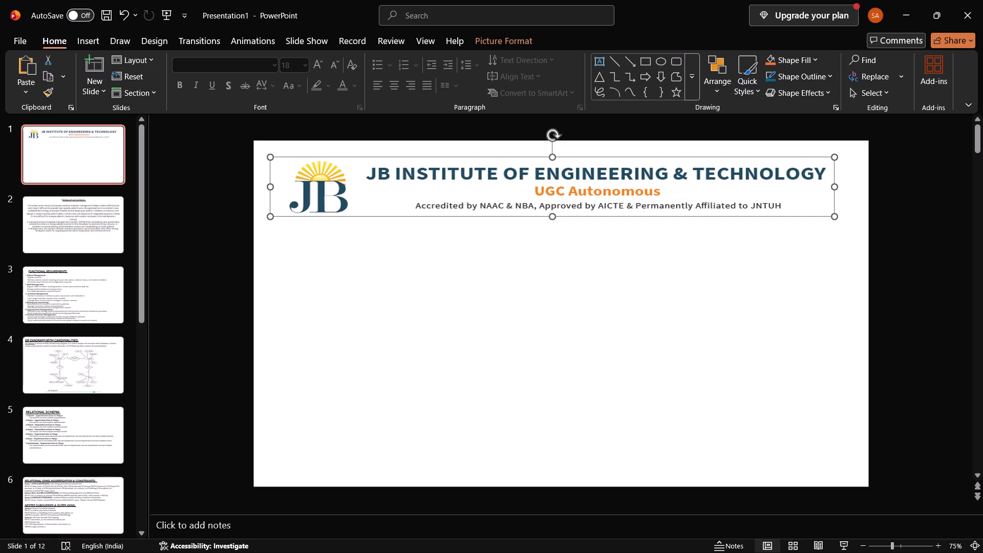
left_click(655, 250)
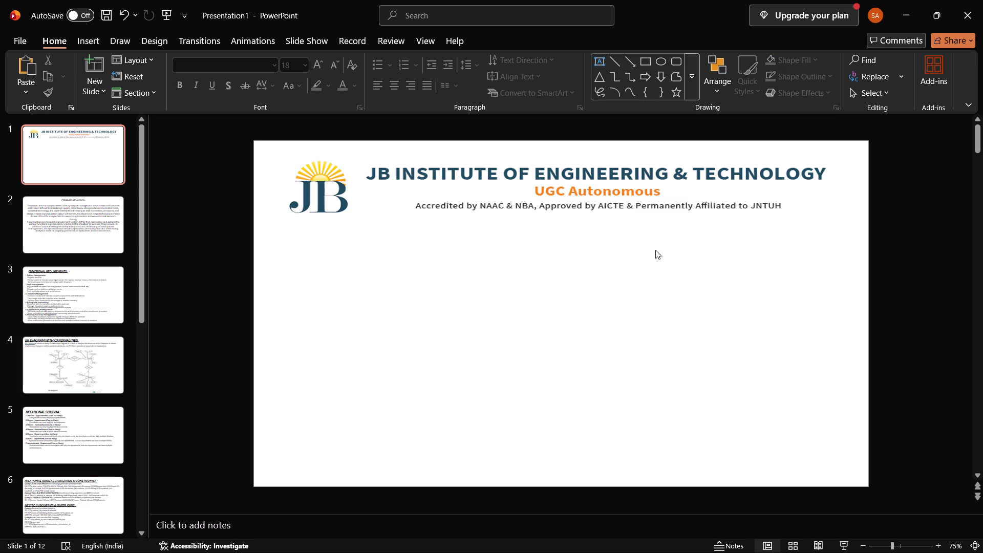
Add a bold text box reading DATABASE MANAGEMENT SYSTEMS below the college banner on the opening slide.
double_click(421, 266)
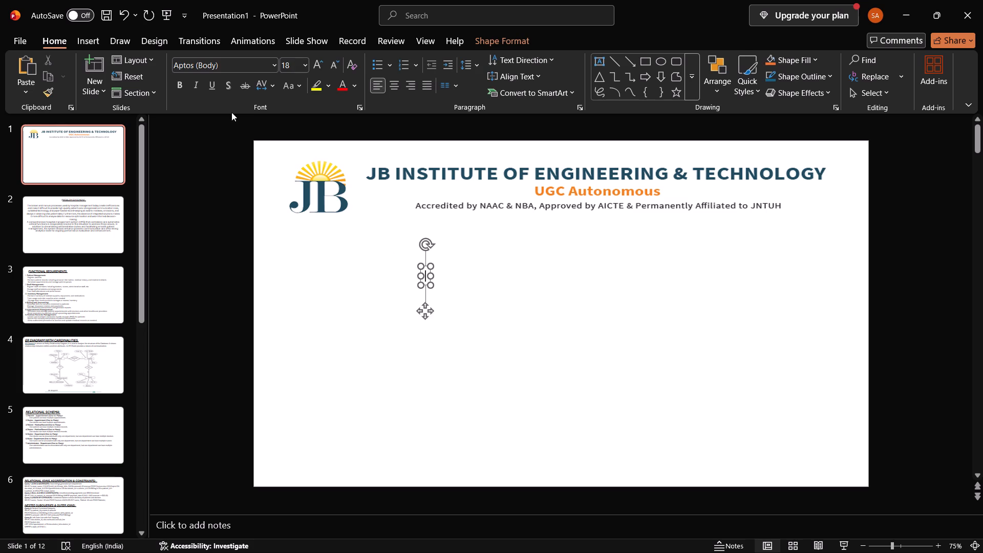
left_click(176, 83)
type("DATA")
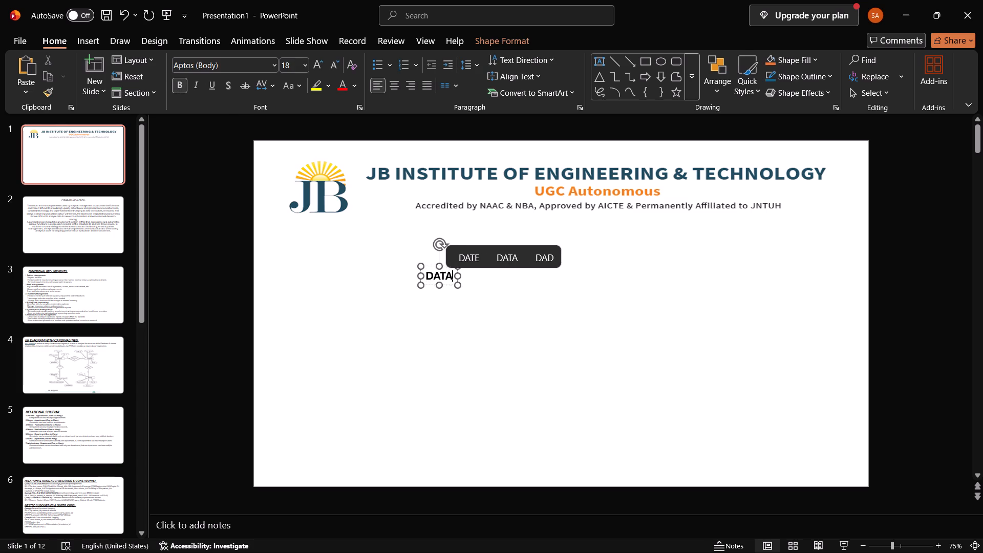
left_click(274, 183)
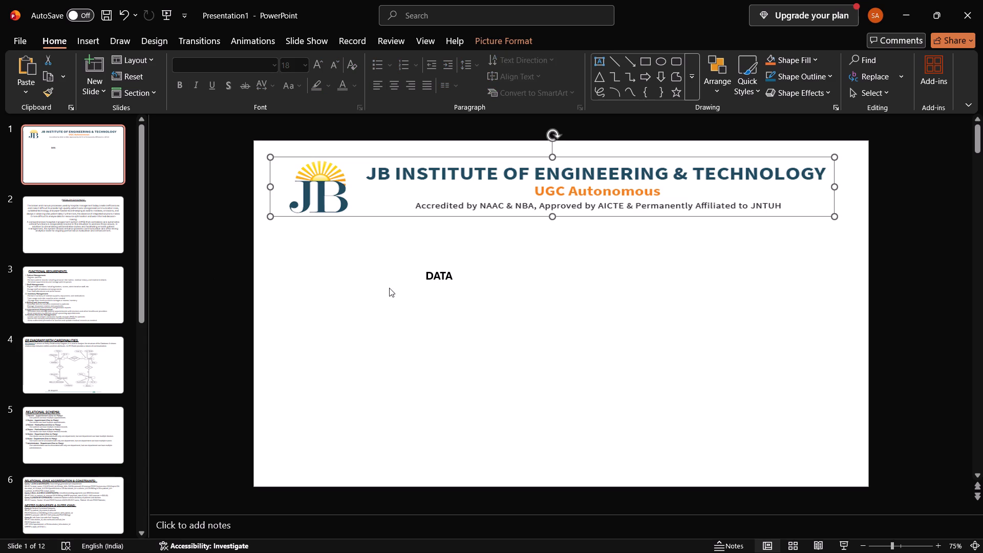
left_click(436, 272)
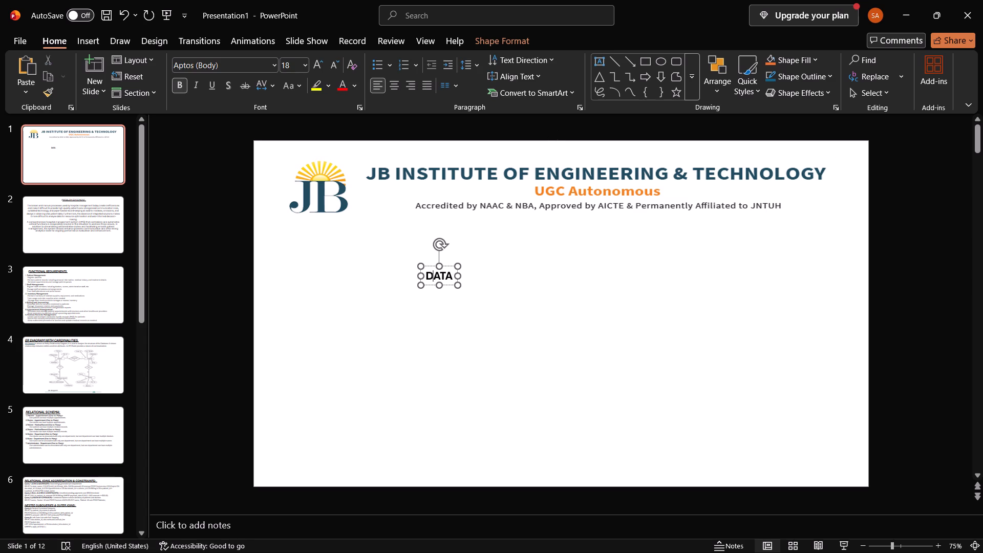
key("Right")
key("Right")
key("Right")
type("BASE")
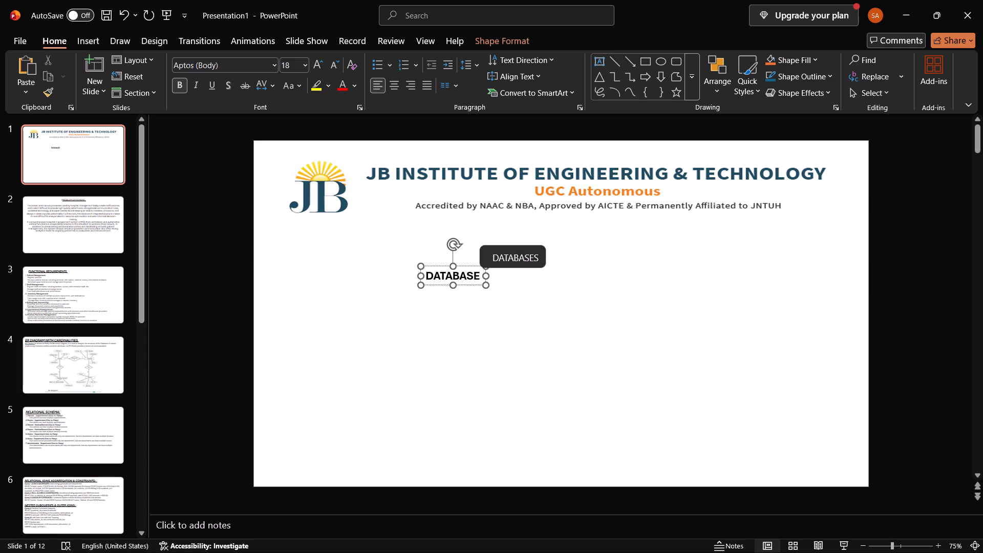
key("space")
type("MANA")
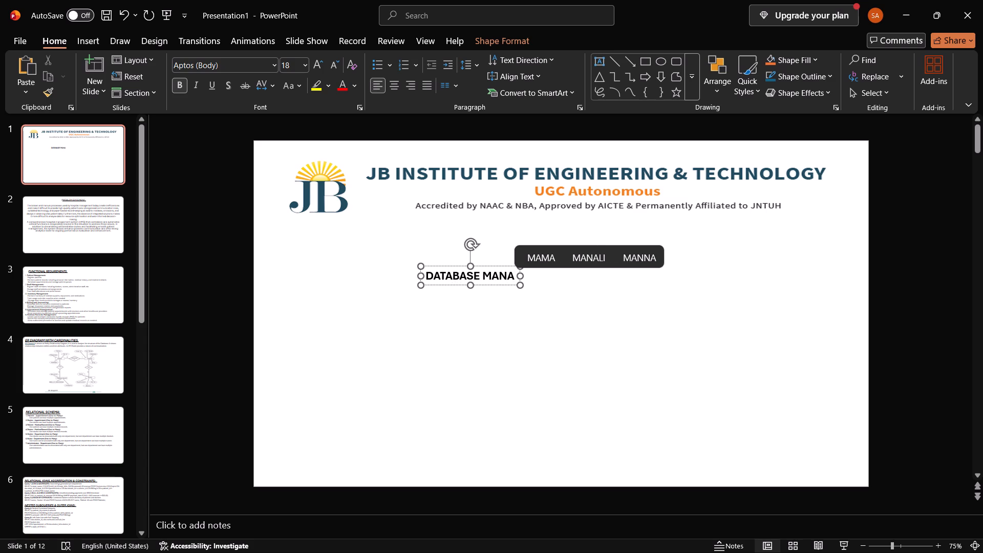
key("g")
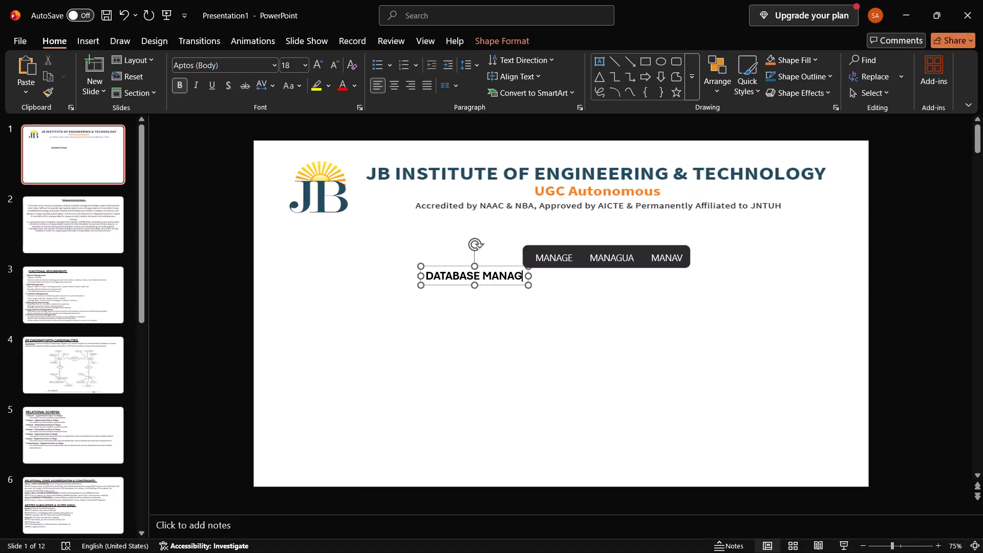
key("e")
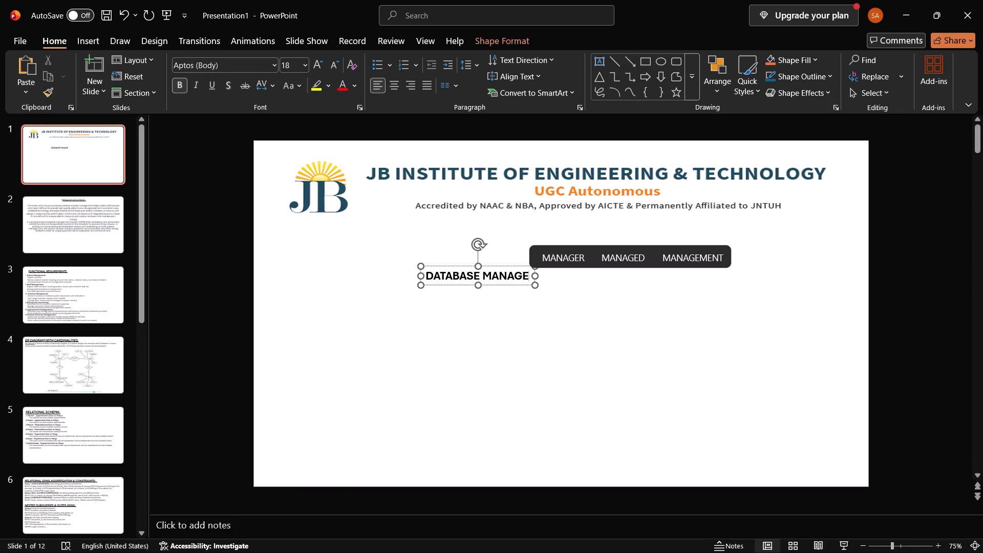
type("MENT")
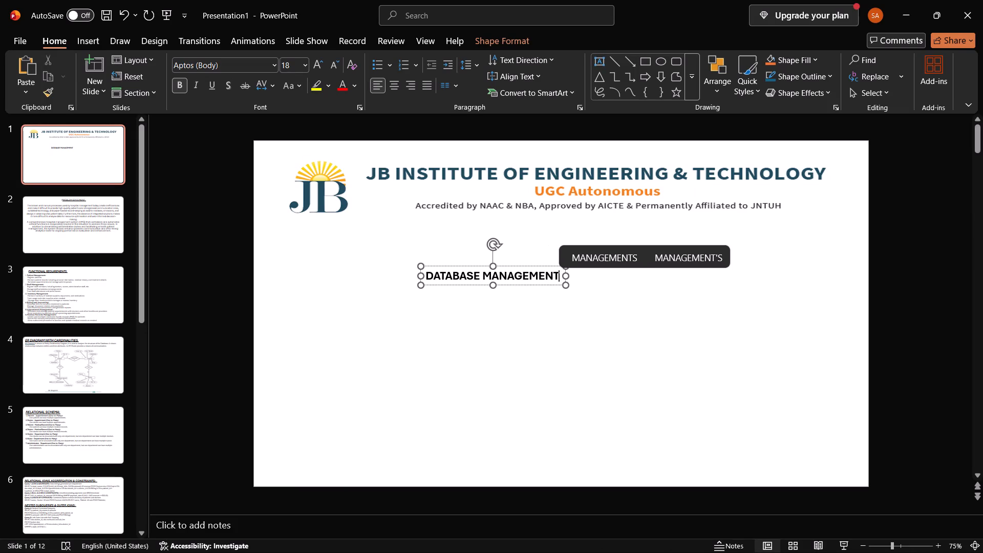
key("space")
type("SYS")
type("TEMS")
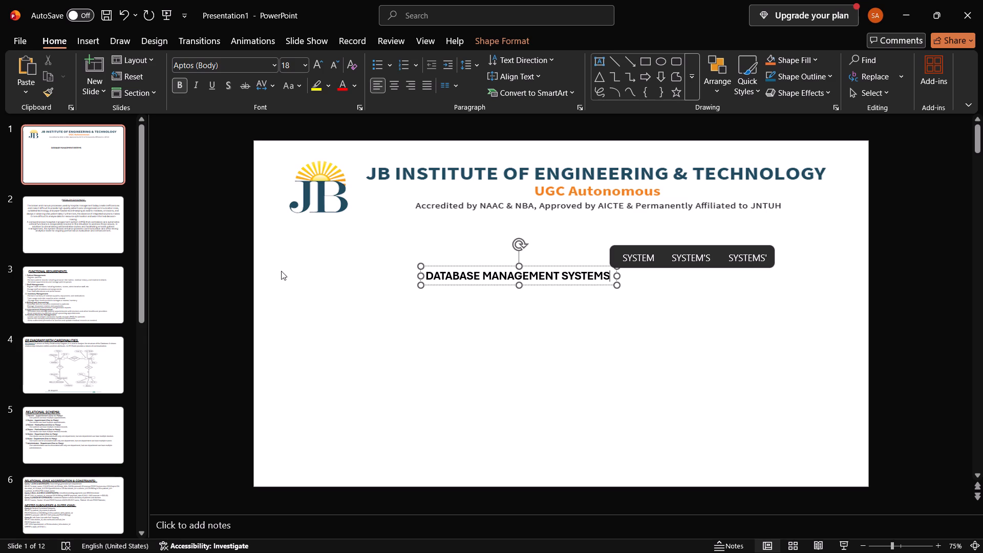
Set the font size of the whole DATABASE MANAGEMENT SYSTEMS title to 48.
left_click(425, 272)
double_click(425, 272)
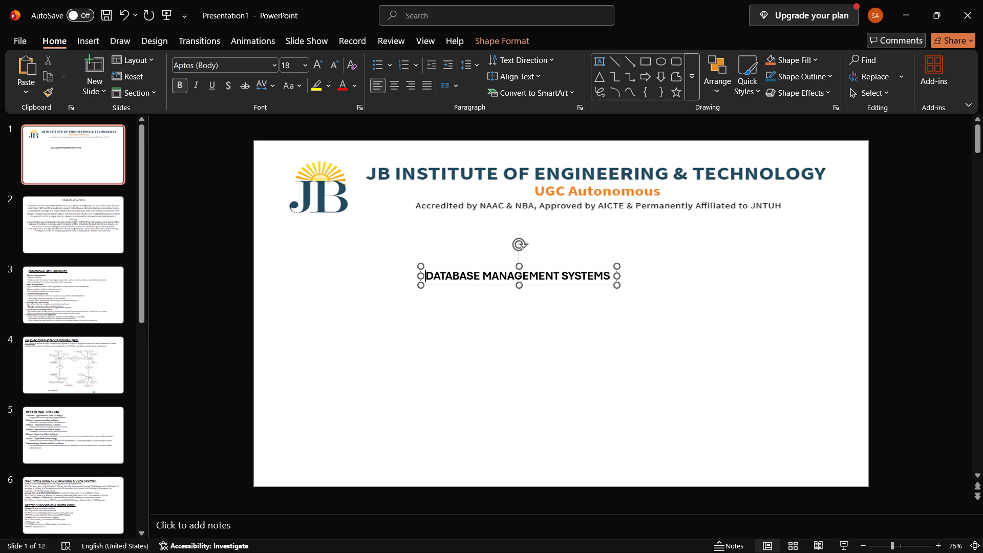
triple_click(425, 272)
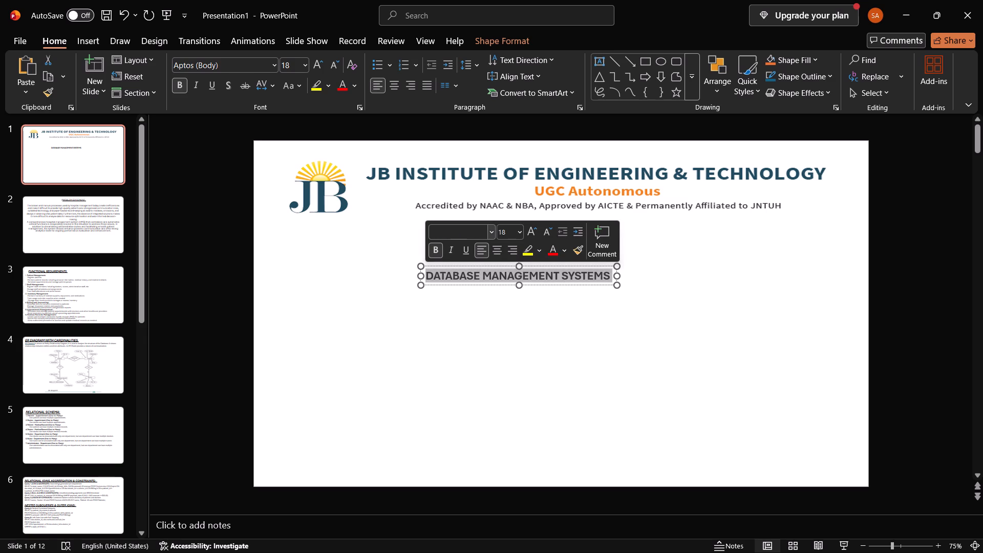
left_click(518, 231)
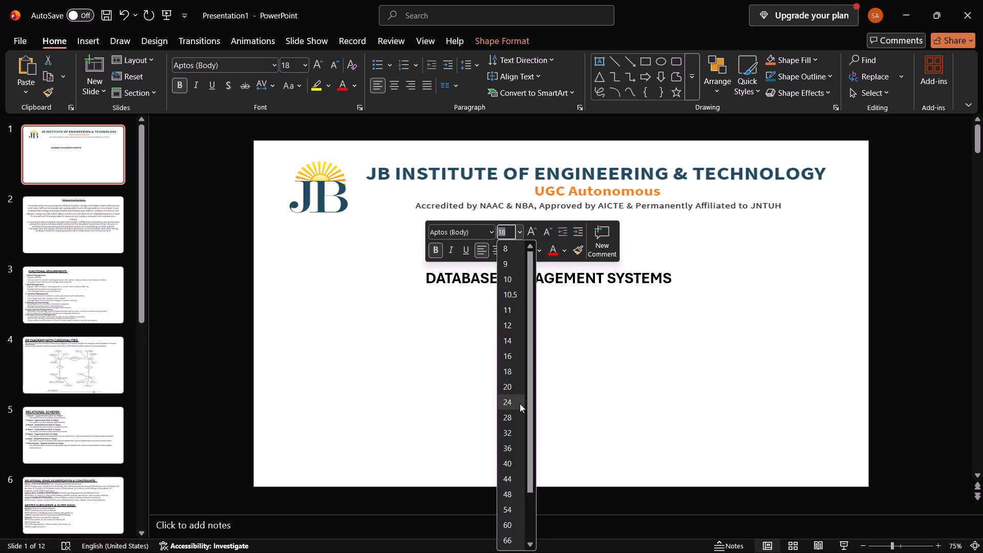
left_click(502, 497)
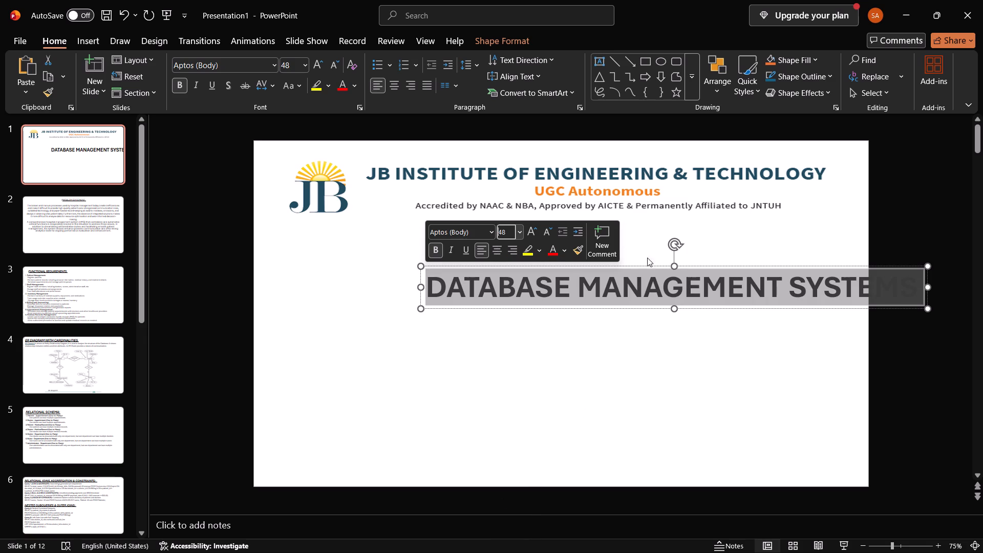
Move the DATABASE MANAGEMENT SYSTEMS title so it sits centred just below the college banner.
left_click_drag(649, 265, 576, 259)
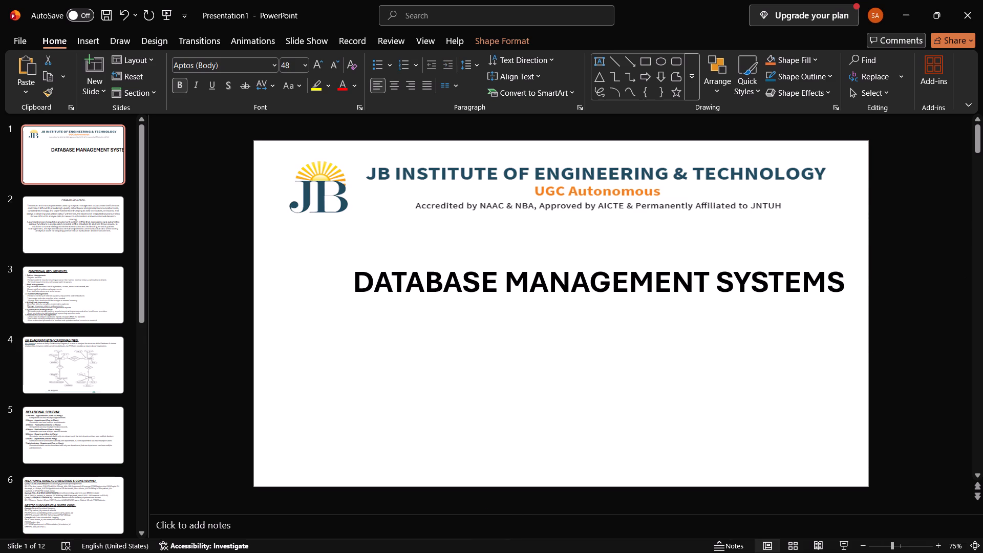
left_click_drag(576, 259, 548, 228)
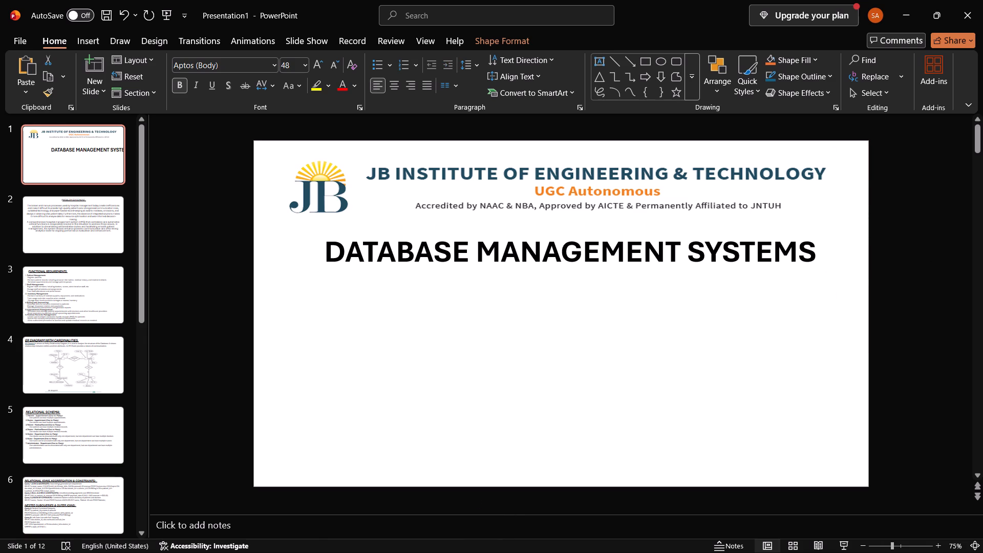
left_click_drag(548, 228, 546, 226)
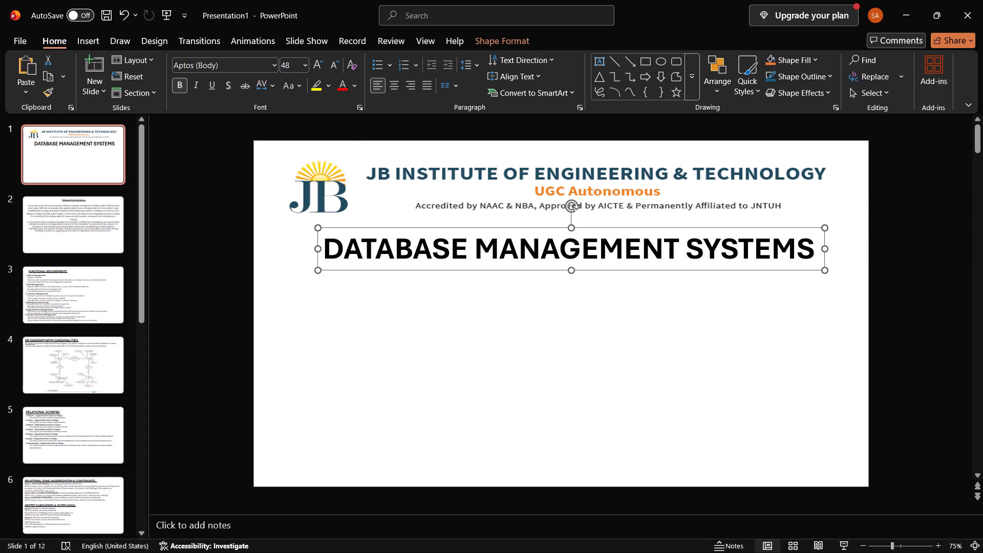
Remove the bold formatting from the whole DATABASE MANAGEMENT SYSTEMS title.
triple_click(324, 246)
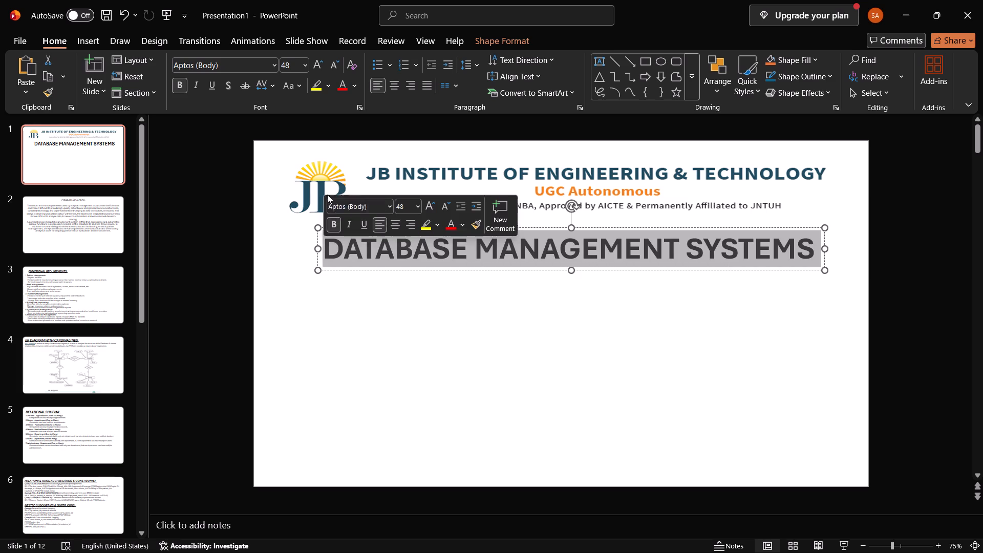
left_click(333, 221)
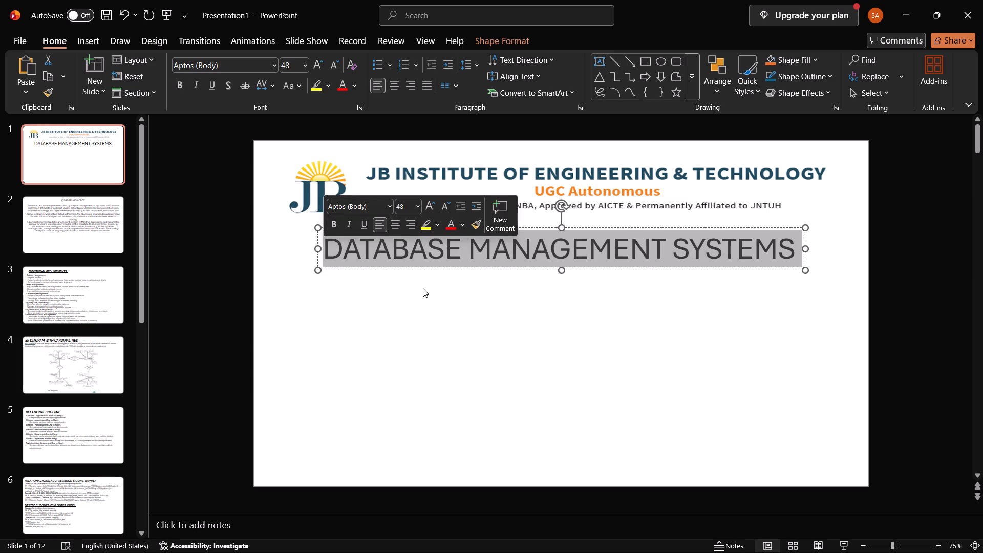
left_click(424, 290)
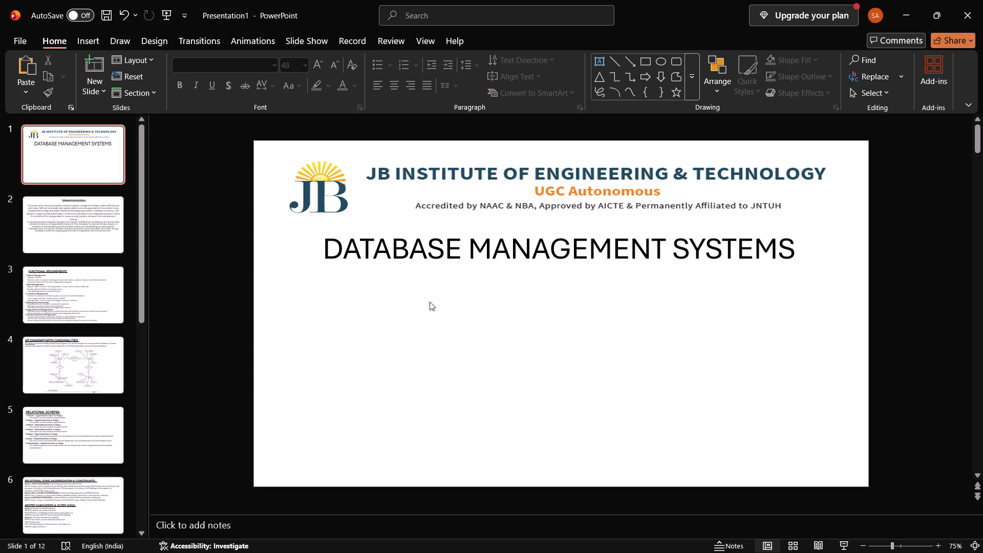
Add a text box below the title reading TOPIC:HOSPITAL MANAGEMENT SYSTEM, with only the TOPIC: label in bold.
double_click(337, 323)
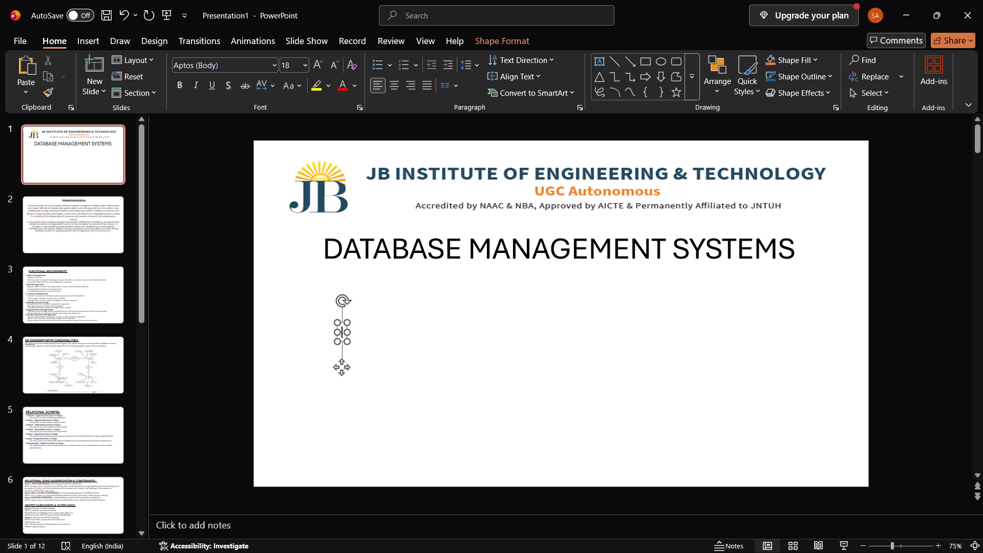
left_click(175, 80)
key("t")
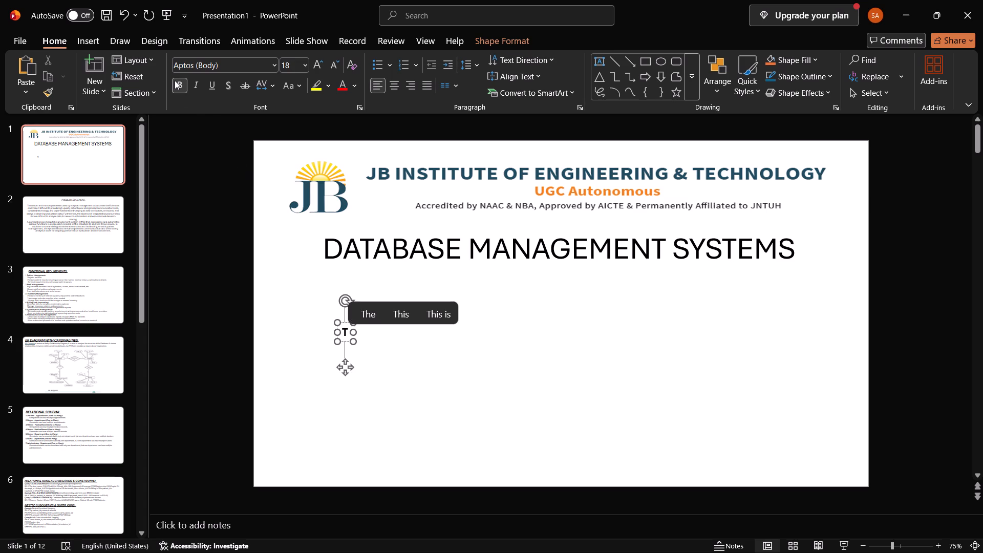
type("OPIC")
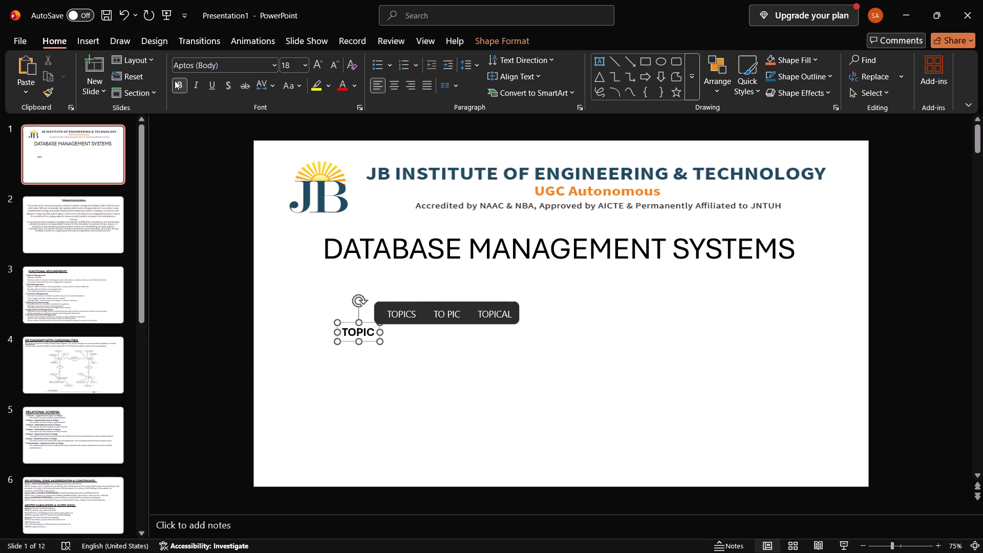
key("shift+colon")
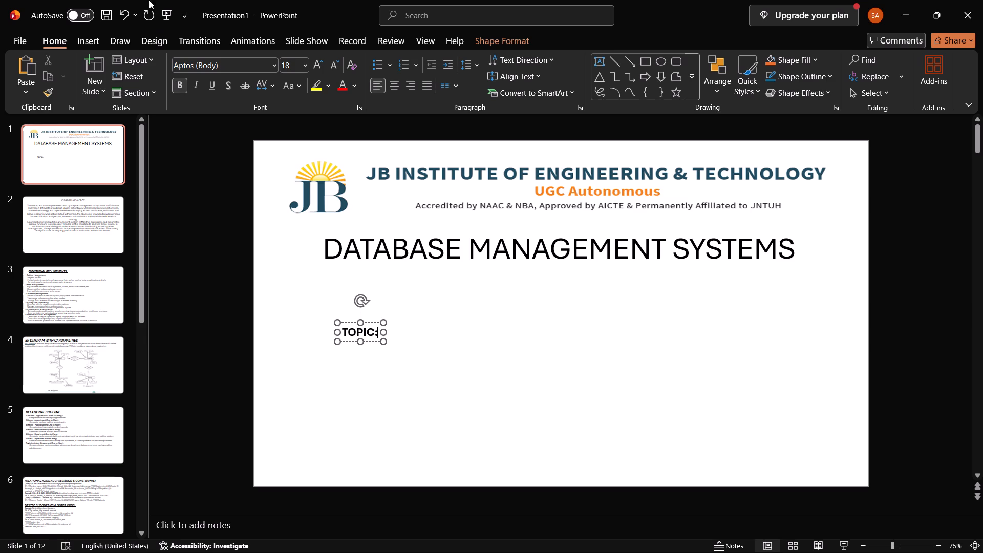
left_click(183, 83)
type("HO")
type("SPI")
type("TAL")
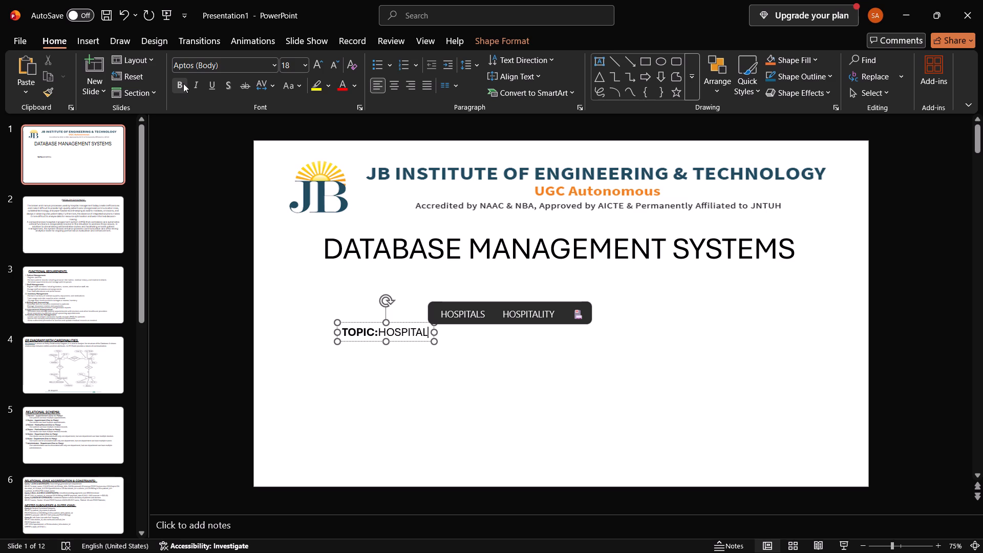
key("space")
type("MANA")
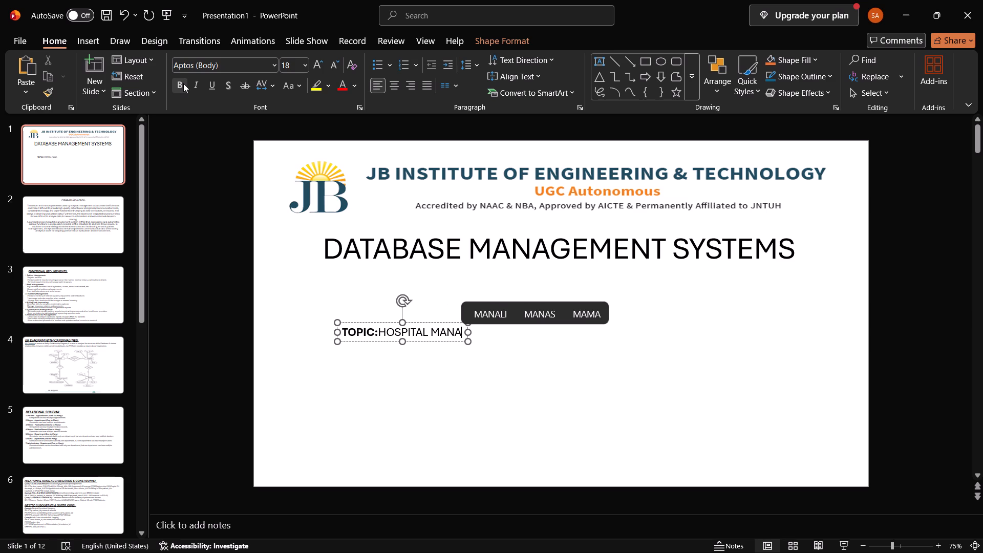
type("GE")
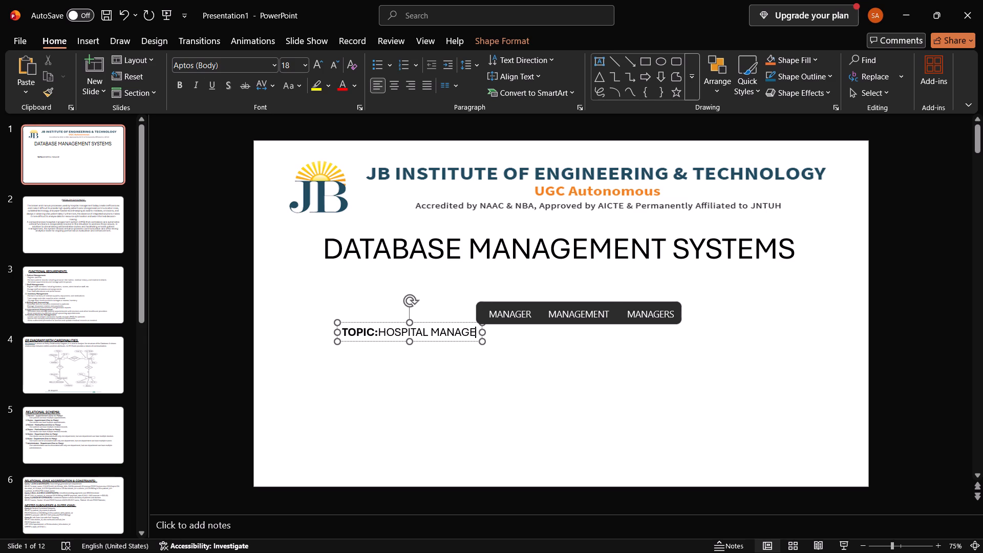
left_click(585, 316)
type("SYSTEM")
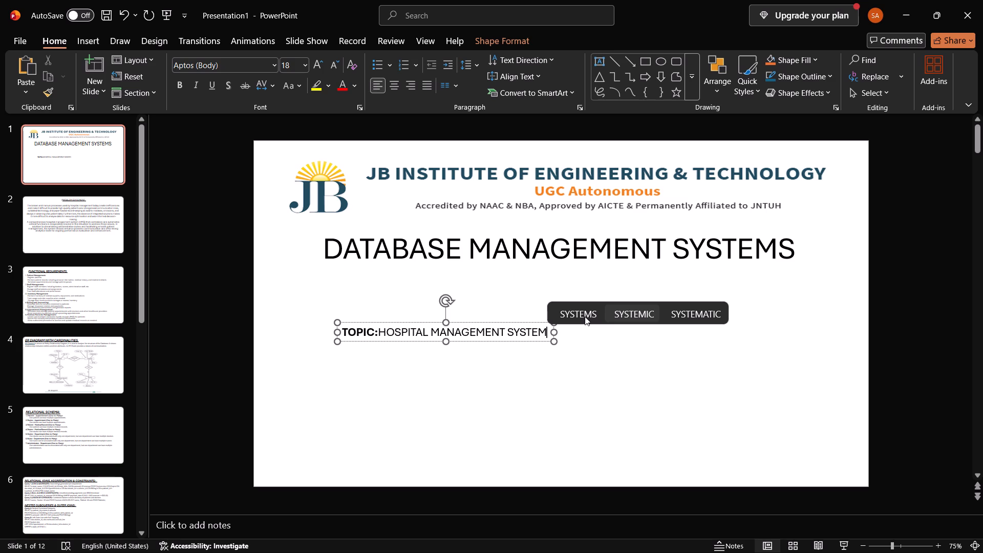
Add a second line in bold reading PRESTATIONS BY under the topic line.
key("Return")
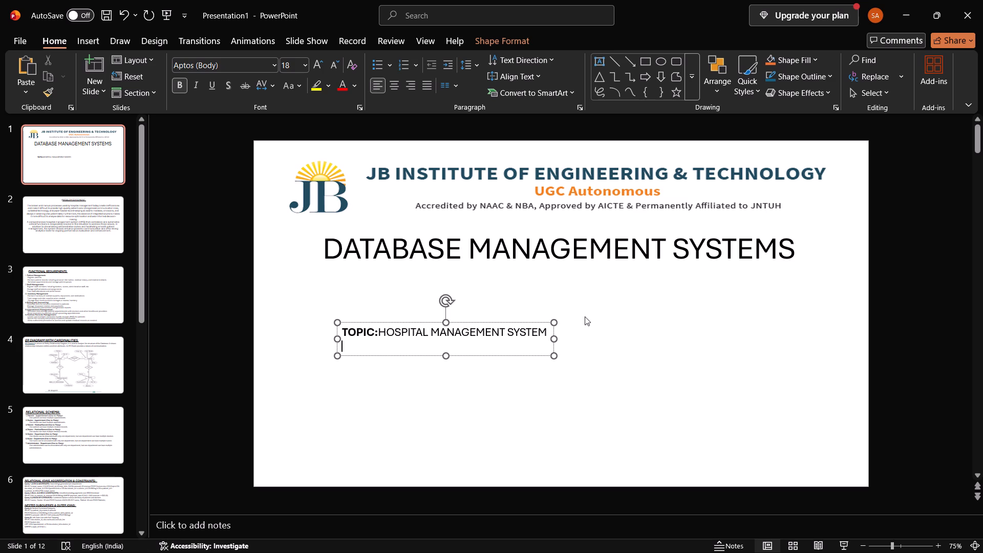
type("PRE")
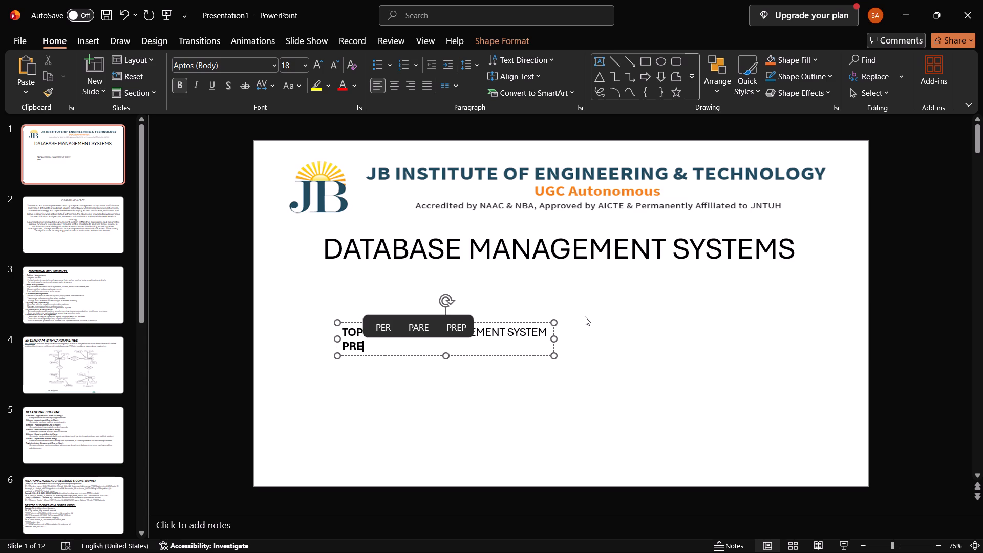
key("BackSpace")
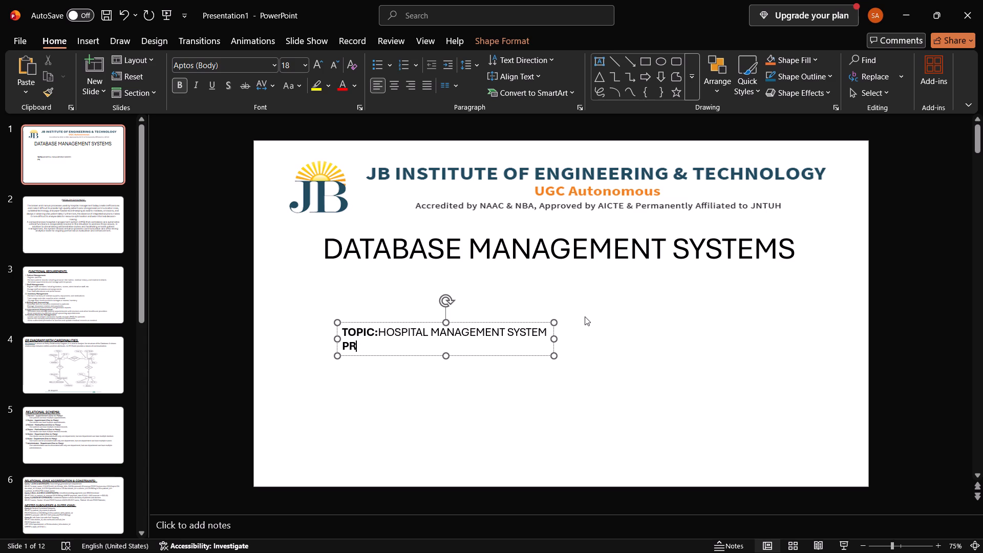
key("e")
type("STA")
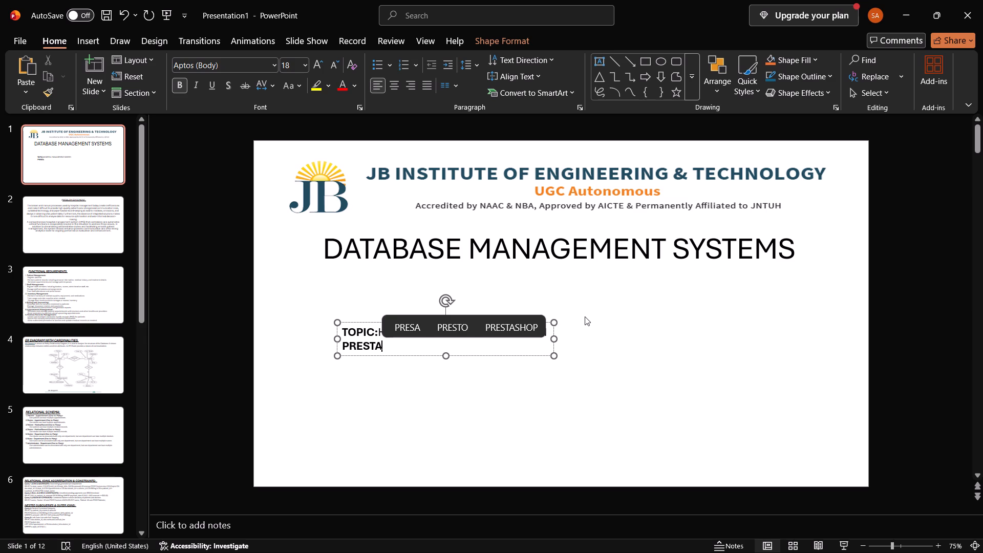
type("TIONS")
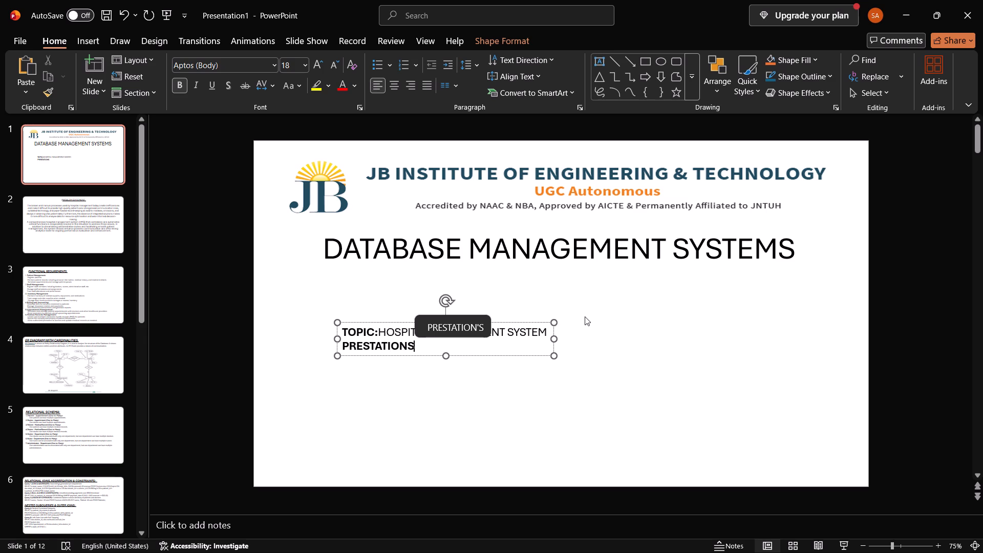
key("space")
type("BY")
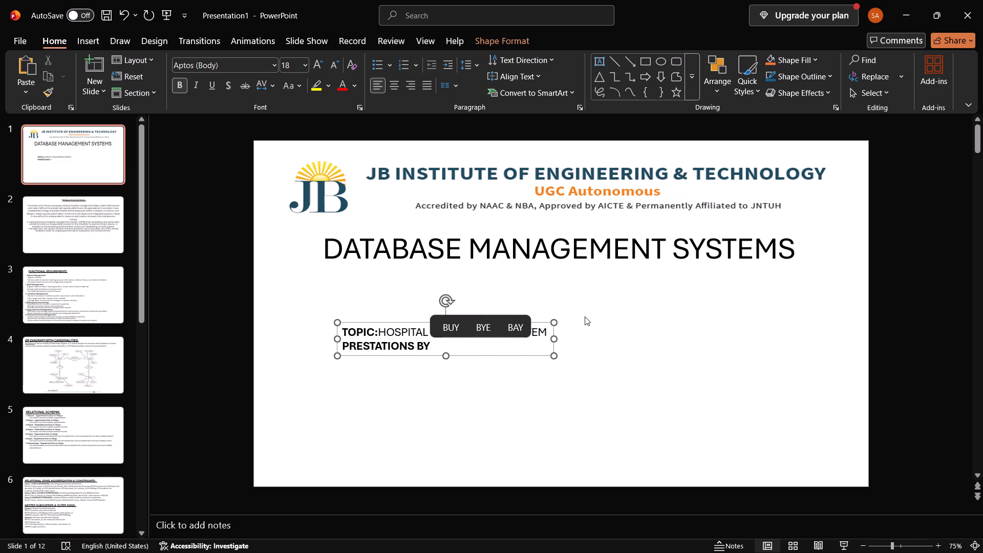
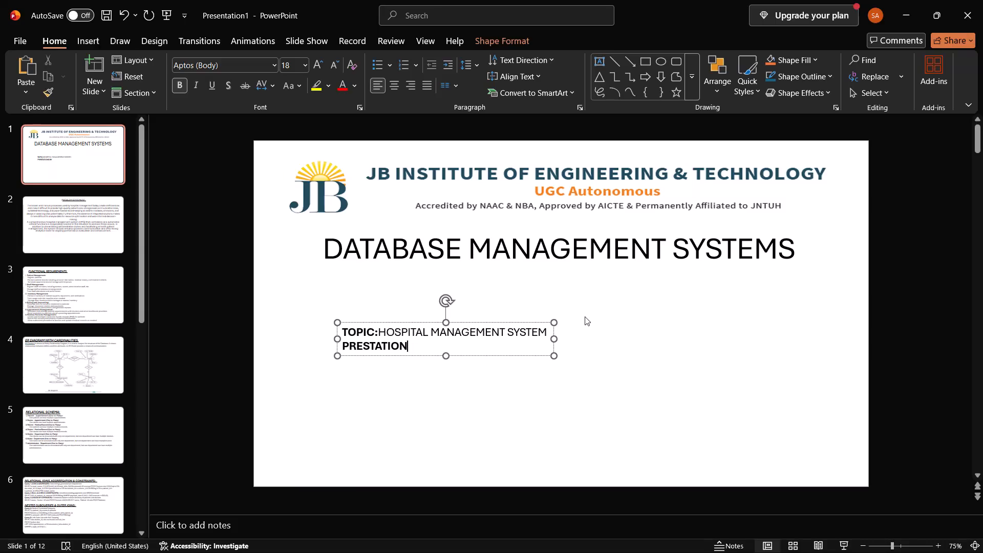
Correct the misspelled PRESTATION on the line under the topic, replacing the letters after PRES with EN.
key("BackSpace")
key("BackSpace")
key("BackSpace")
key("BackSpace")
key("BackSpace")
key("BackSpace")
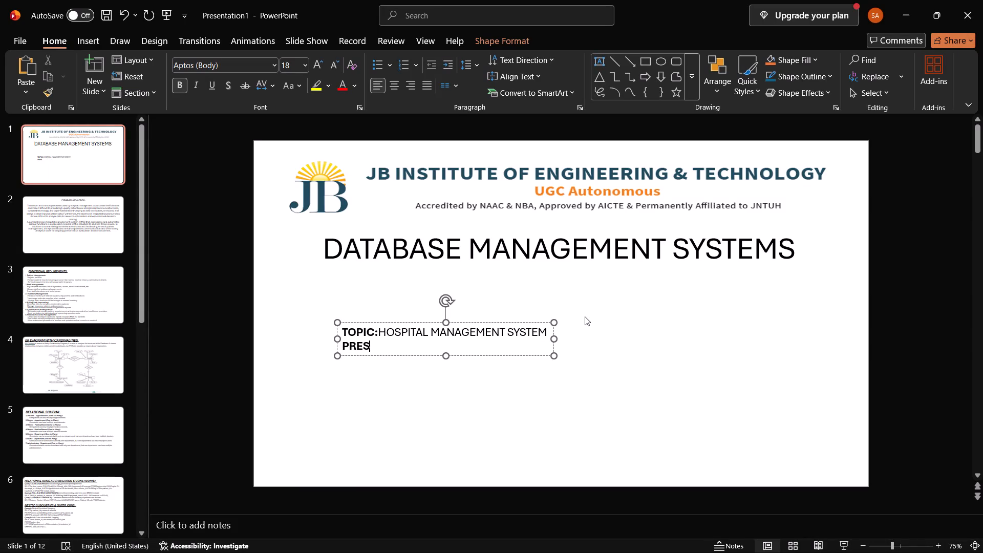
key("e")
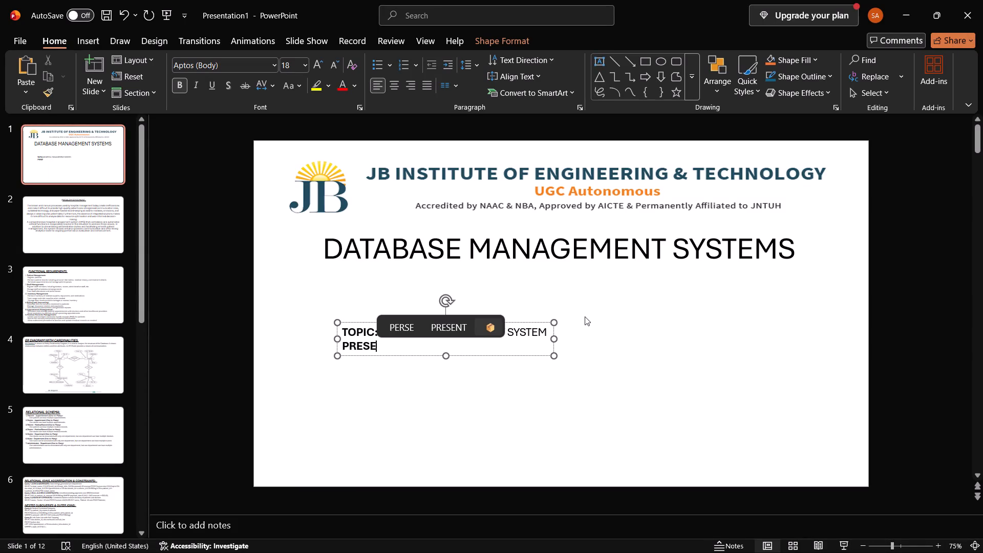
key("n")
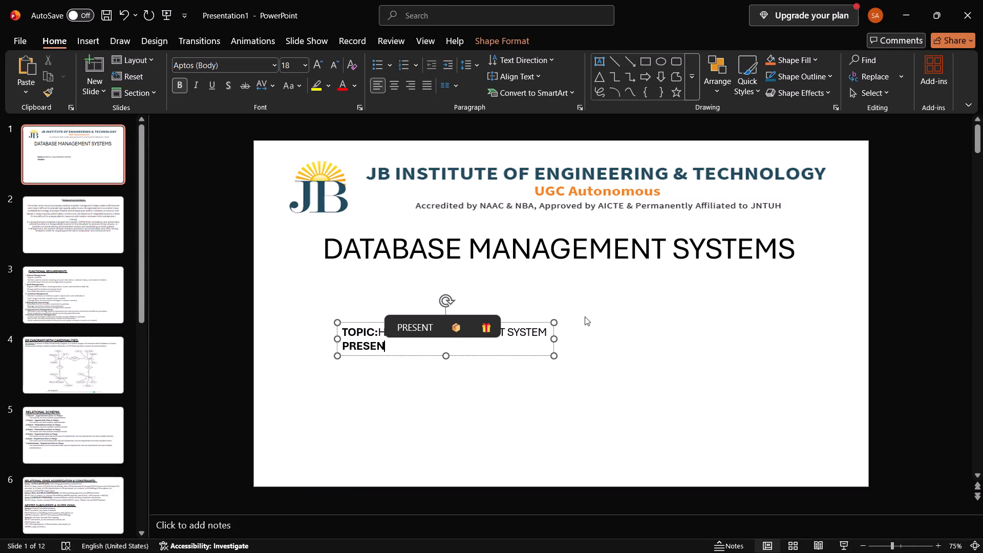
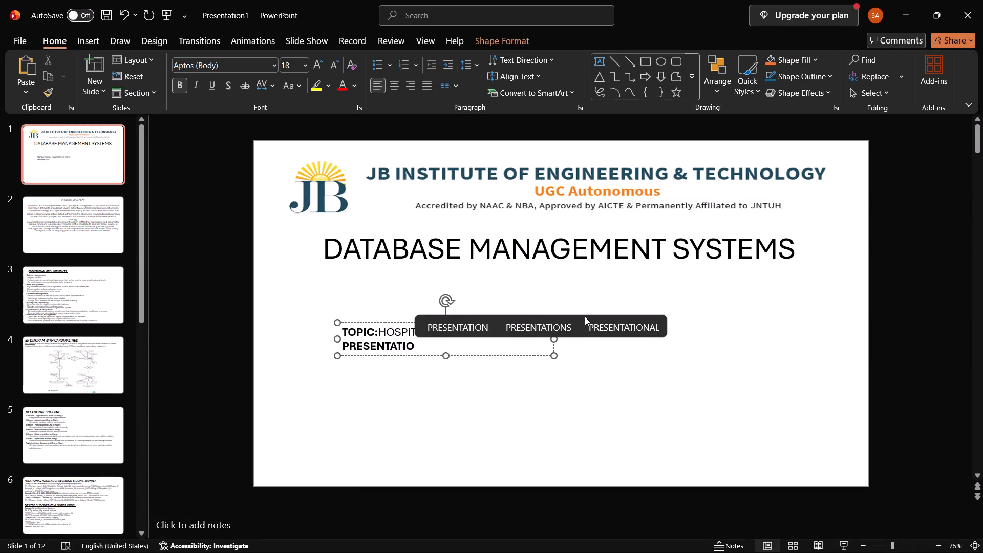
Complete the line under the topic so that it reads PRESENTATION BY:.
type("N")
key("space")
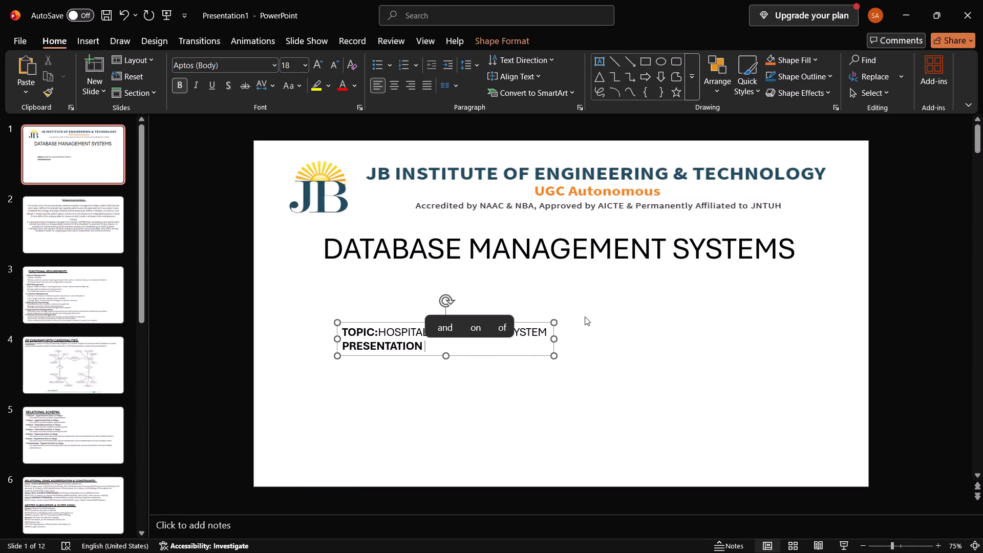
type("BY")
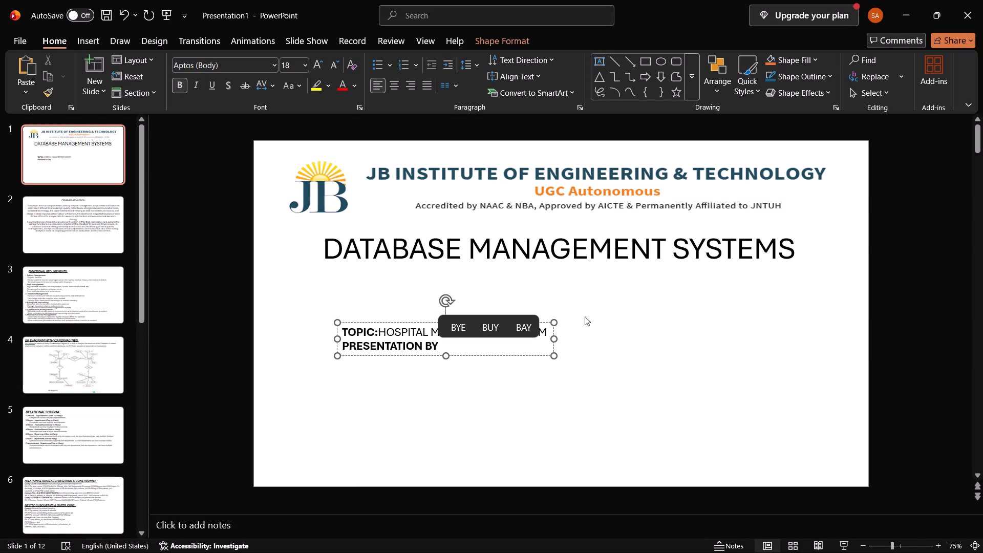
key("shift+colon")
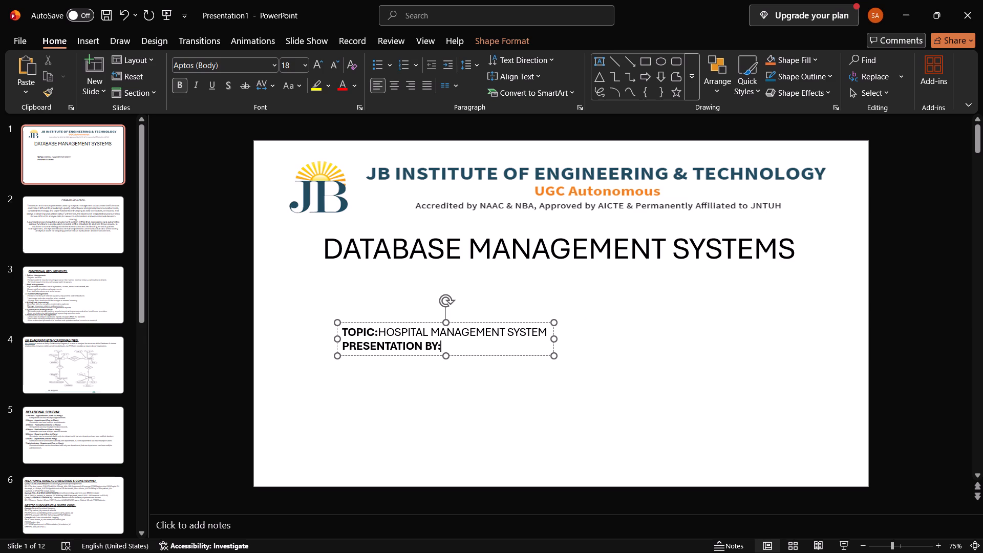
Add three bold label lines under PRESENTATION BY: reading NAME:, ROLL NO: and BRANCH:.
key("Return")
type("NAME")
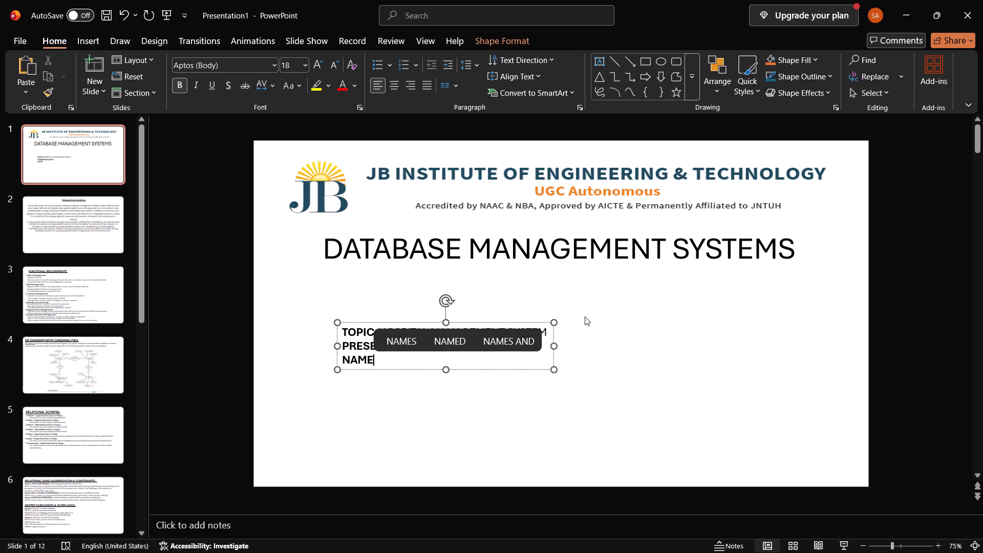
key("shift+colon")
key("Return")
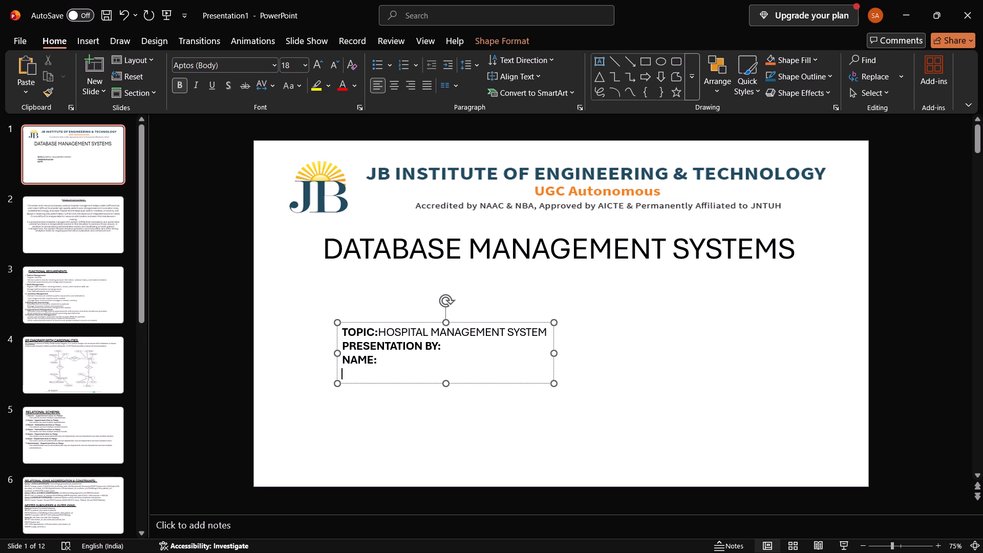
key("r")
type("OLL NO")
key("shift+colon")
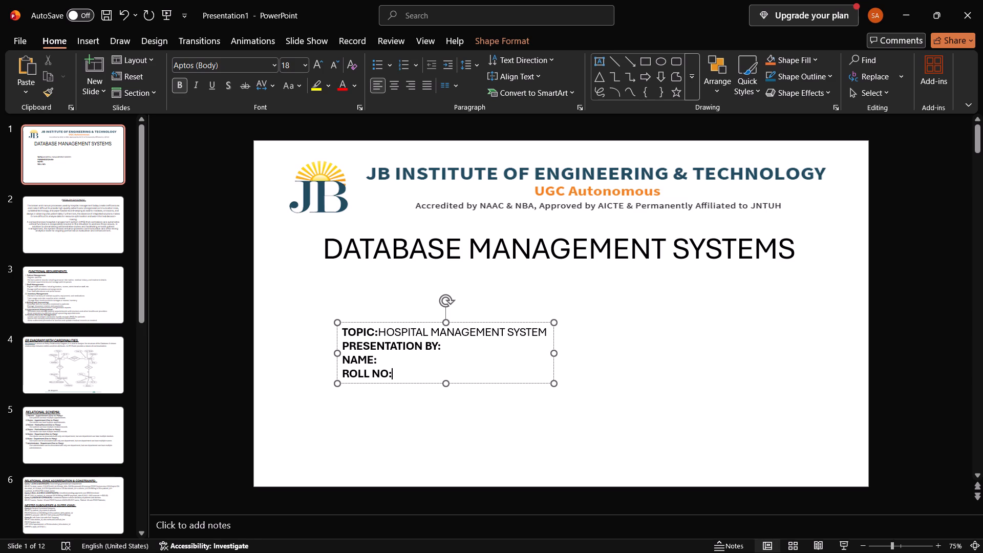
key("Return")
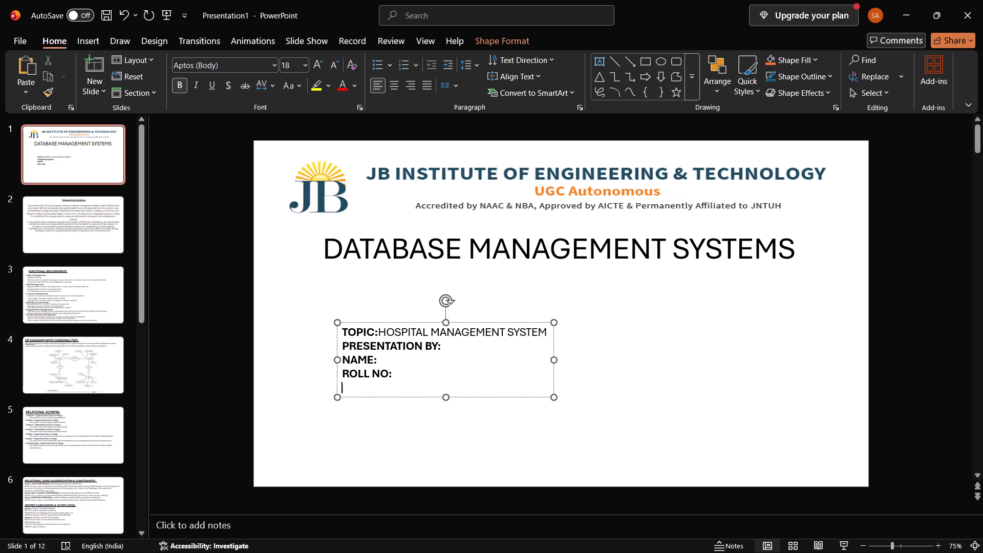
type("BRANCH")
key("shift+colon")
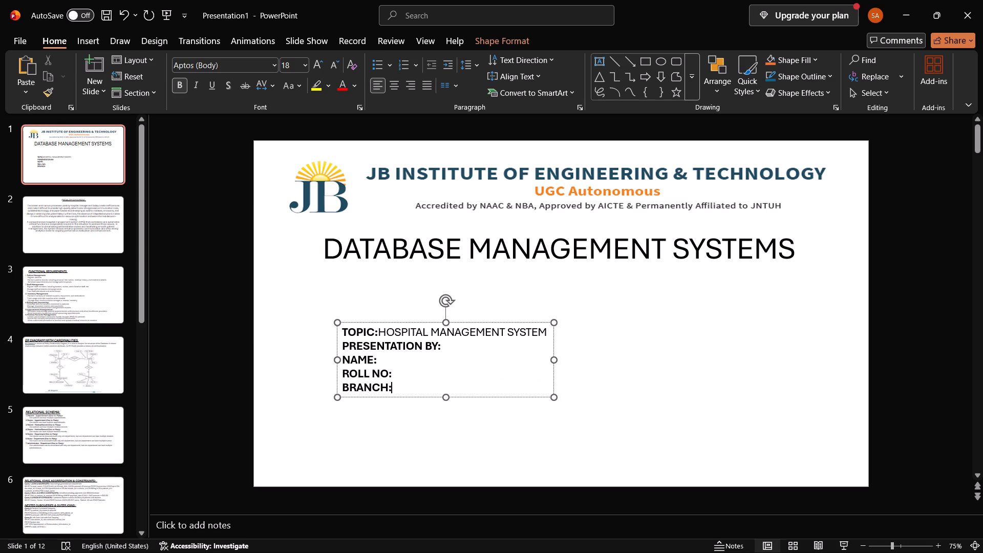
Enter the presenter's name in regular, non-bold text after the NAME: label.
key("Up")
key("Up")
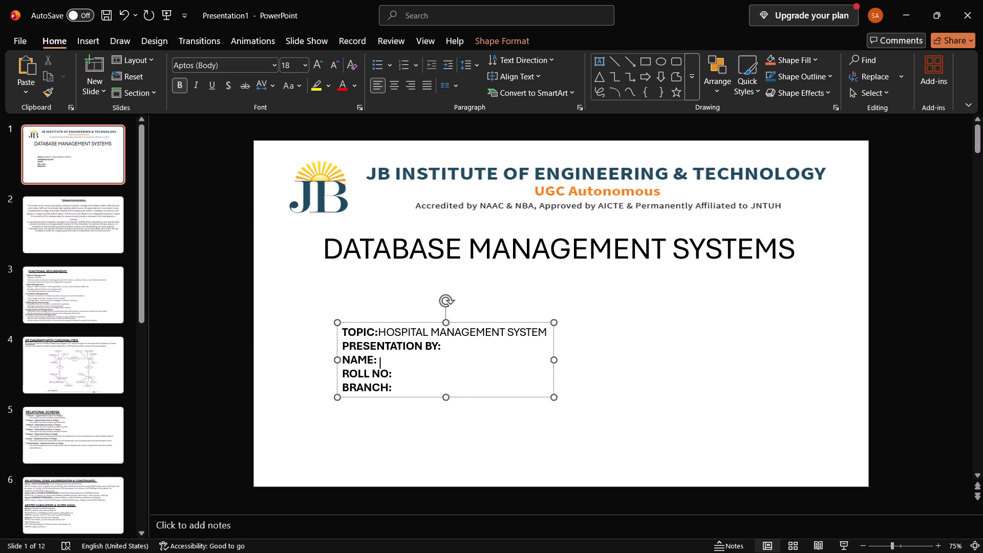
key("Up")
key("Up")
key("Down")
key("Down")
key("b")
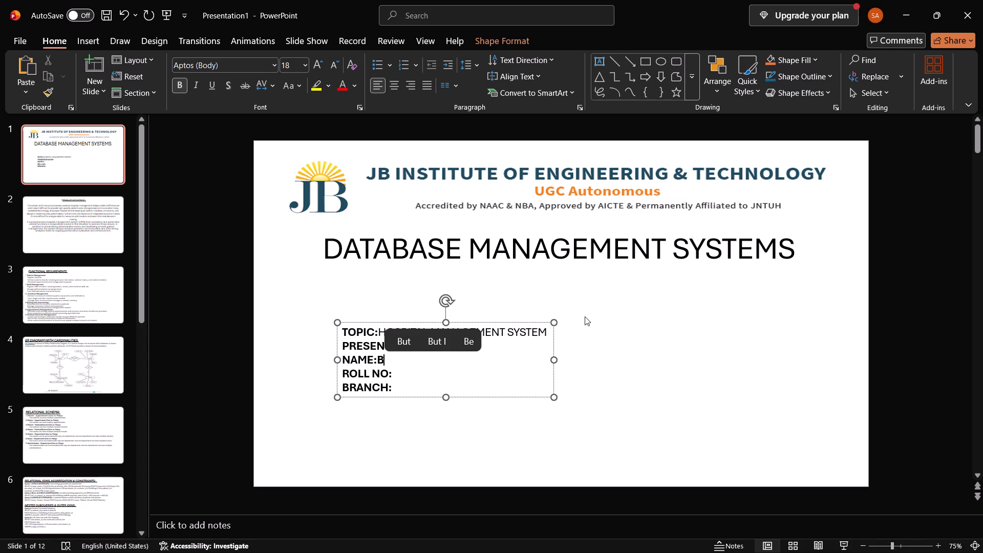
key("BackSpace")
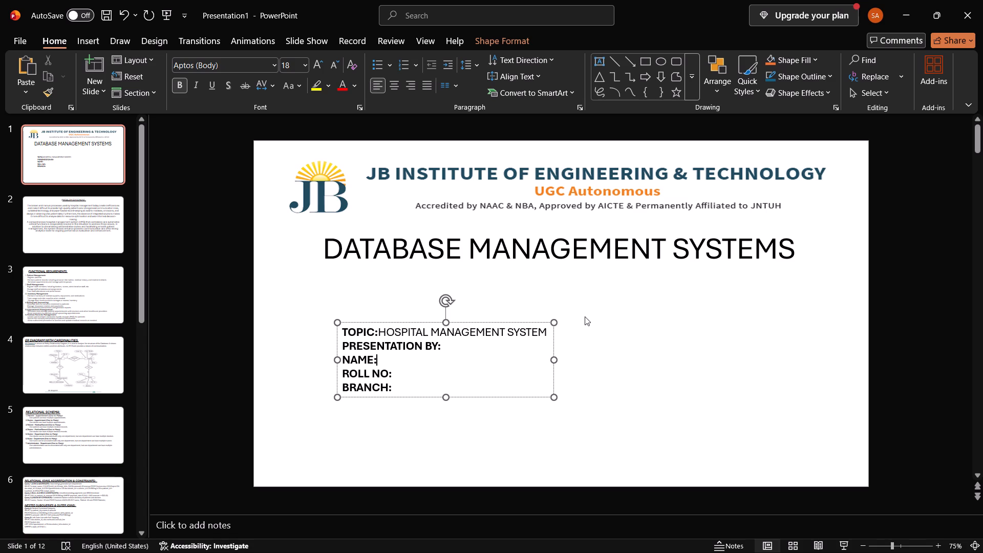
left_click(181, 84)
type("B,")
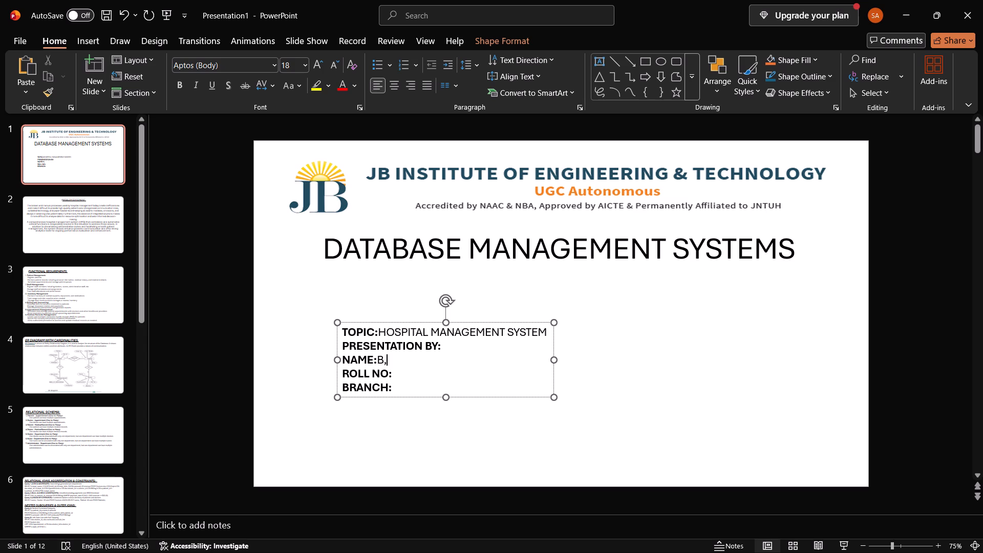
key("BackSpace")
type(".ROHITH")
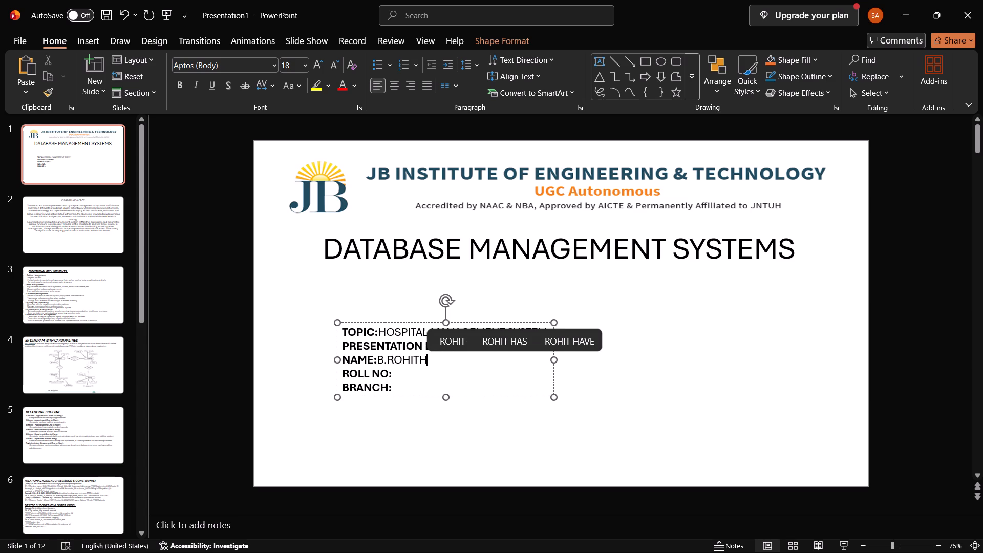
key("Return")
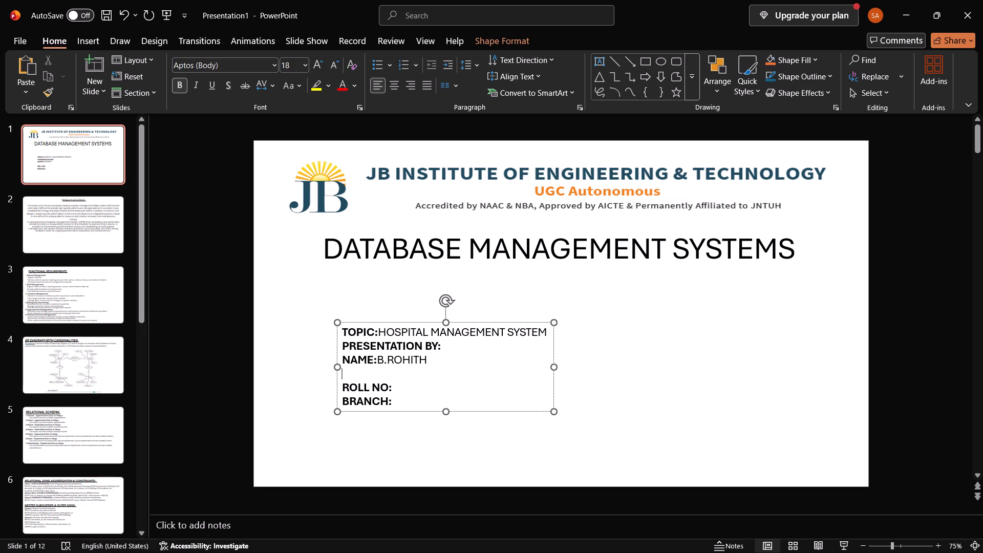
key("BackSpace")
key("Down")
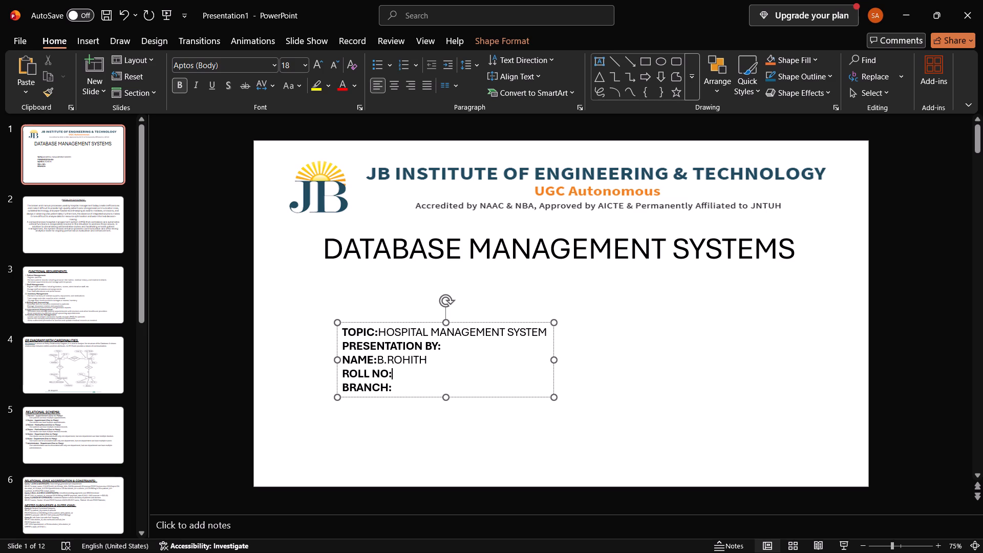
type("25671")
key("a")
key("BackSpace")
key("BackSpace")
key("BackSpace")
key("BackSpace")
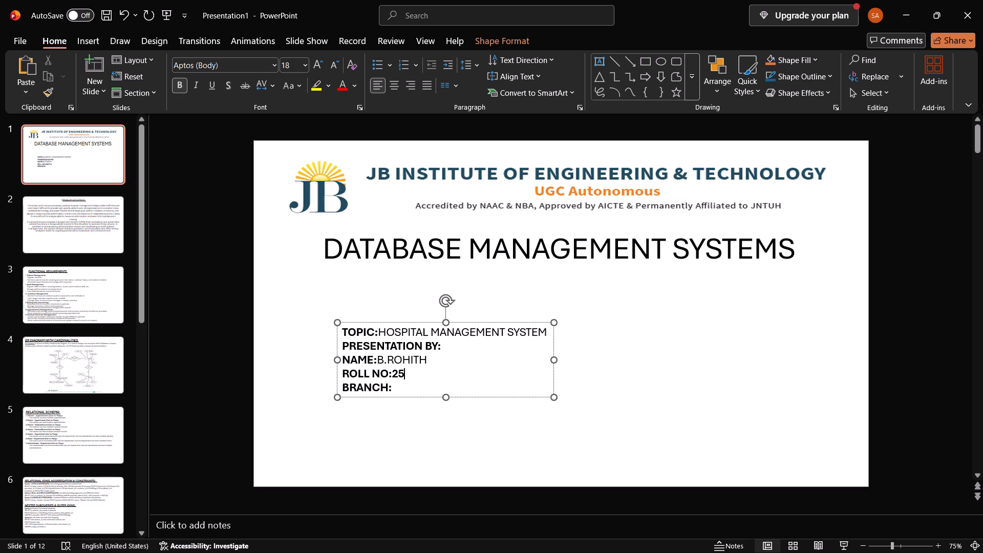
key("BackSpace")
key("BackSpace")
Enter the presenter's roll number in regular, non-bold text after the ROLL NO: label.
left_click(179, 83)
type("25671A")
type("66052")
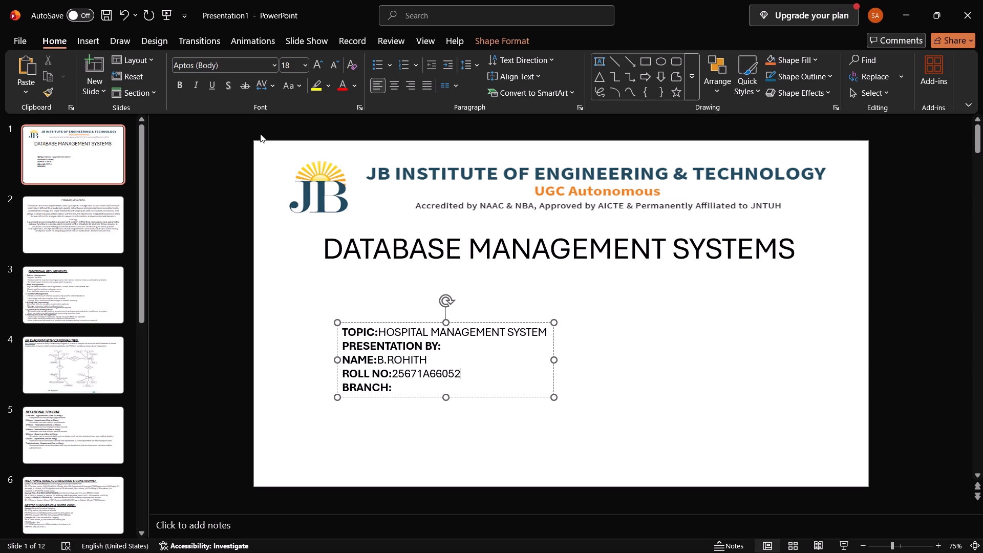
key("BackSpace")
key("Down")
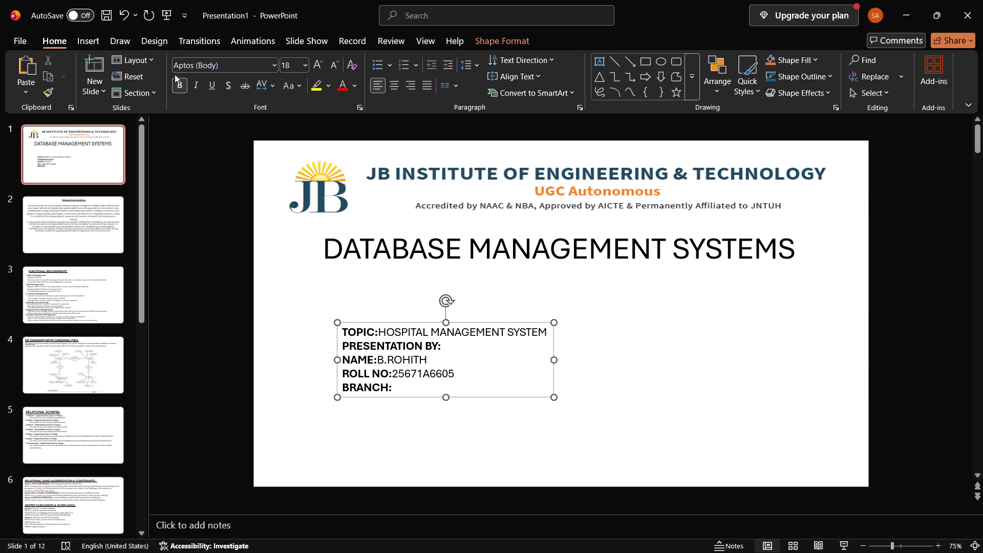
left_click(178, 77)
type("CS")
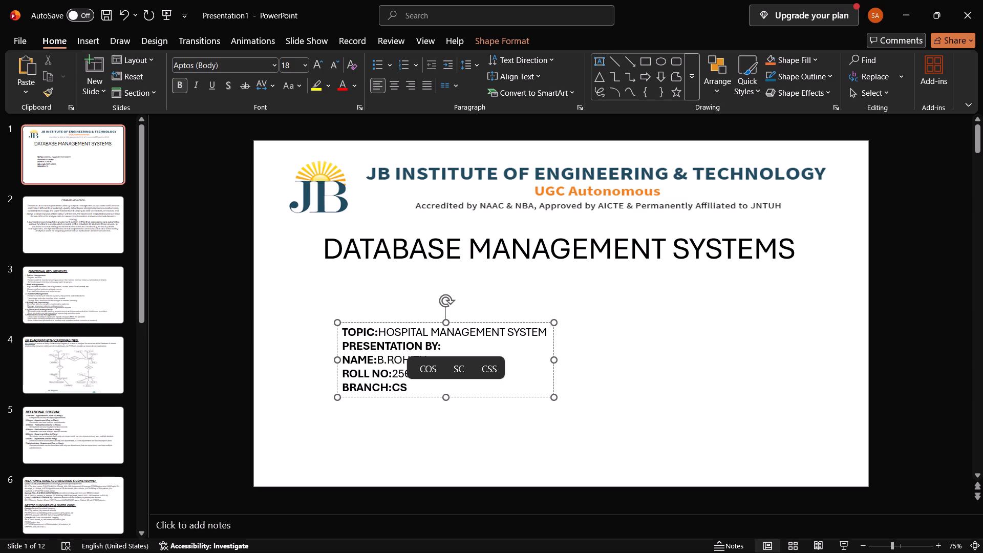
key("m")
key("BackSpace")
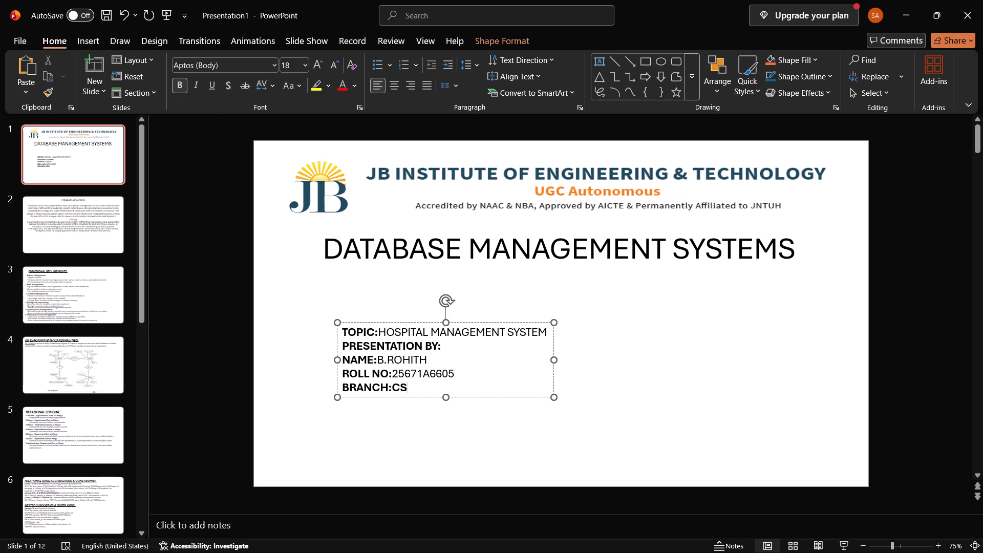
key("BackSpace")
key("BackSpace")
Enter CSM-A in regular, non-bold text after the BRANCH: label.
left_click(178, 87)
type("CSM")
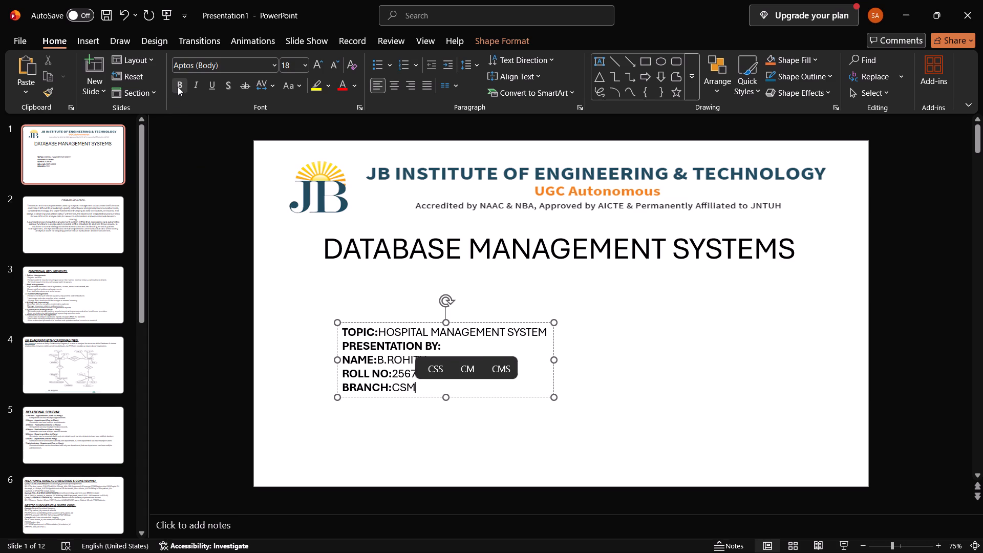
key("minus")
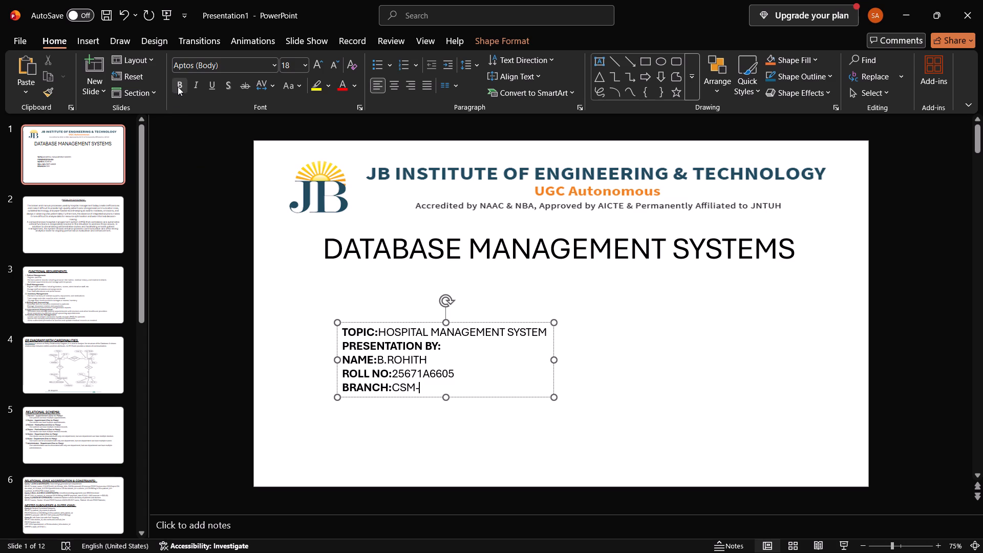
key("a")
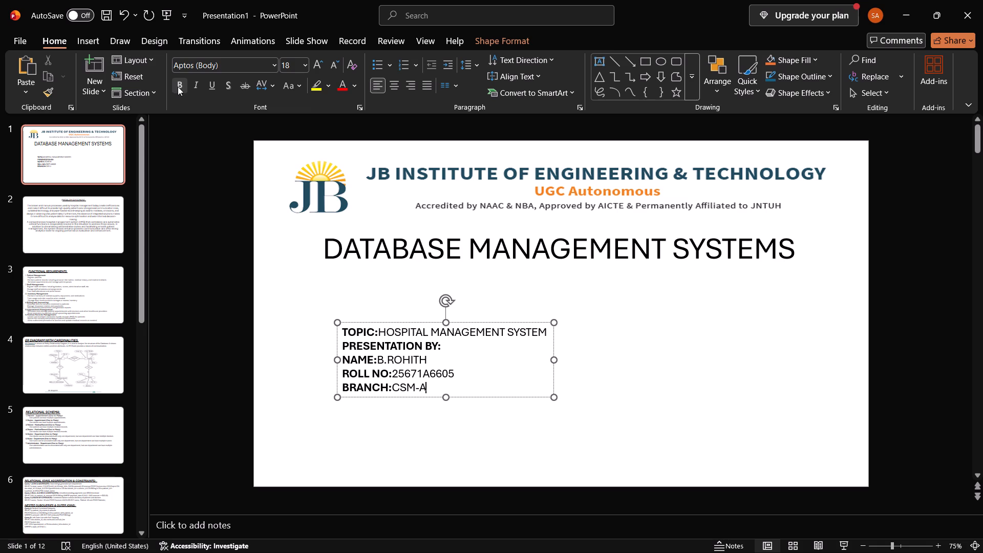
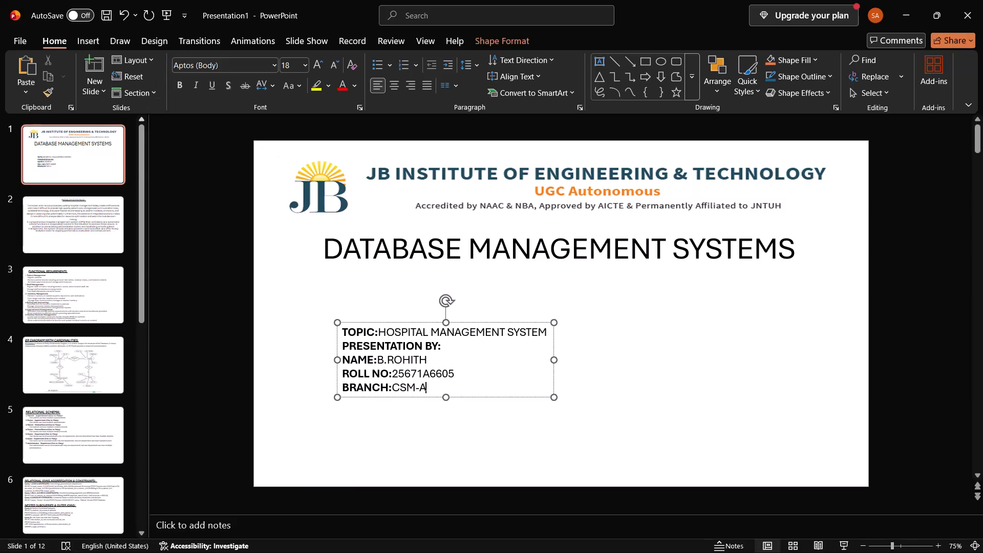
Italicize all five lines of the topic and presenter text box and set their font size to 32.
triple_click(346, 330)
triple_click(346, 330)
left_click(346, 330)
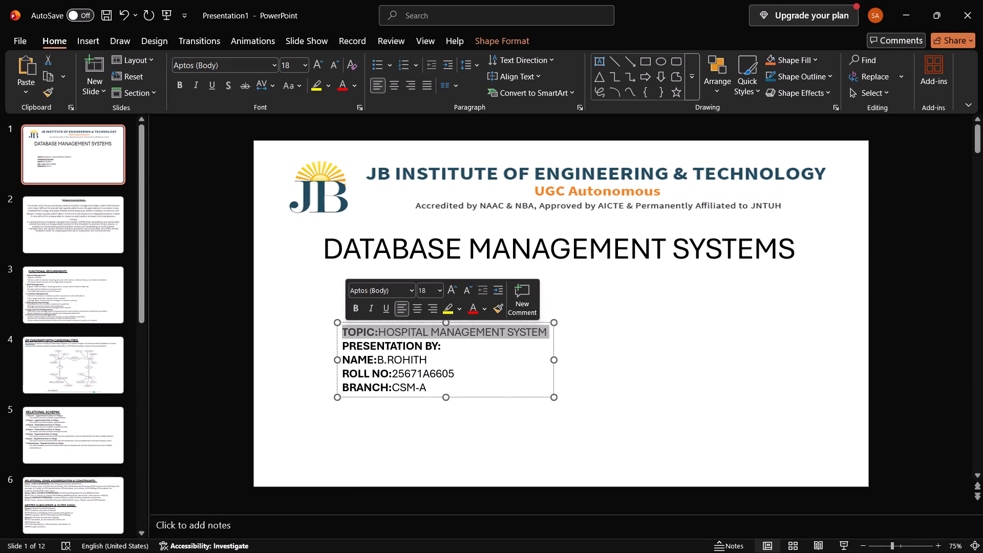
double_click(345, 330)
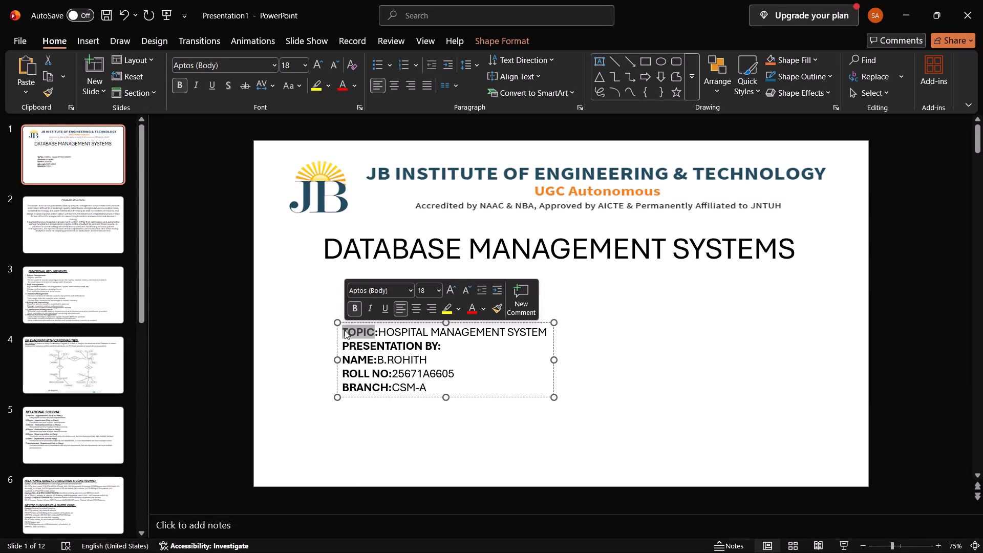
left_click(345, 330)
left_click_drag(345, 330, 402, 426)
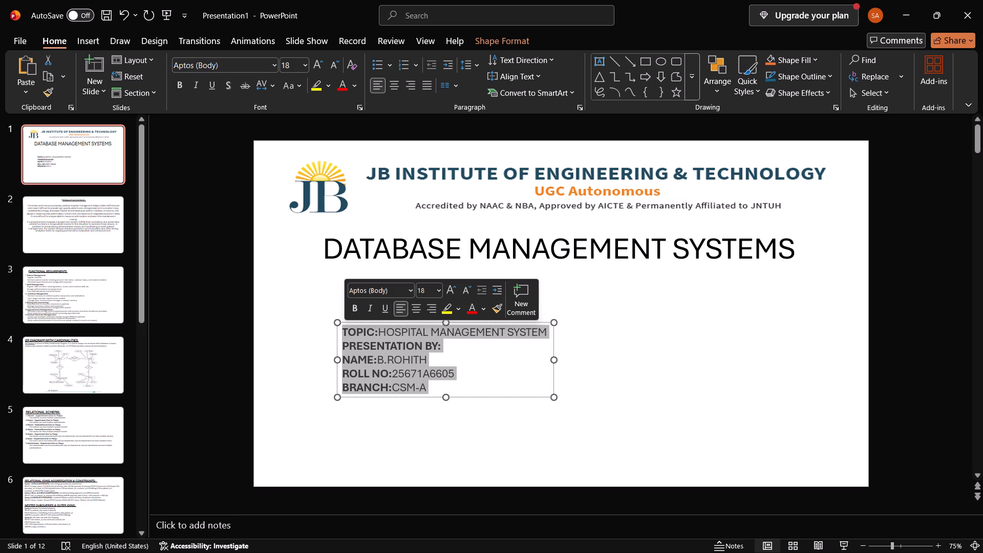
left_click_drag(402, 426, 418, 436)
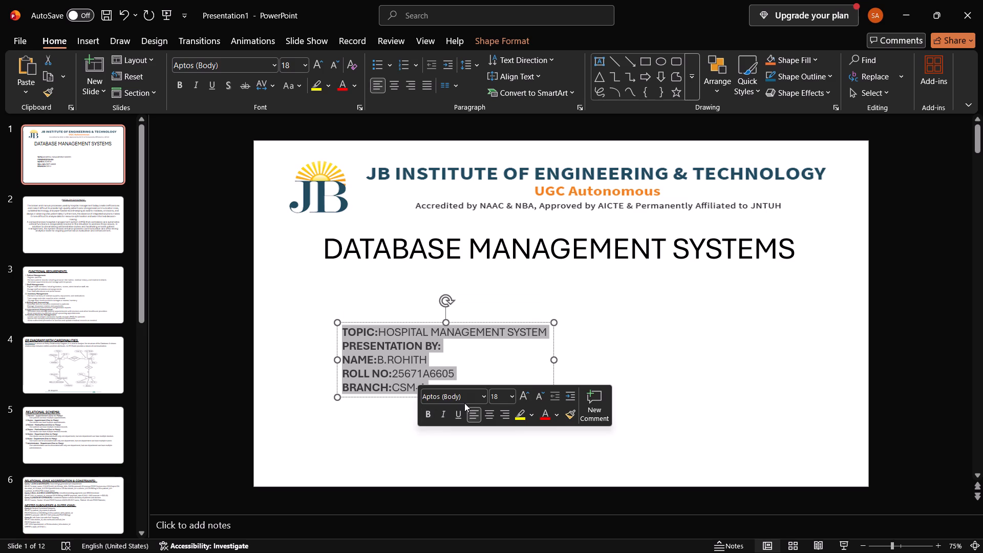
left_click(445, 414)
left_click(509, 394)
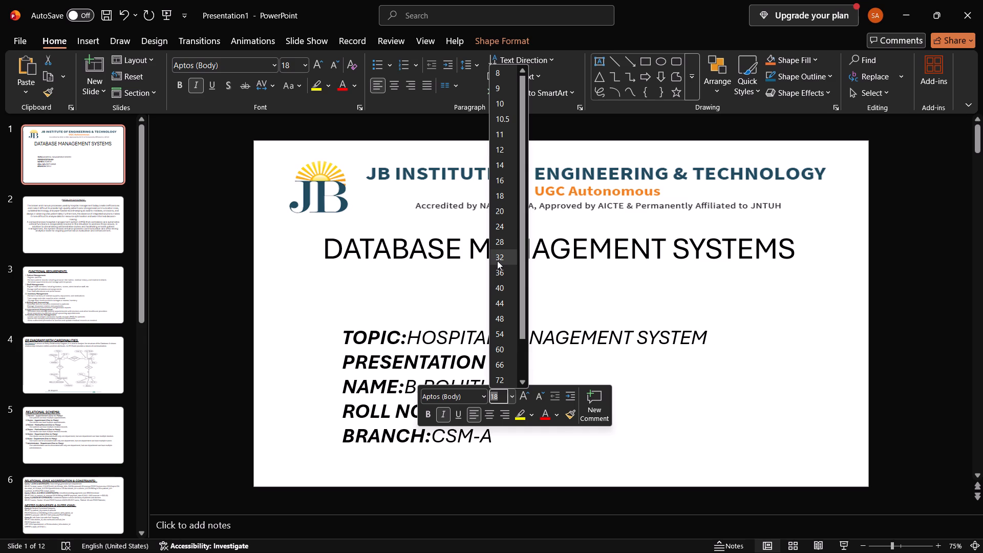
left_click(497, 261)
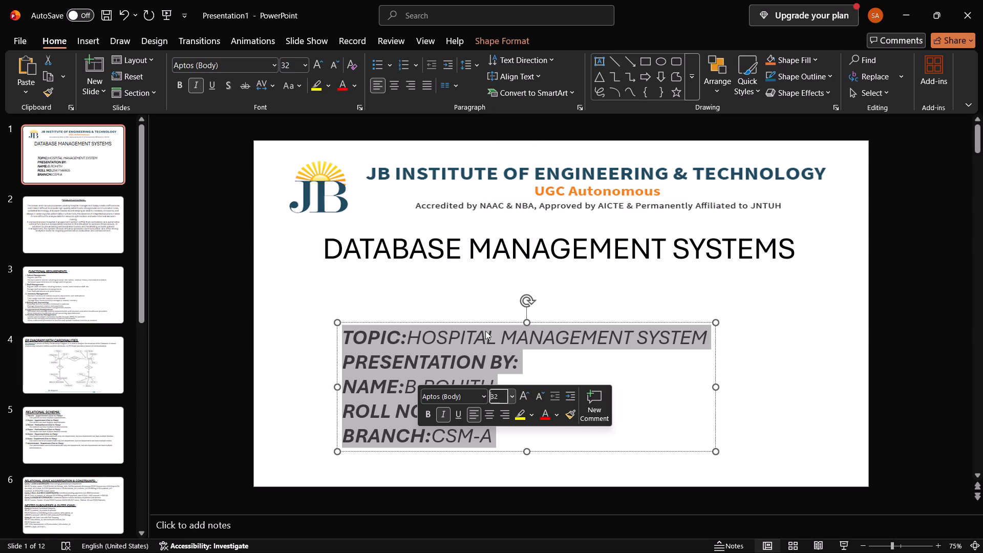
Insert two blank lines between the TOPIC line and the PRESENTATION BY: line.
left_click_drag(550, 361, 529, 353)
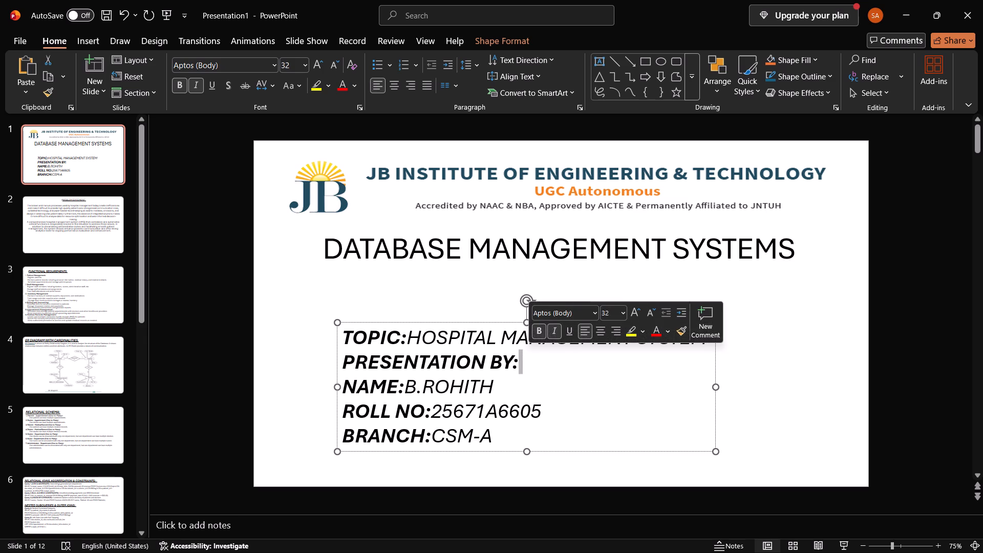
left_click(695, 355)
left_click(712, 333)
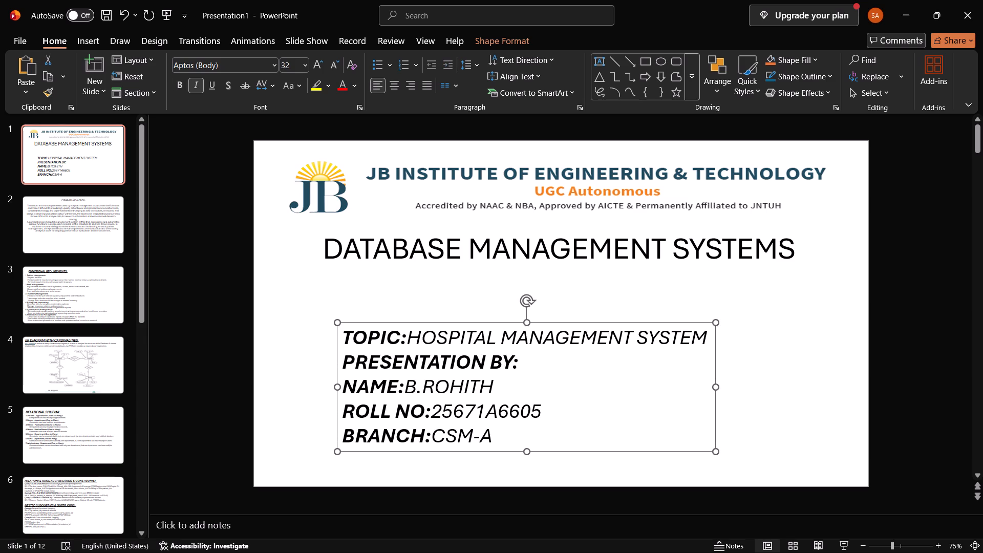
left_click(708, 334)
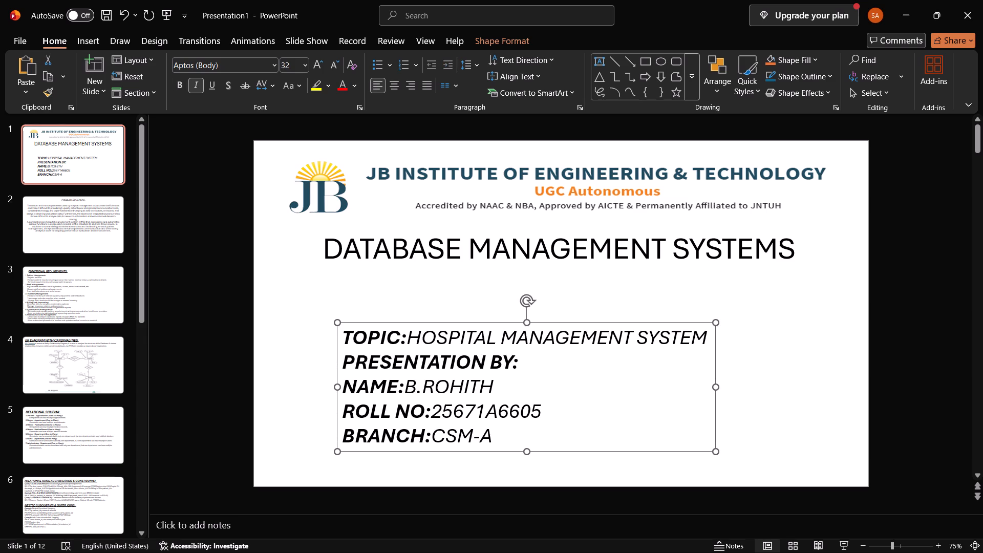
left_click(703, 340)
key("Return")
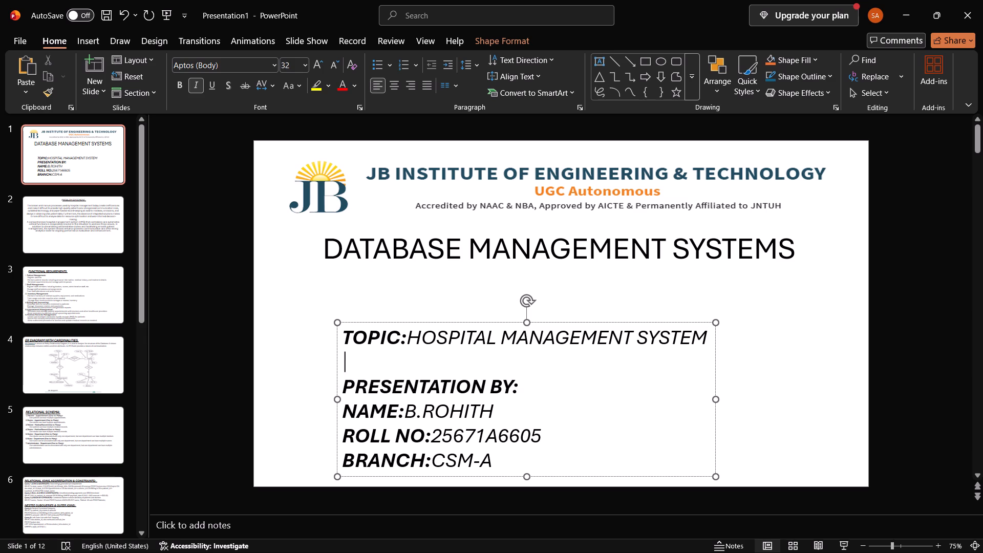
key("Return")
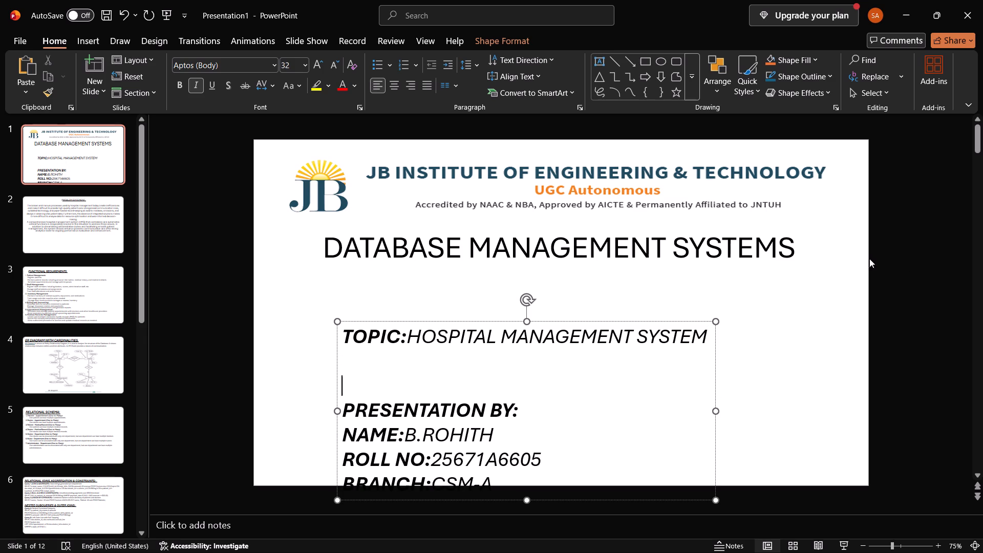
Move the text box up to just beneath the DATABASE MANAGEMENT SYSTEMS title so all its lines fit on the slide.
left_click(659, 316)
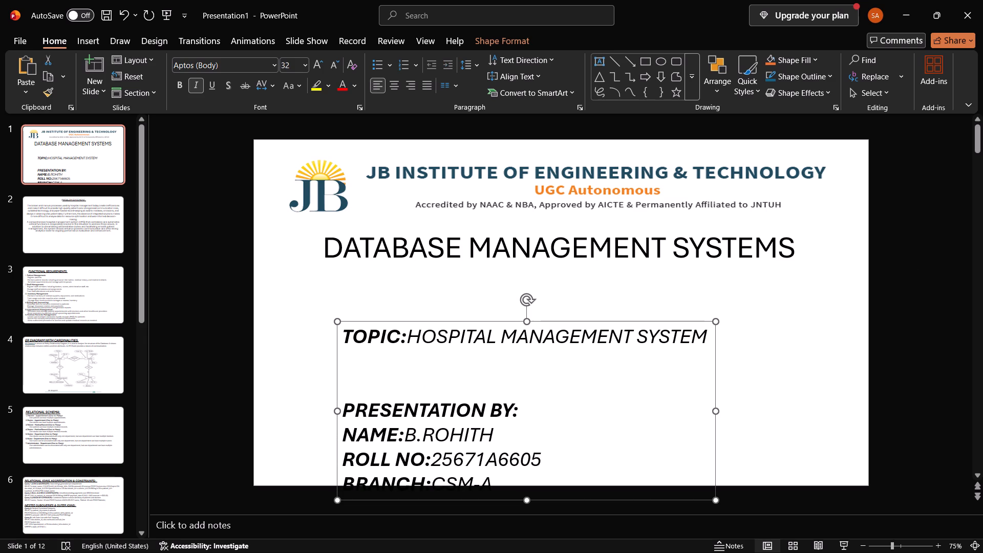
left_click_drag(657, 321, 660, 297)
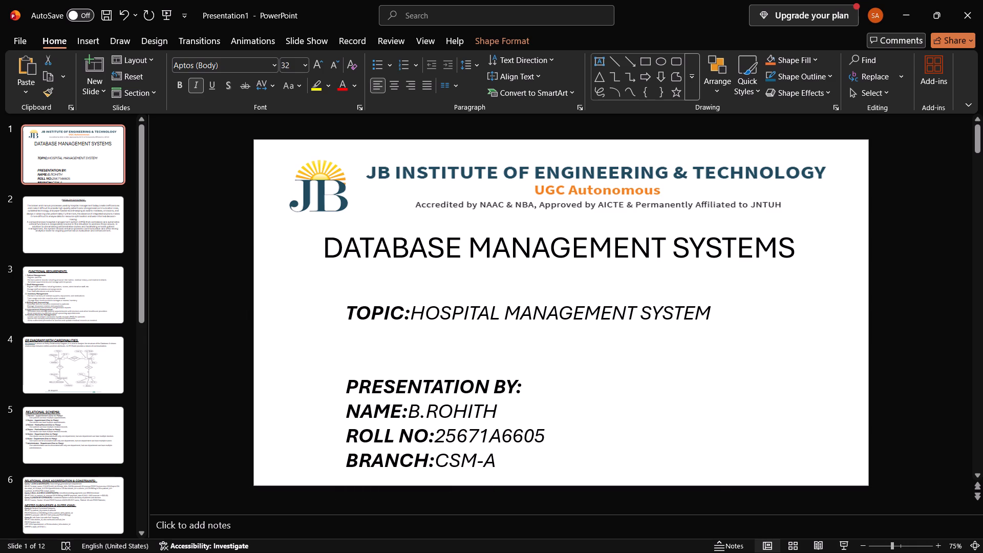
left_click_drag(660, 297, 660, 272)
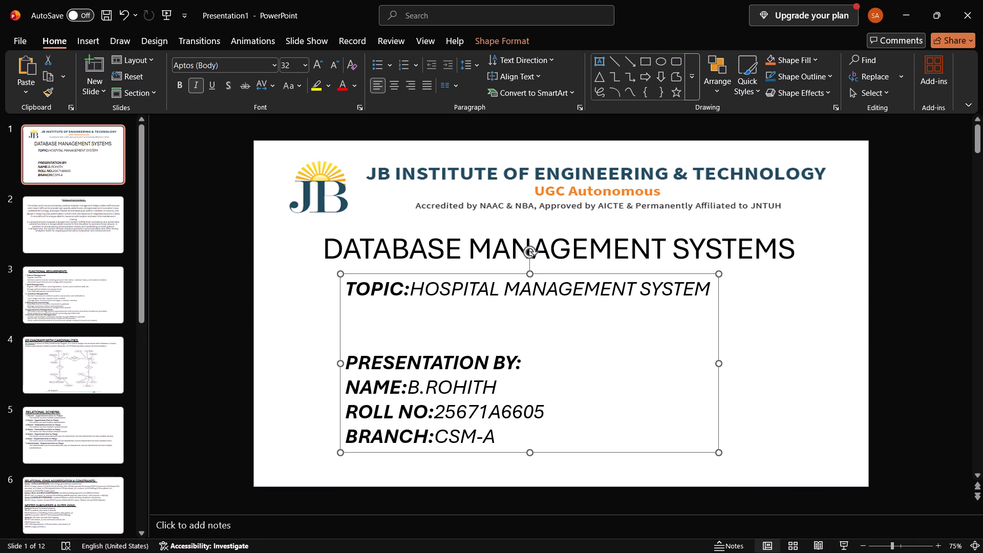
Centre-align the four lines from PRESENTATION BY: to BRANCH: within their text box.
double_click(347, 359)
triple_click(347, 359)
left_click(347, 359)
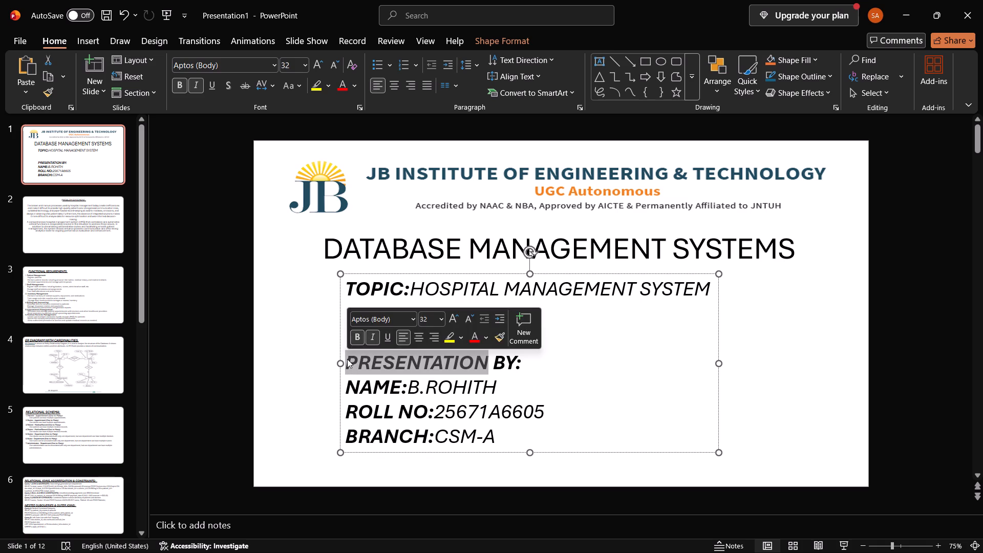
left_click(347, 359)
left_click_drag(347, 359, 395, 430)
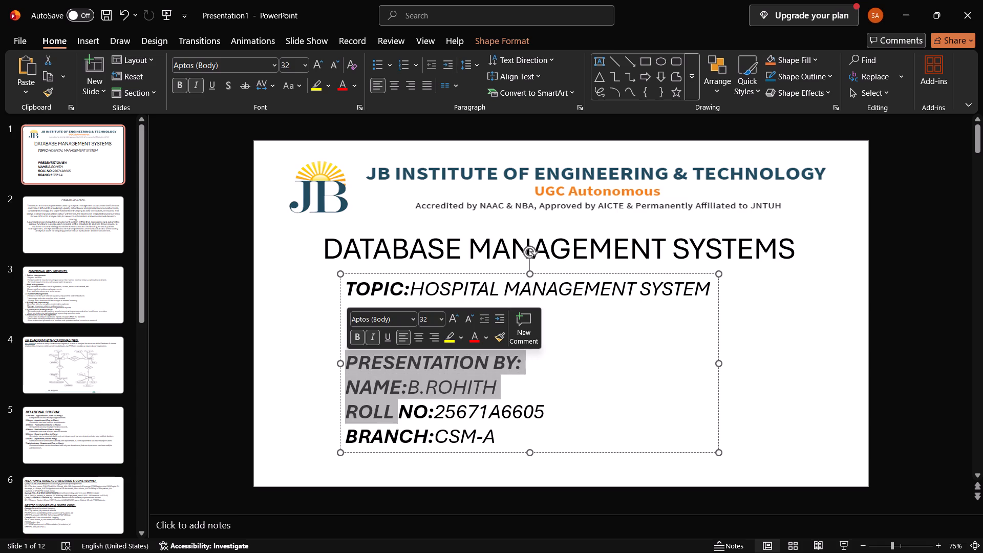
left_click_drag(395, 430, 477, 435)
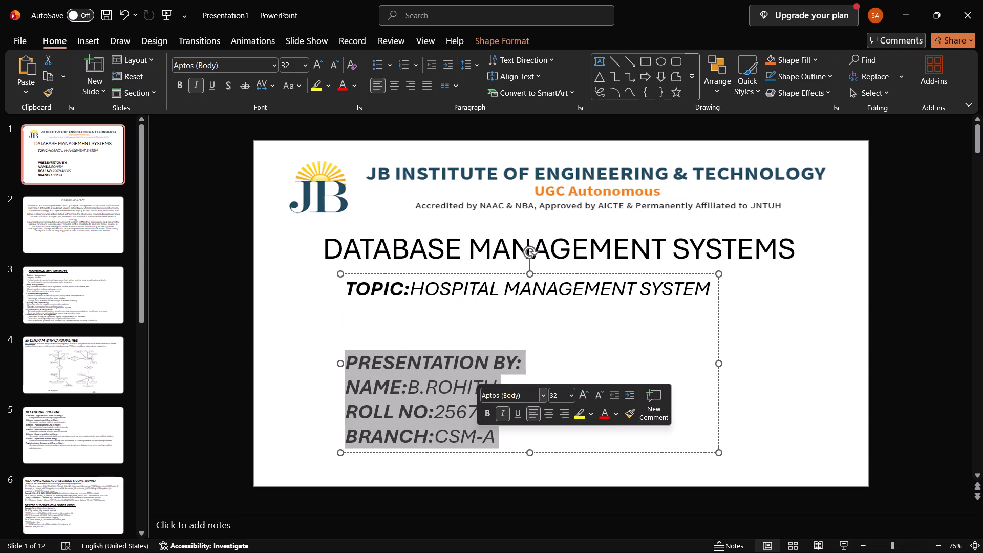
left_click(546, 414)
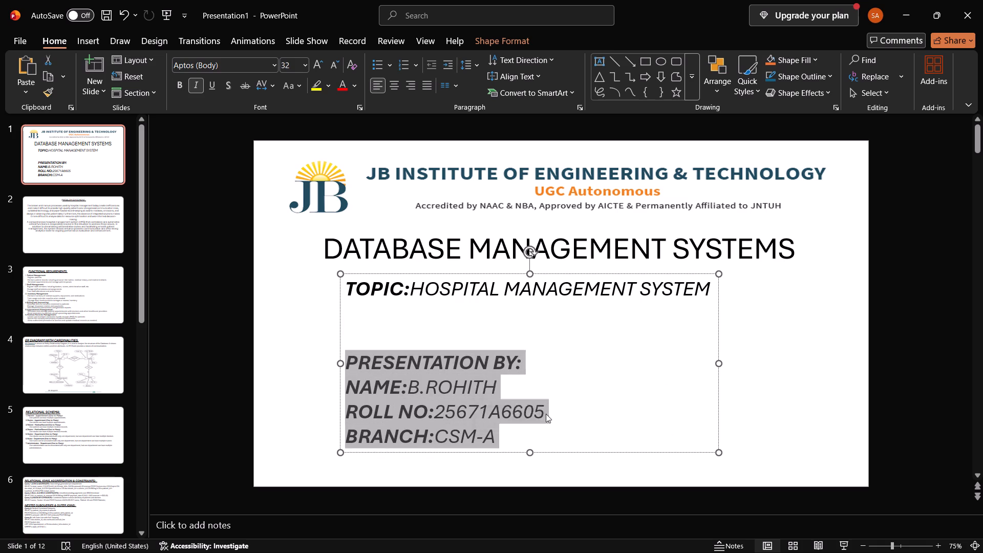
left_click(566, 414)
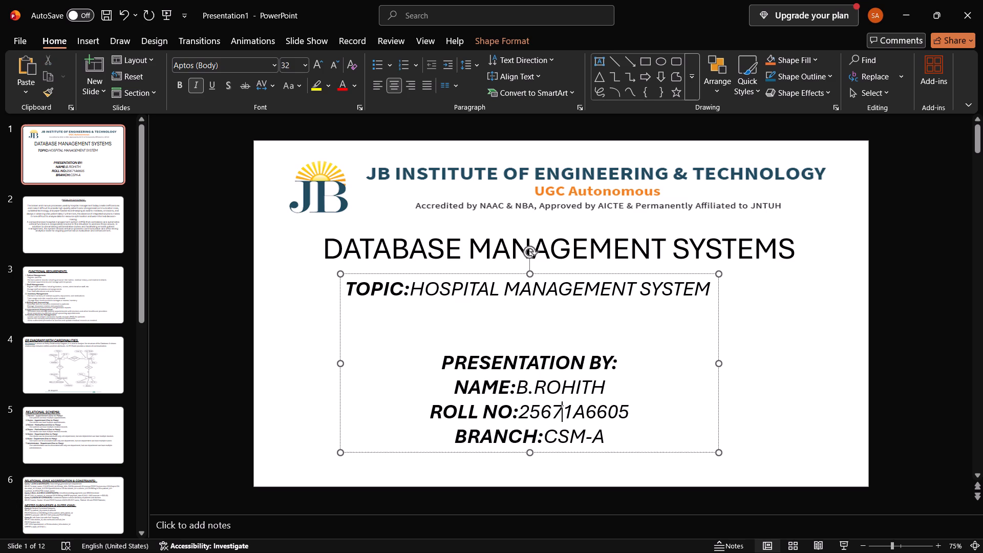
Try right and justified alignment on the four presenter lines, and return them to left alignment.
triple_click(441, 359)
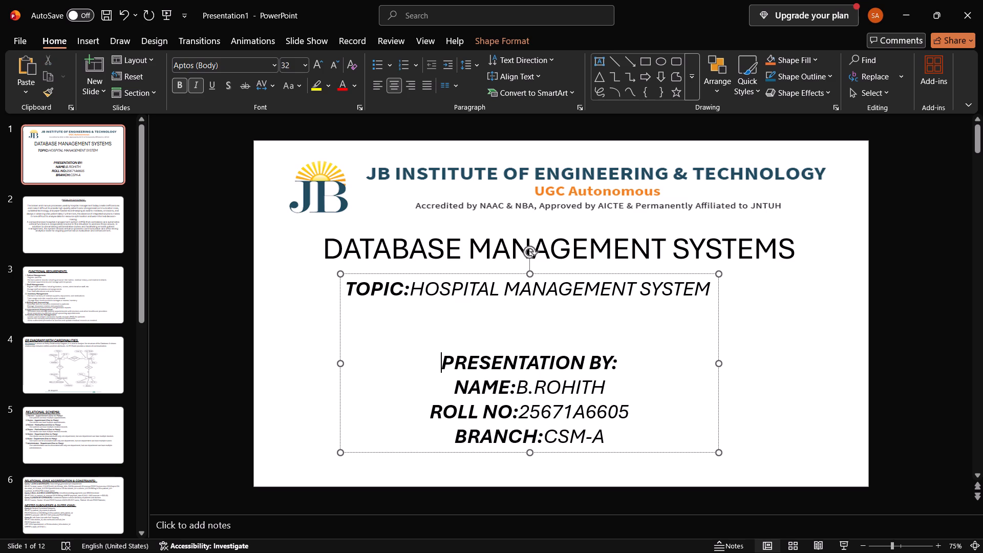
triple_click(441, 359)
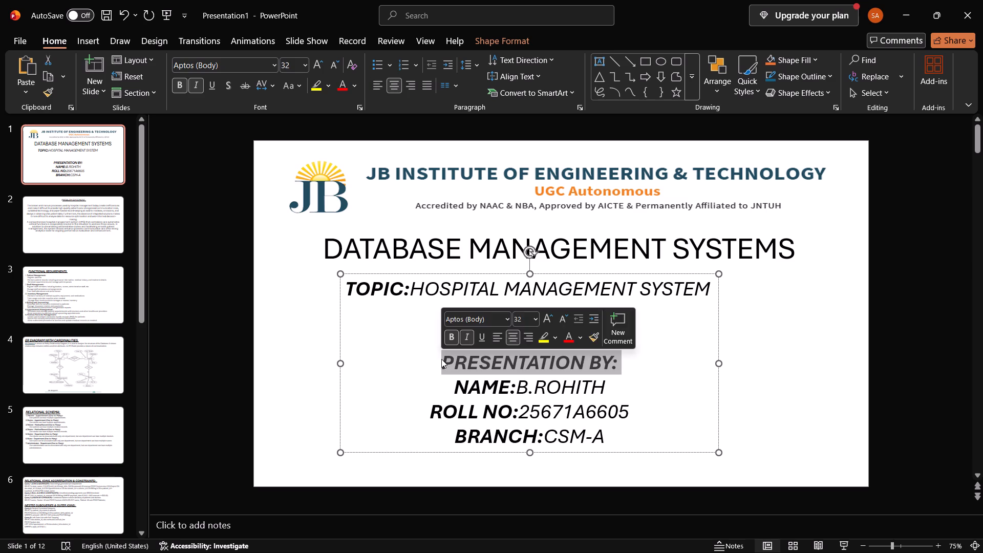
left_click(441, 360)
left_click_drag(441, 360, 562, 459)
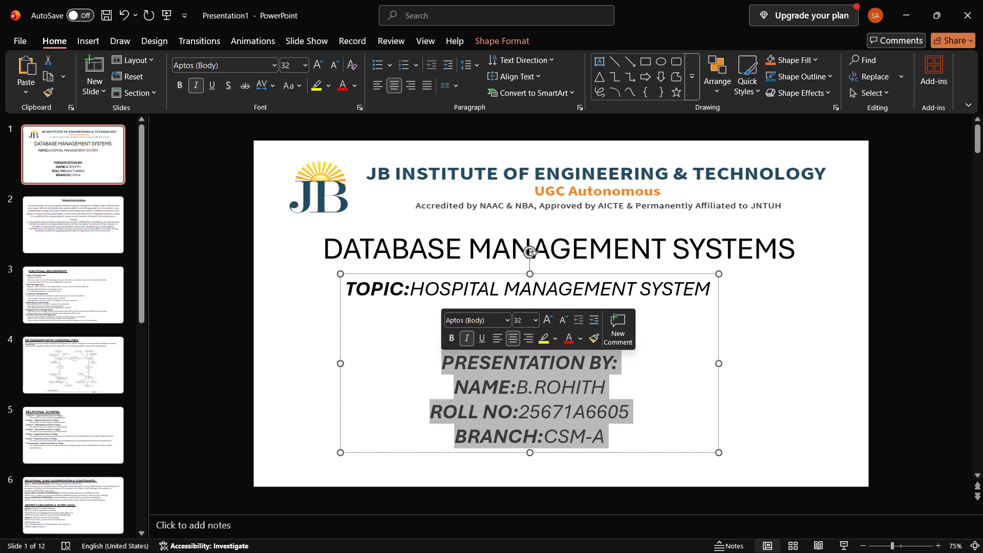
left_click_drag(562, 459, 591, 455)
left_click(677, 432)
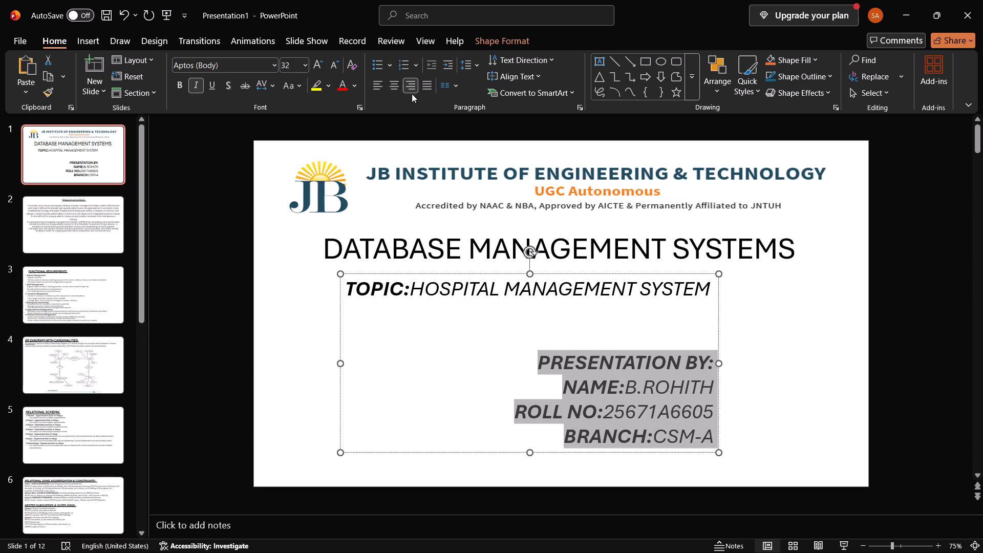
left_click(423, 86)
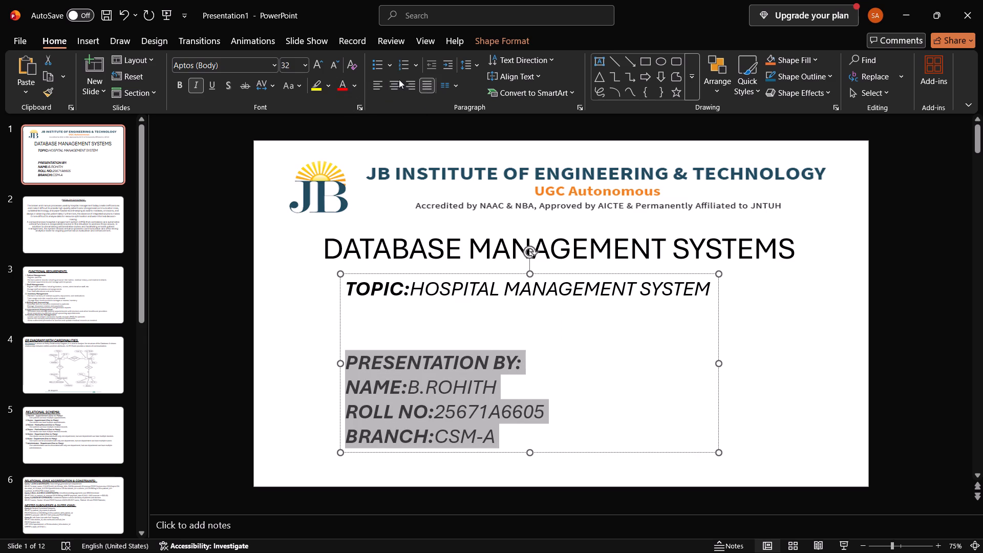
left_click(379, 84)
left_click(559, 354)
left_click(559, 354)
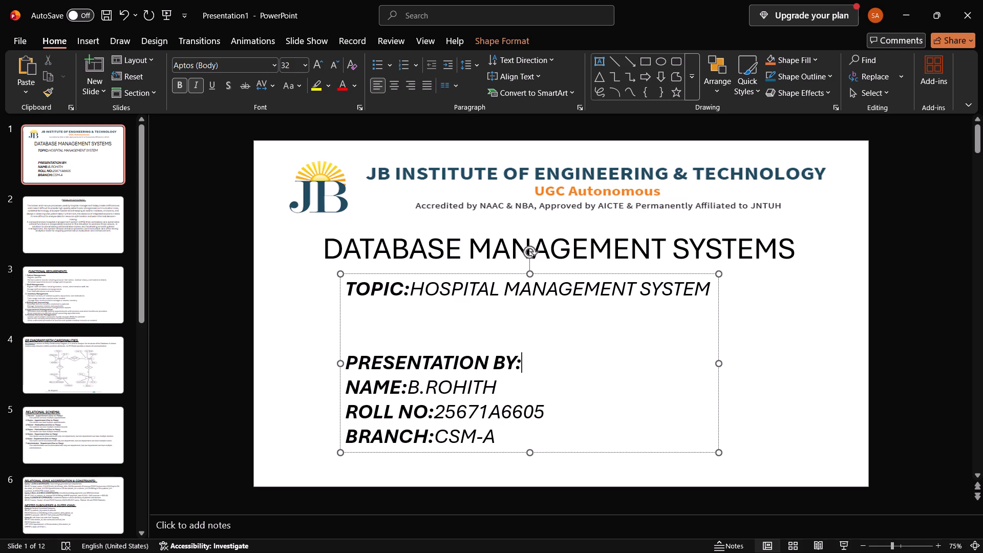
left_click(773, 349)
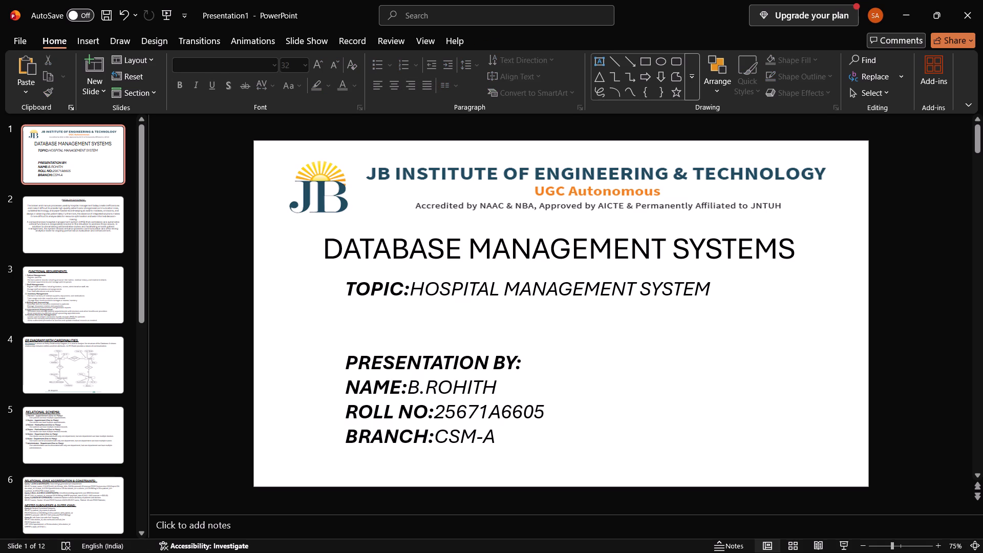
Delete the whole TOPIC:HOSPITAL MANAGEMENT SYSTEM text from above the presenter details, keeping the lines below it.
left_click(715, 281)
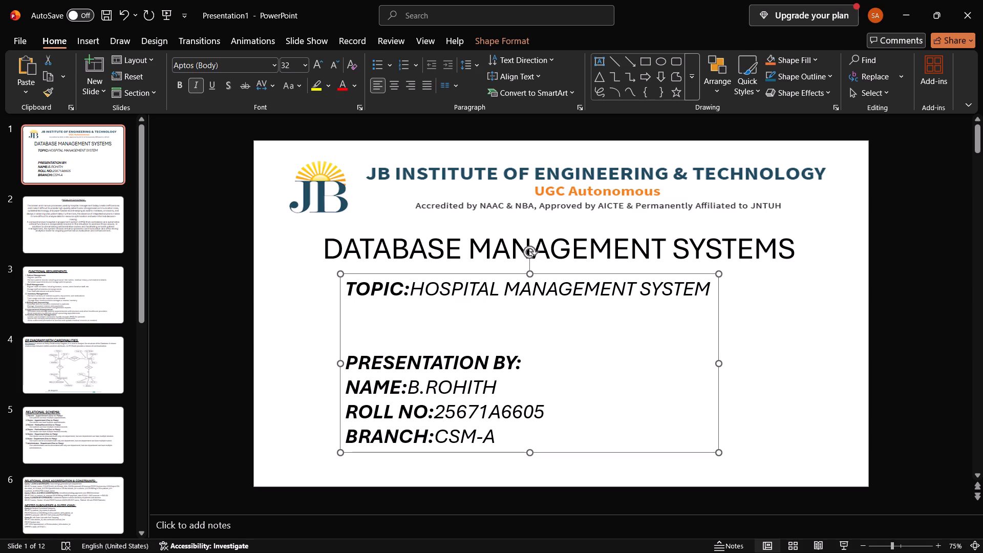
left_click(715, 281)
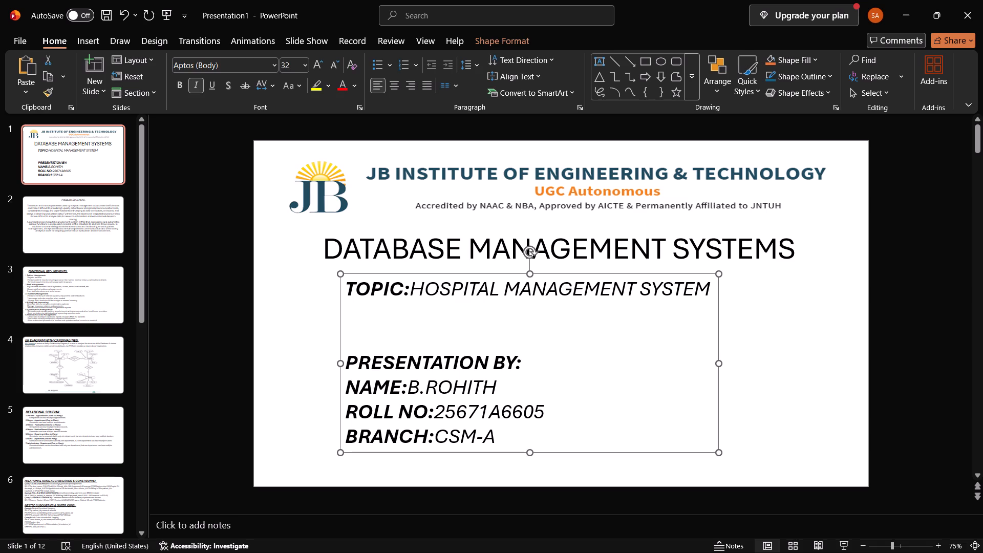
double_click(716, 282)
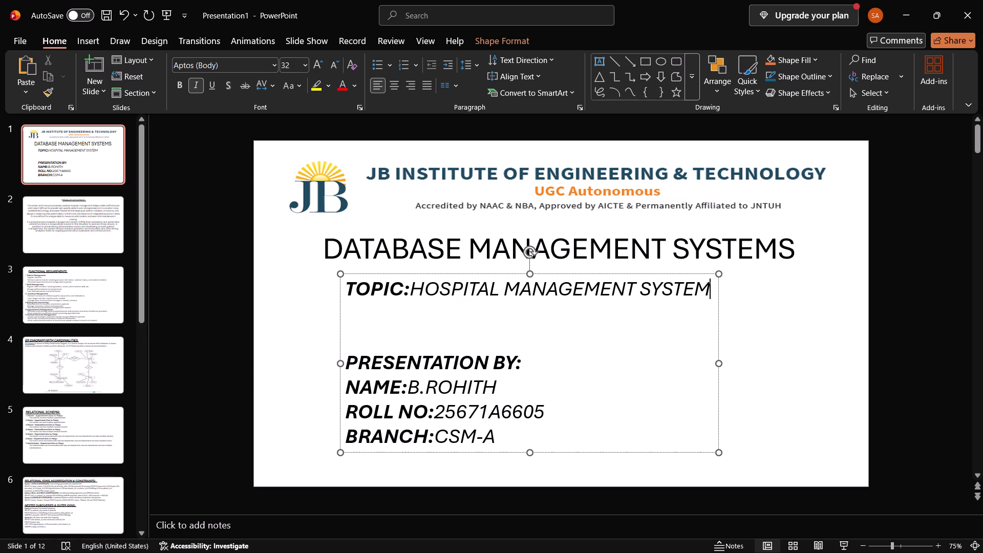
key("BackSpace")
key("BackSpace")
key("BackSpace")
key("BackSpace")
key("BackSpace")
key("BackSpace")
key("BackSpace")
key("BackSpace")
key("BackSpace")
key("BackSpace")
key("BackSpace")
key("BackSpace")
key("BackSpace")
key("BackSpace")
key("BackSpace")
key("BackSpace")
key("BackSpace")
key("BackSpace")
key("BackSpace")
key("BackSpace")
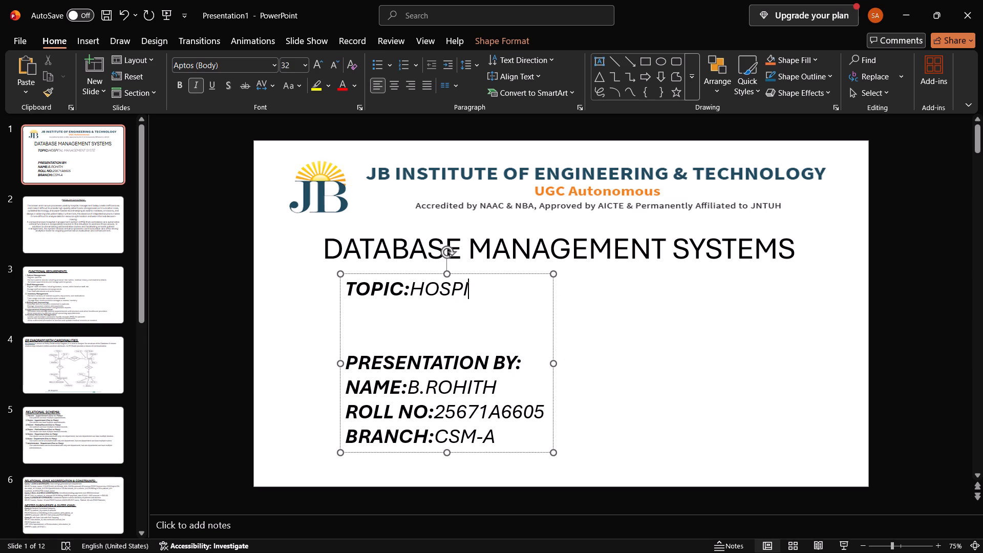
key("BackSpace")
key("BackSpace")
key("BackSpace")
key("BackSpace")
key("BackSpace")
key("BackSpace")
key("BackSpace")
key("BackSpace")
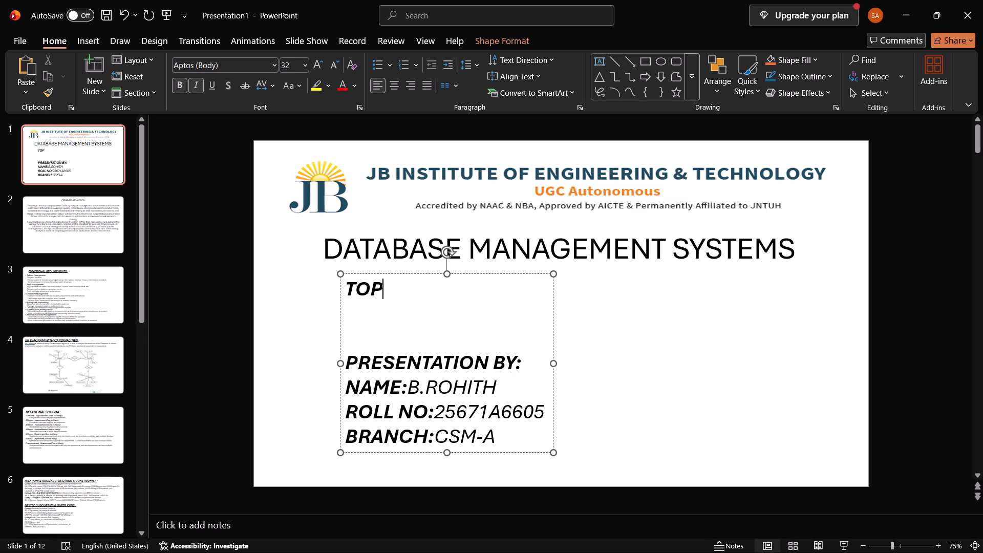
key("BackSpace")
key("BackSpace")
key("BackSpace")
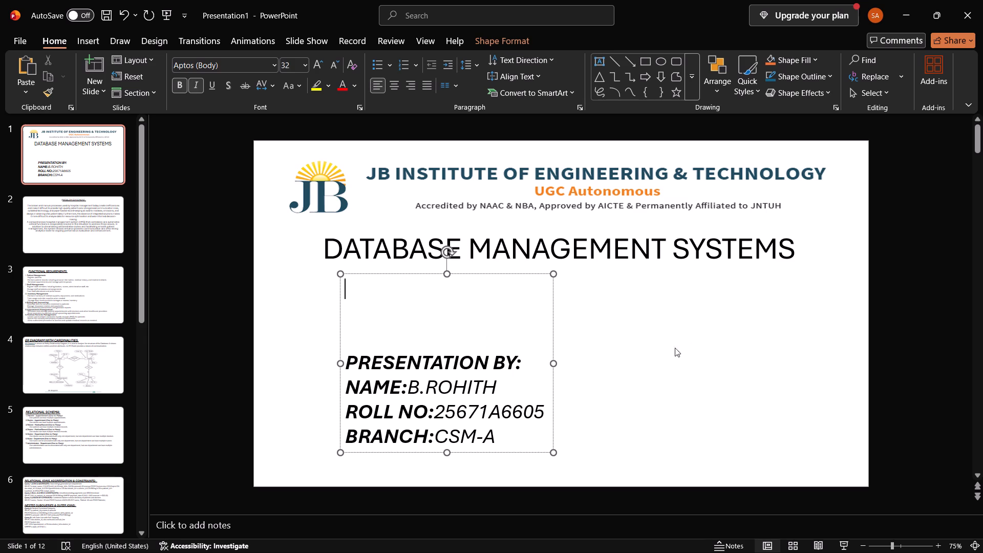
left_click_drag(657, 348, 581, 338)
left_click_drag(581, 338, 552, 339)
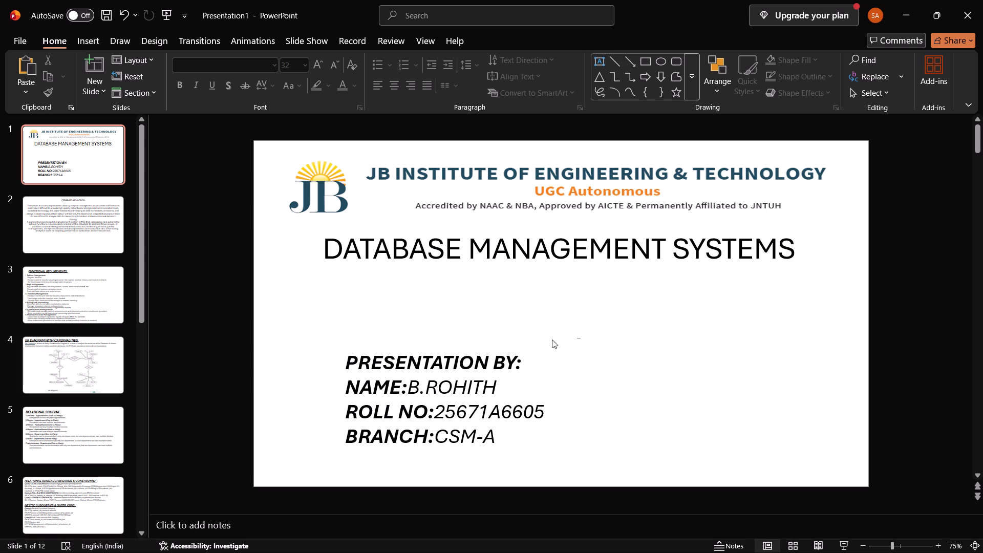
Move the presenter details text box to the slide's lower-right corner, keeping all four lines from PRESENTATION BY: to BRANCH: within the slide.
left_click_drag(552, 339, 588, 326)
left_click(588, 326)
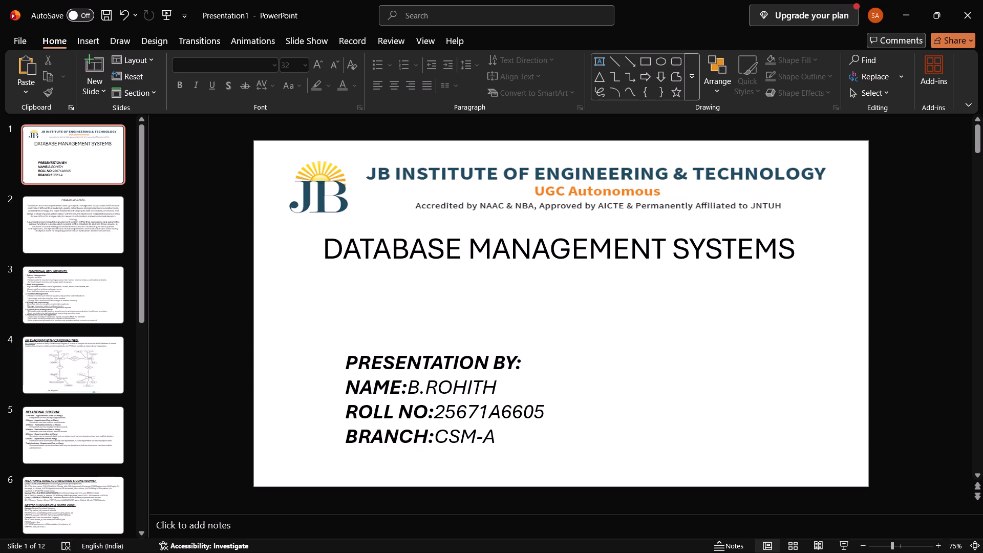
left_click(451, 379)
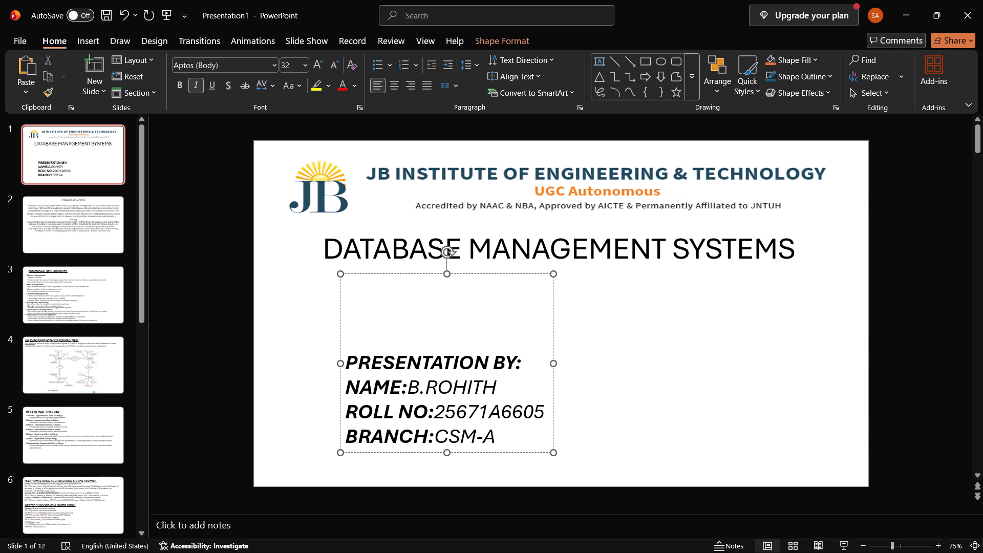
left_click_drag(457, 272, 710, 321)
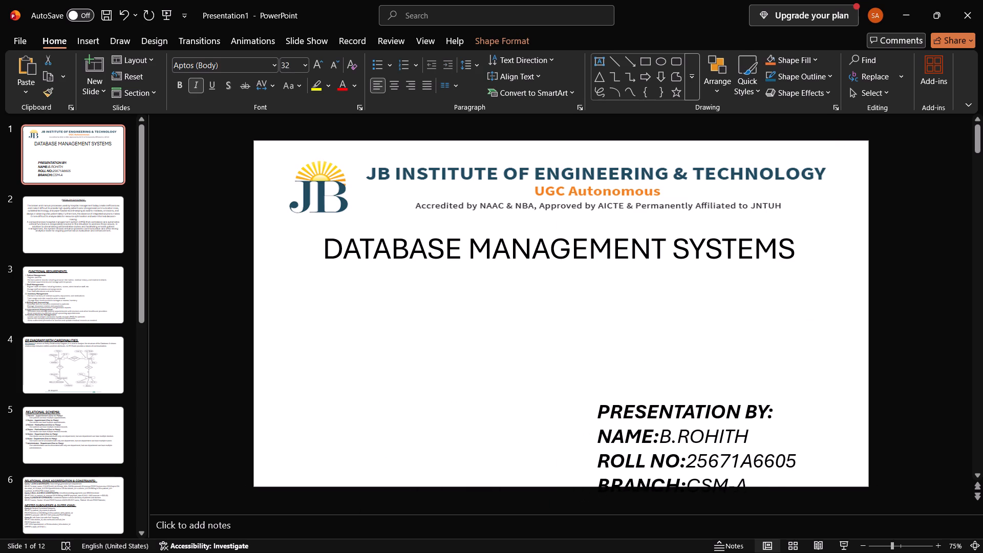
left_click_drag(710, 321, 788, 281)
left_click_drag(788, 281, 773, 283)
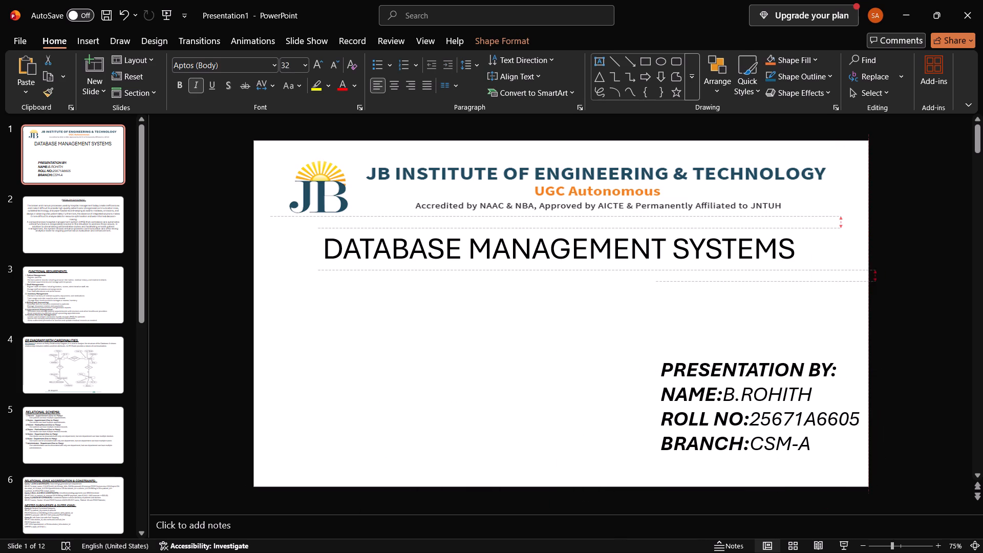
left_click_drag(773, 283, 767, 286)
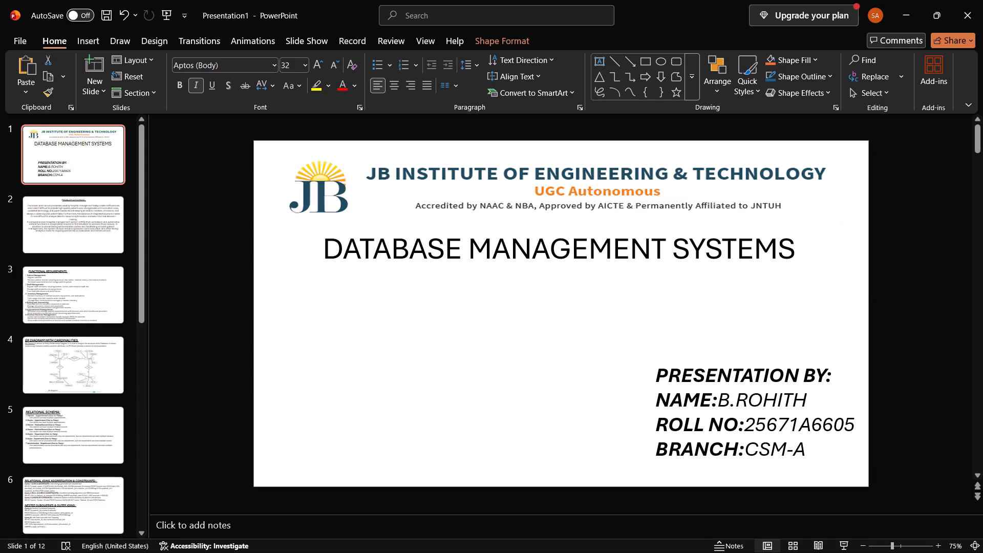
left_click_drag(767, 286, 767, 289)
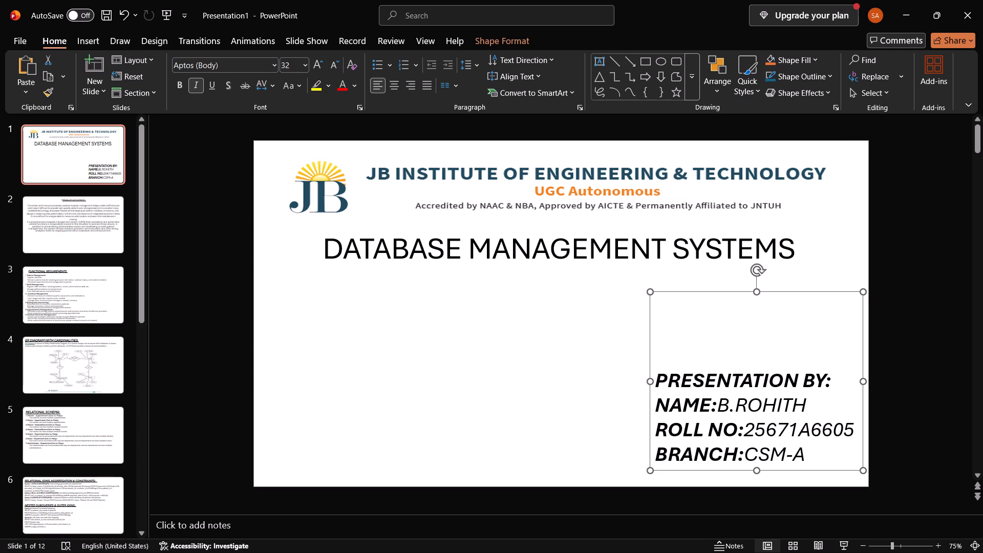
Underline the words PRESENTATION and BY in the heading of the presenter details.
double_click(660, 377)
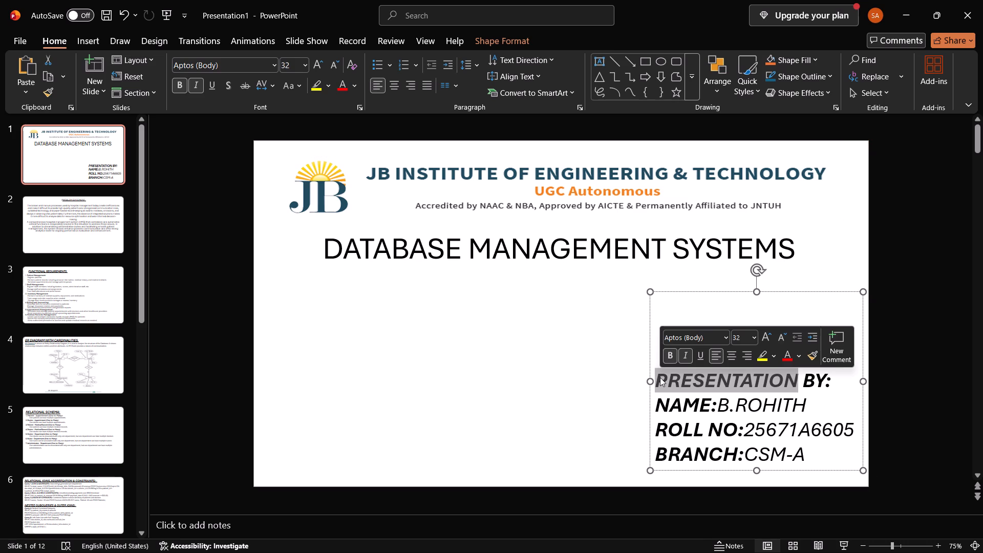
left_click(695, 356)
double_click(808, 381)
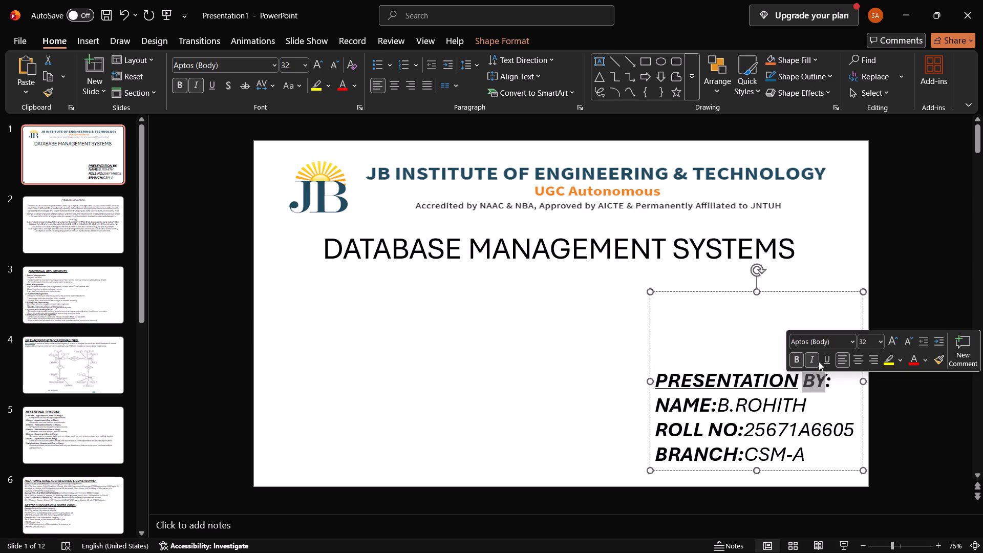
left_click(827, 359)
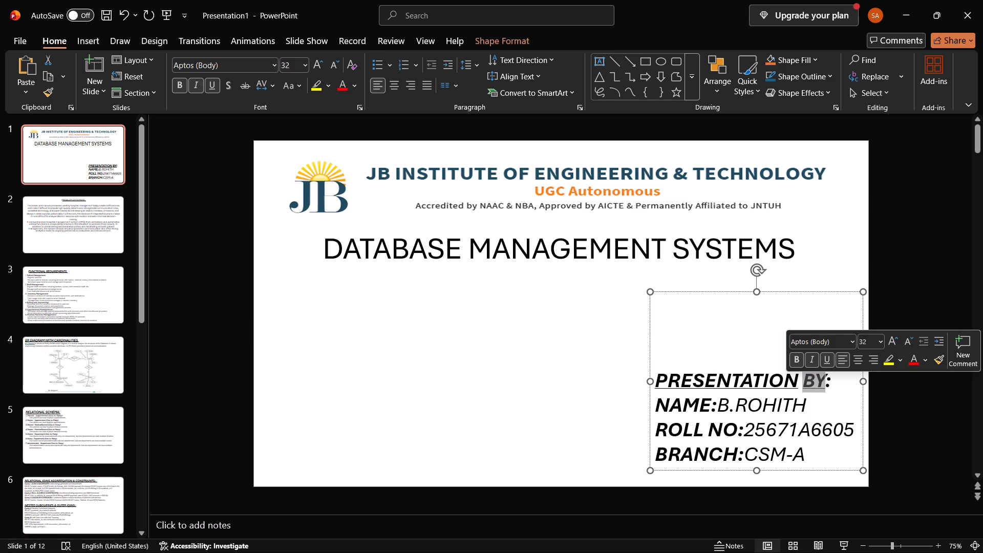
left_click(756, 338)
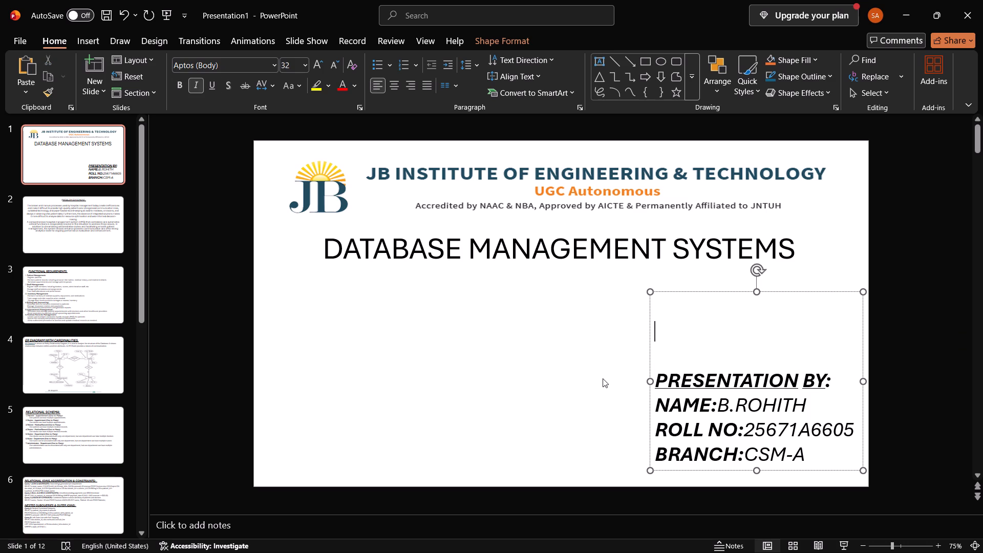
Enter TOPIC:HOSPITAL MANAGEMENT SYSTEM in bold in a separate text box below the DATABASE MANAGEMENT SYSTEMS title.
triple_click(405, 293)
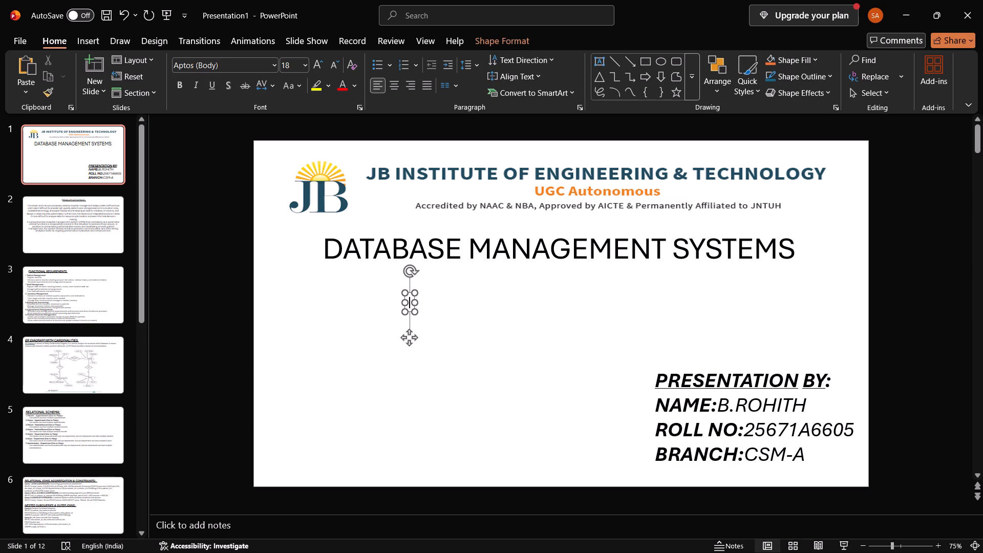
left_click(178, 86)
type("TOPI")
key("c")
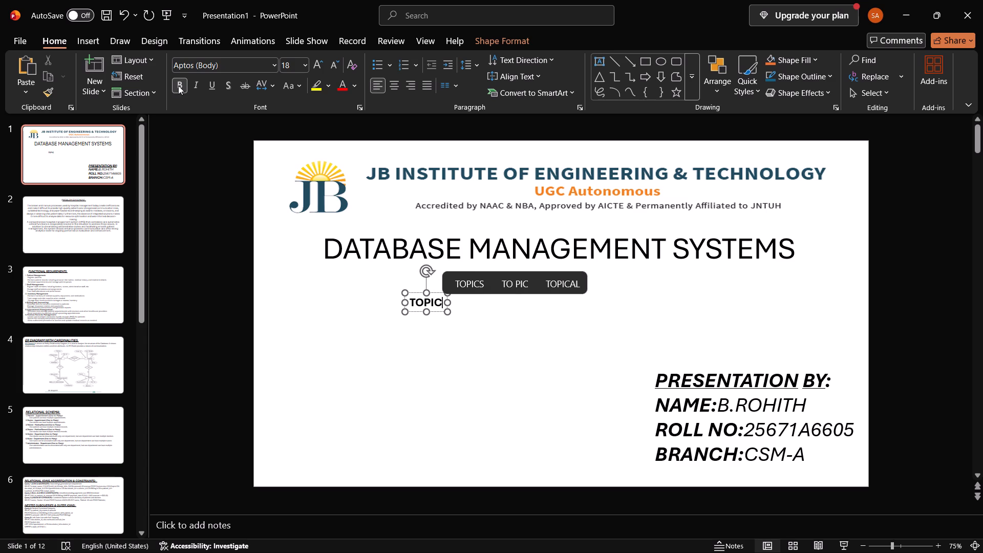
key("shift+colon")
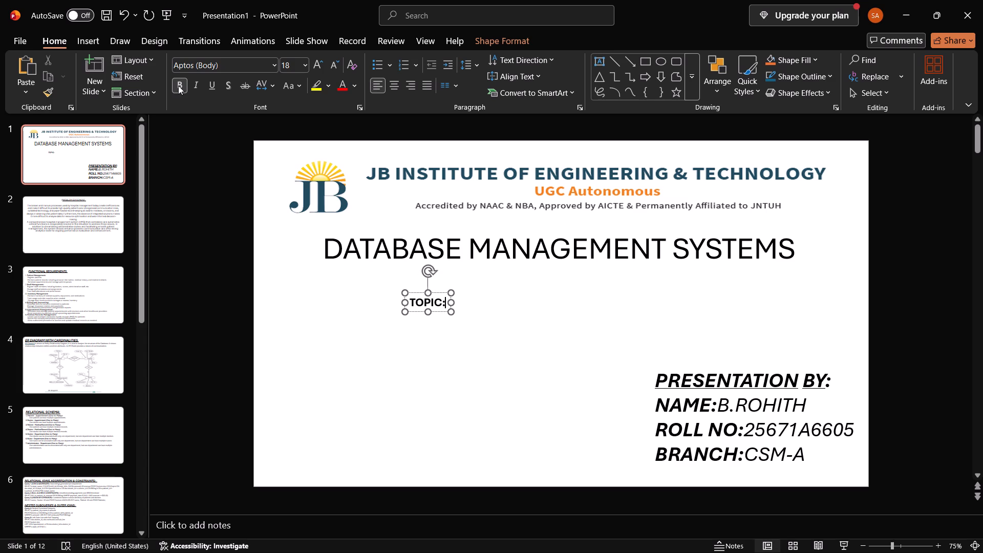
type("HOSPITAL")
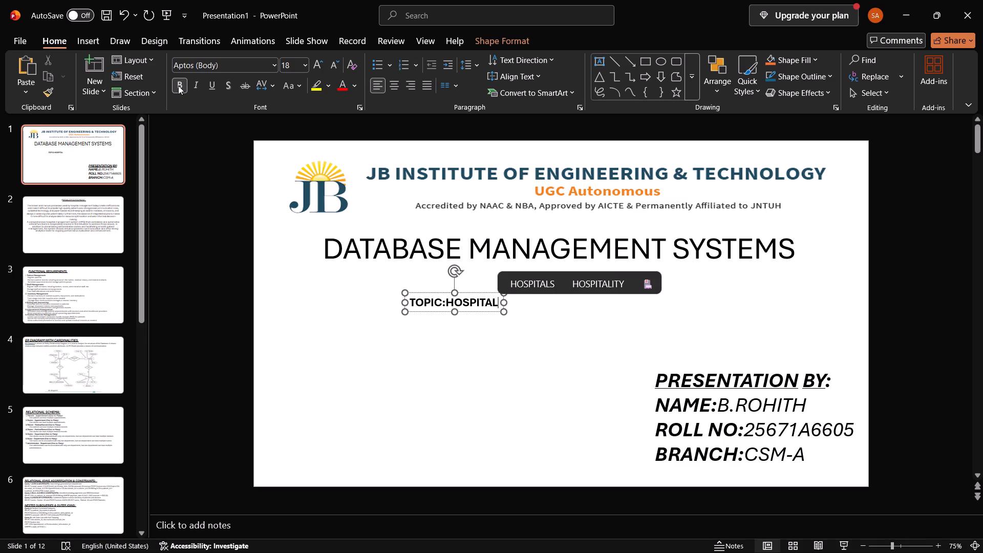
key("space")
type("MAN")
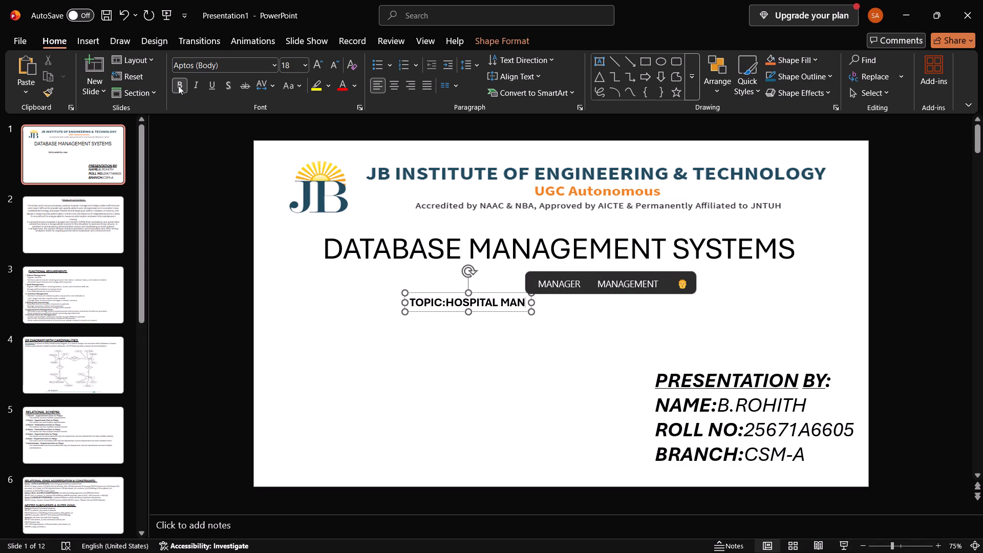
type("AGE")
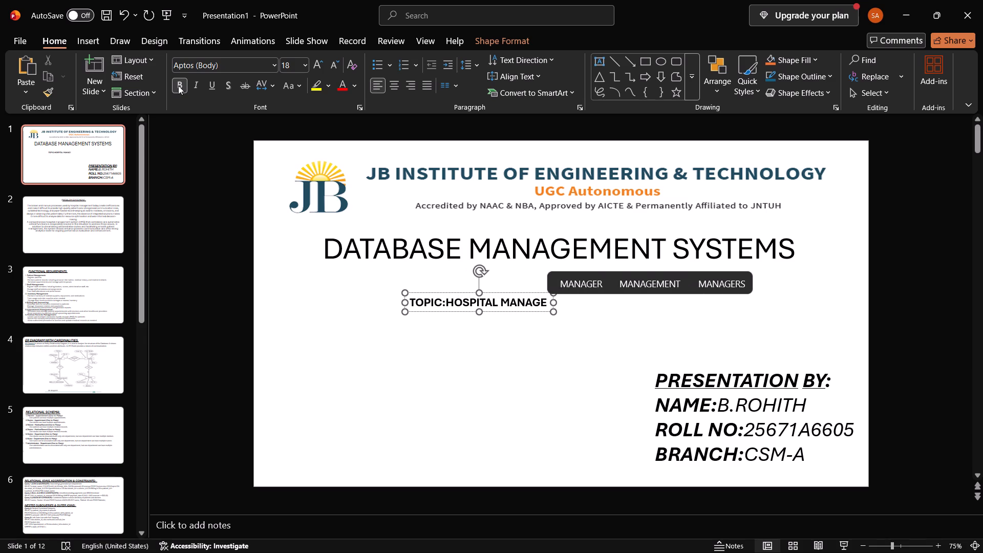
type("MENT")
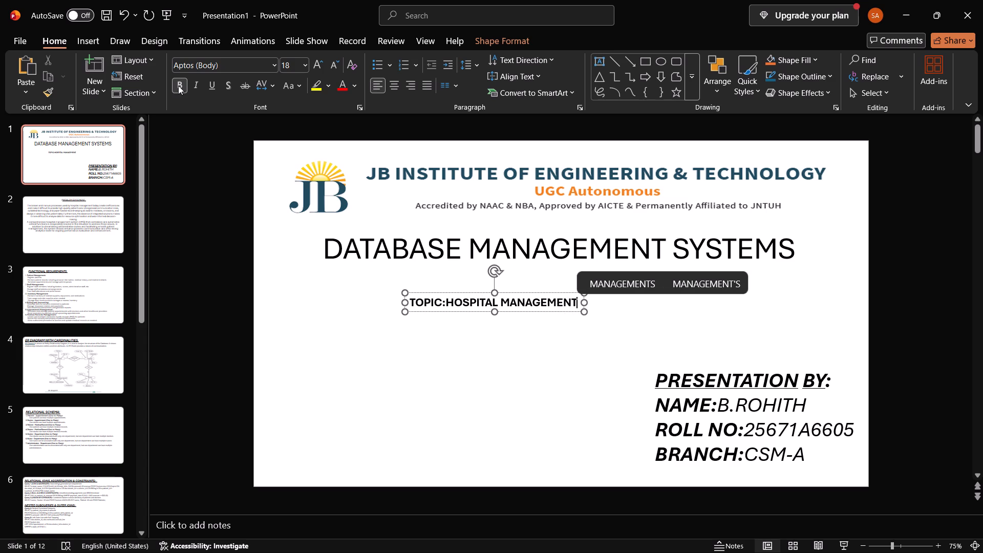
key("space")
type("SY")
type("STEM")
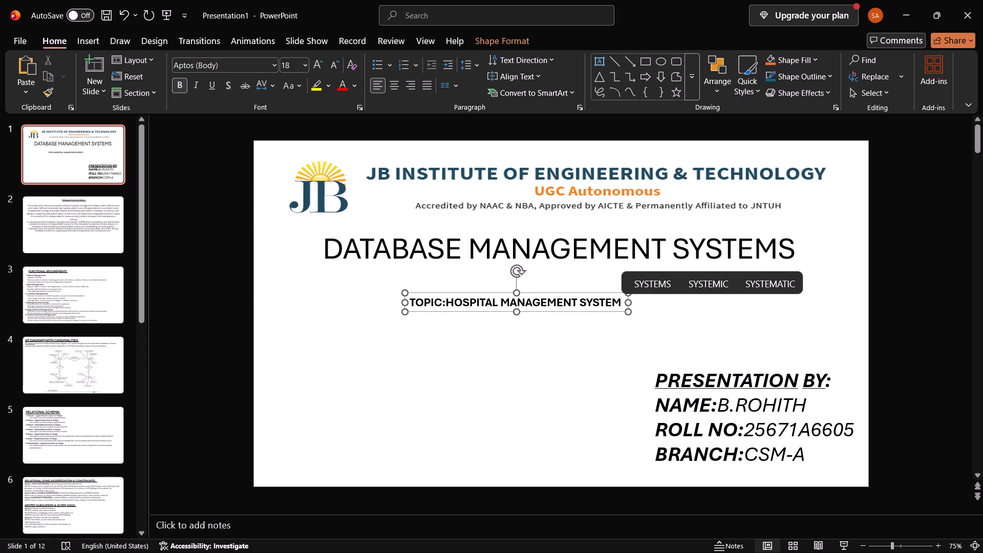
Format the whole TOPIC:HOSPITAL MANAGEMENT SYSTEM line as size 32, italic and underlined.
double_click(412, 301)
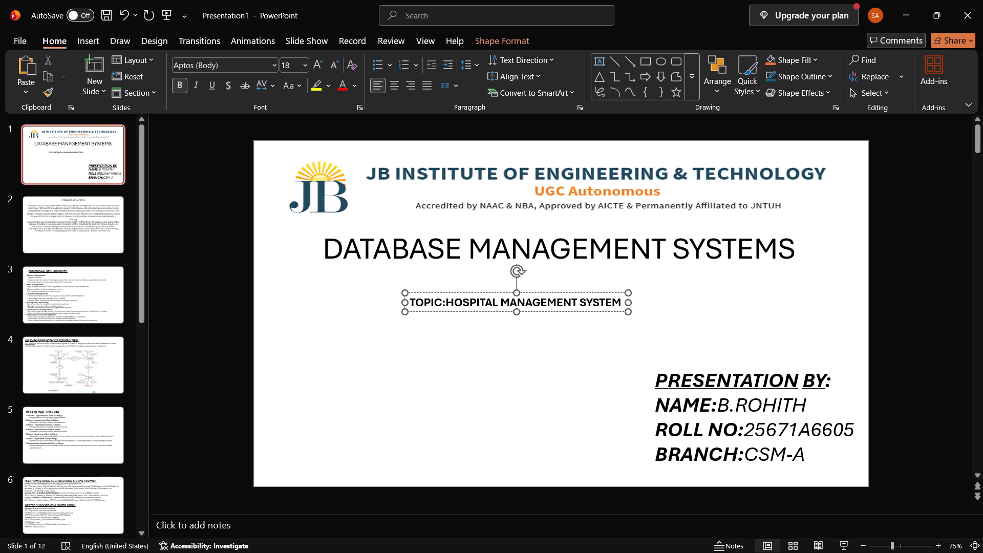
triple_click(412, 301)
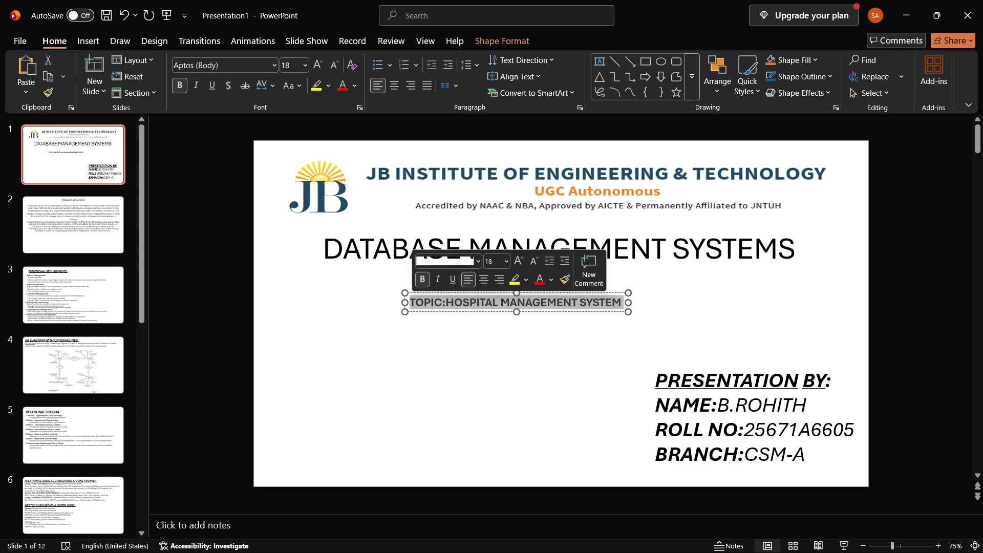
left_click(507, 263)
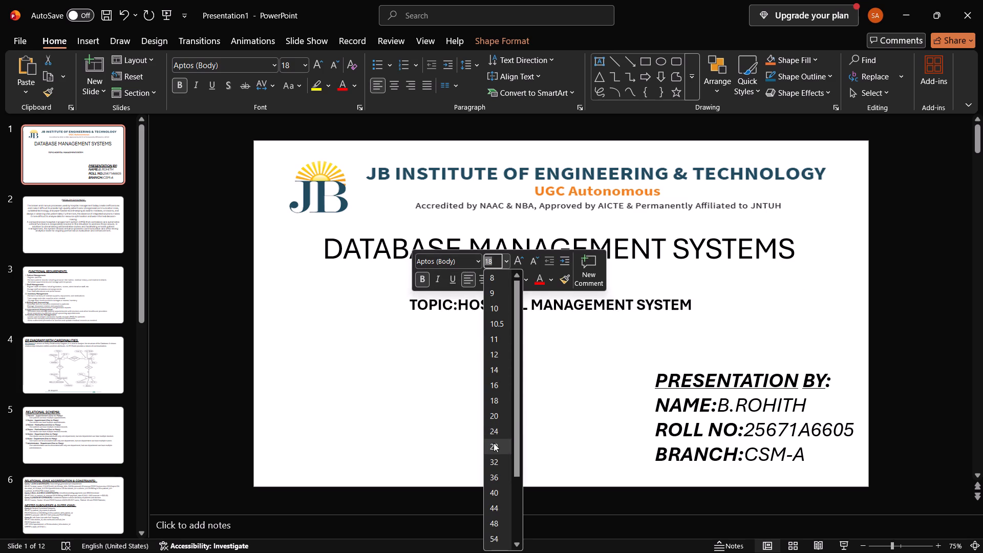
left_click(496, 469)
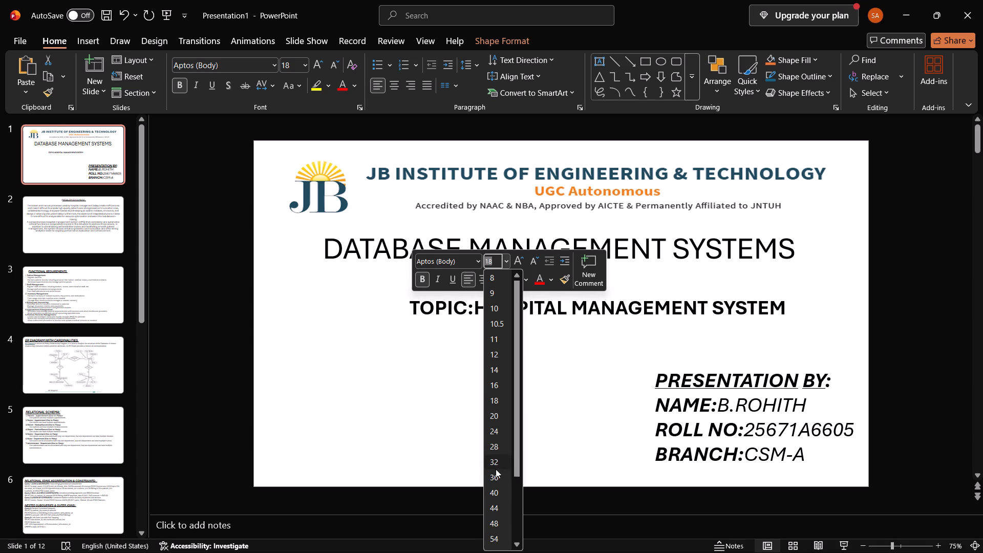
left_click(436, 280)
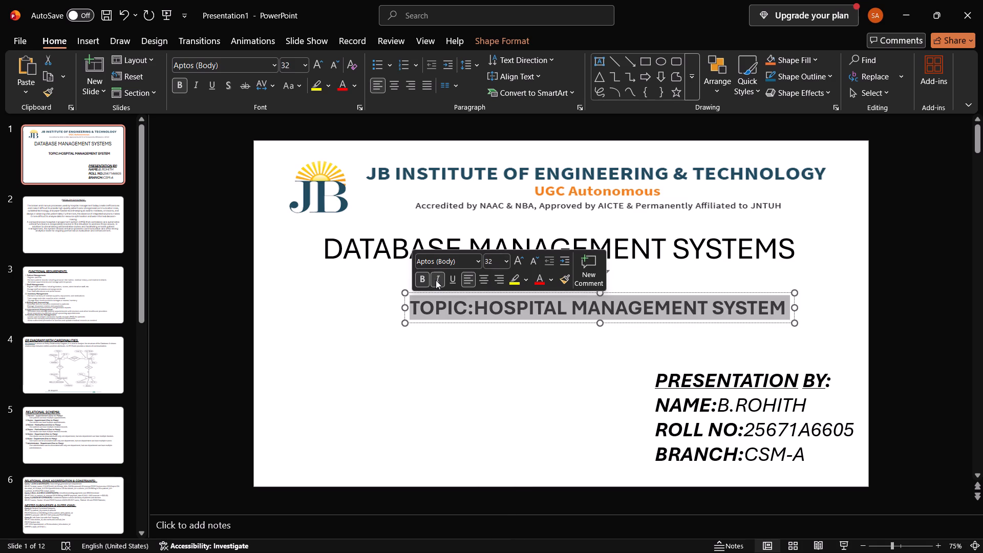
left_click(471, 309)
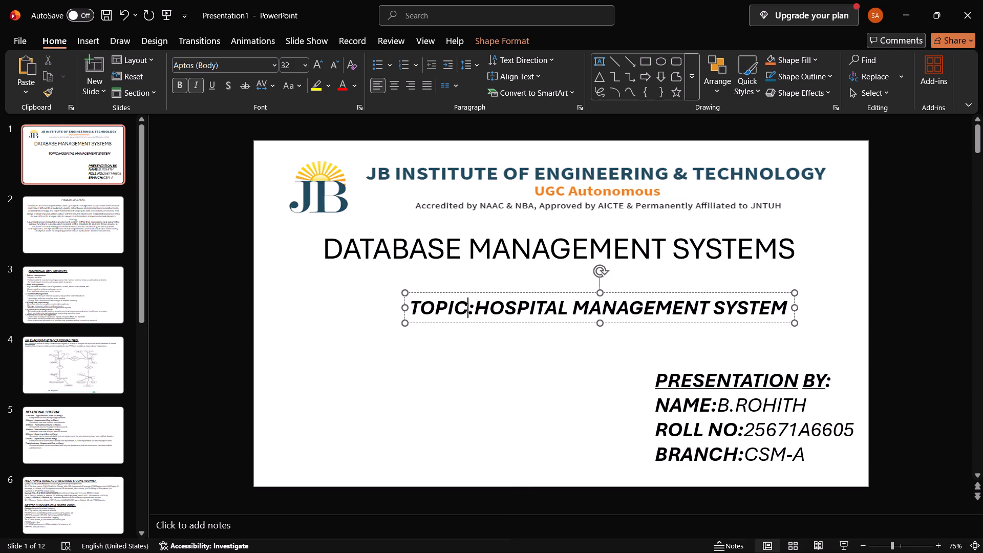
double_click(415, 308)
left_click(415, 308)
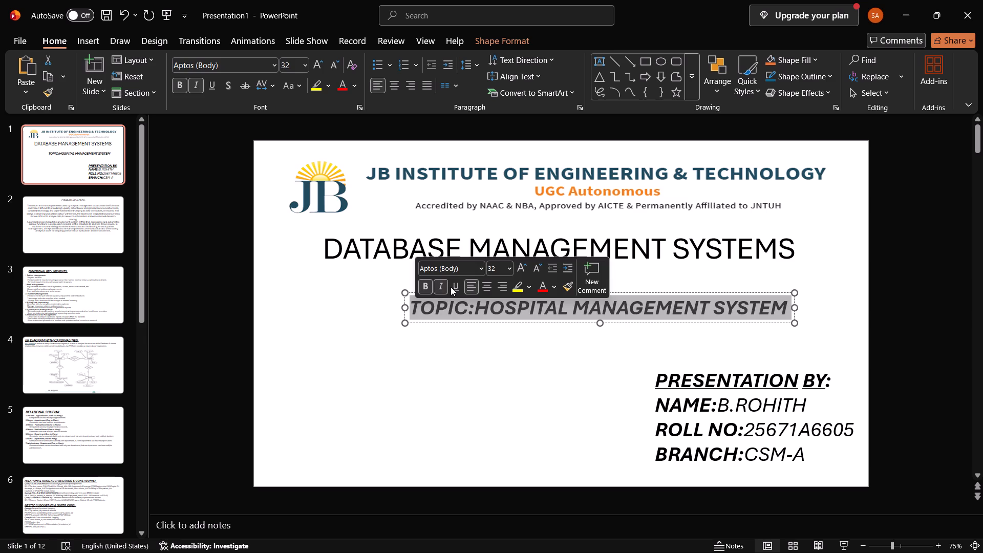
left_click(452, 285)
Move the topic text box slightly up and left so it sits closer beneath the DATABASE MANAGEMENT SYSTEMS title.
left_click_drag(460, 358, 568, 300)
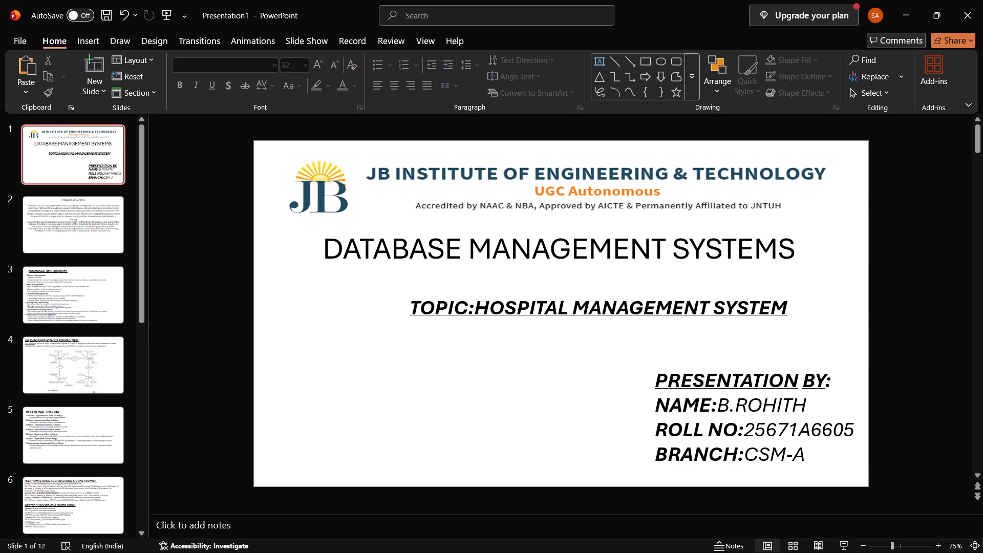
left_click_drag(568, 307, 544, 296)
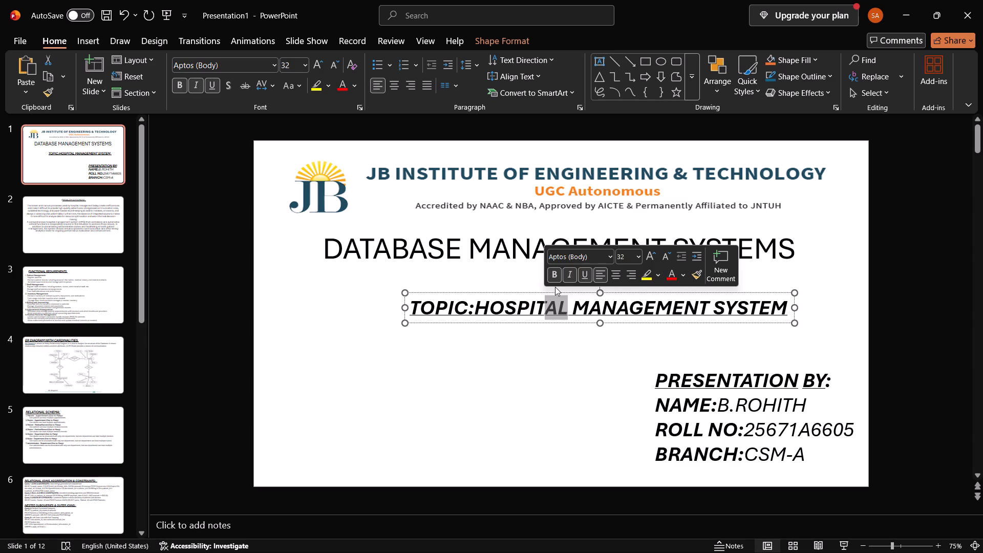
left_click(555, 287)
left_click(561, 292)
left_click_drag(561, 292, 535, 284)
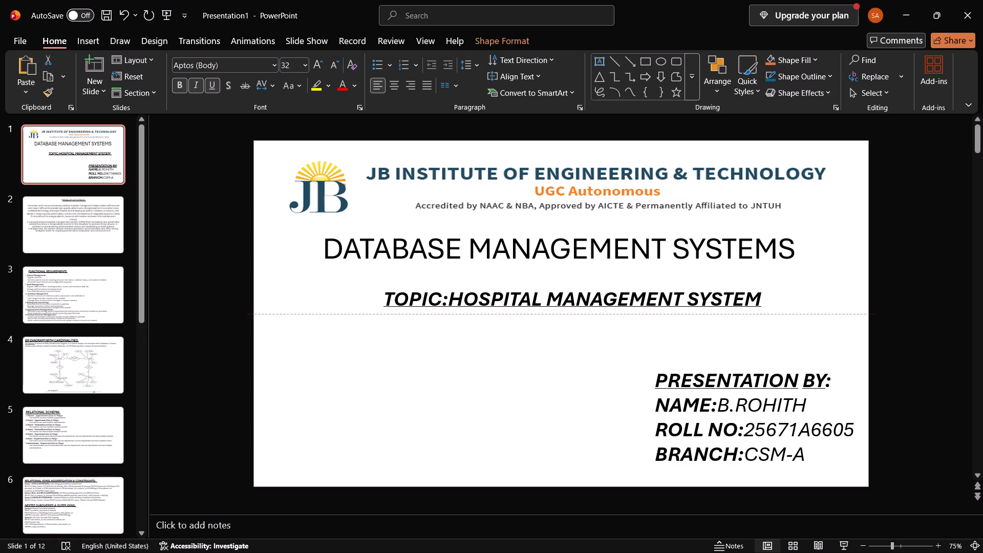
left_click_drag(535, 284, 535, 280)
left_click(494, 329)
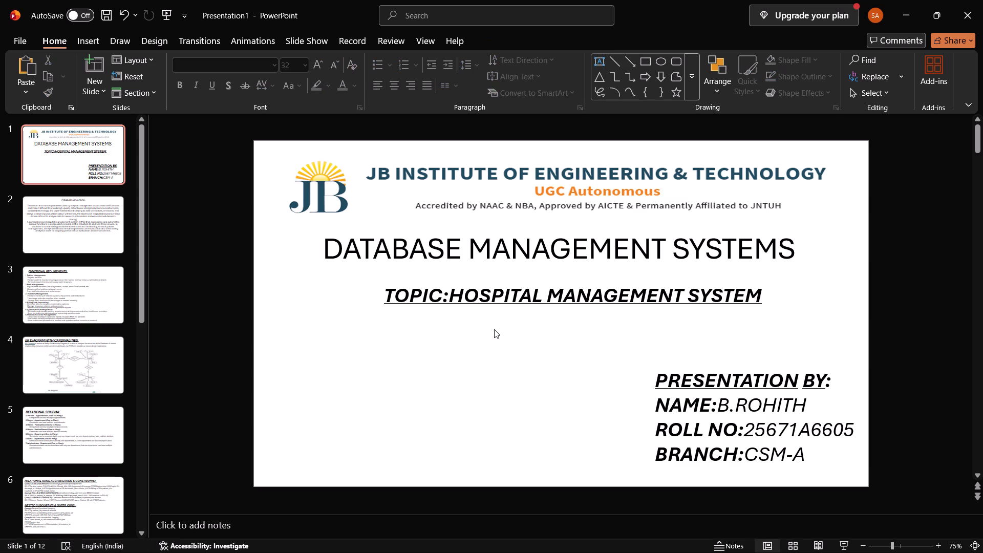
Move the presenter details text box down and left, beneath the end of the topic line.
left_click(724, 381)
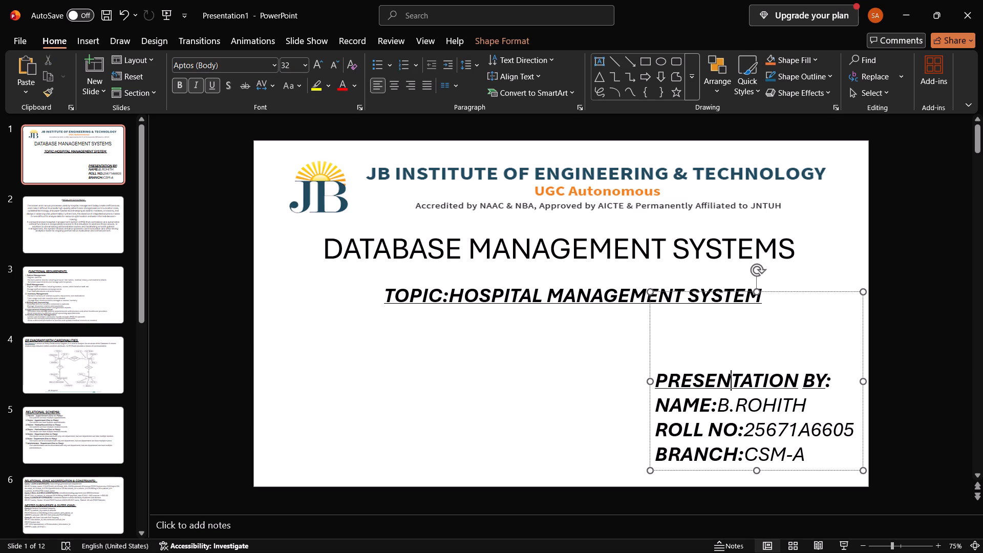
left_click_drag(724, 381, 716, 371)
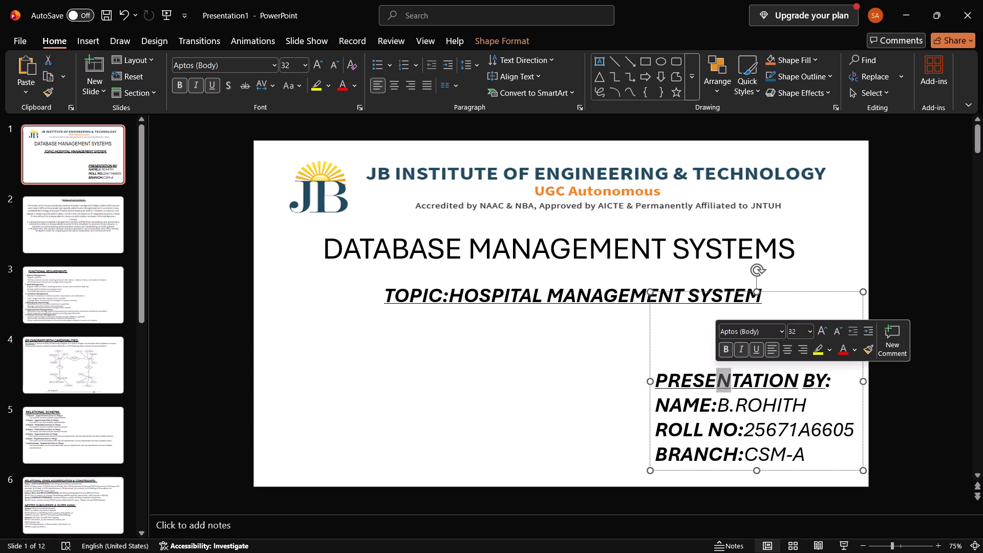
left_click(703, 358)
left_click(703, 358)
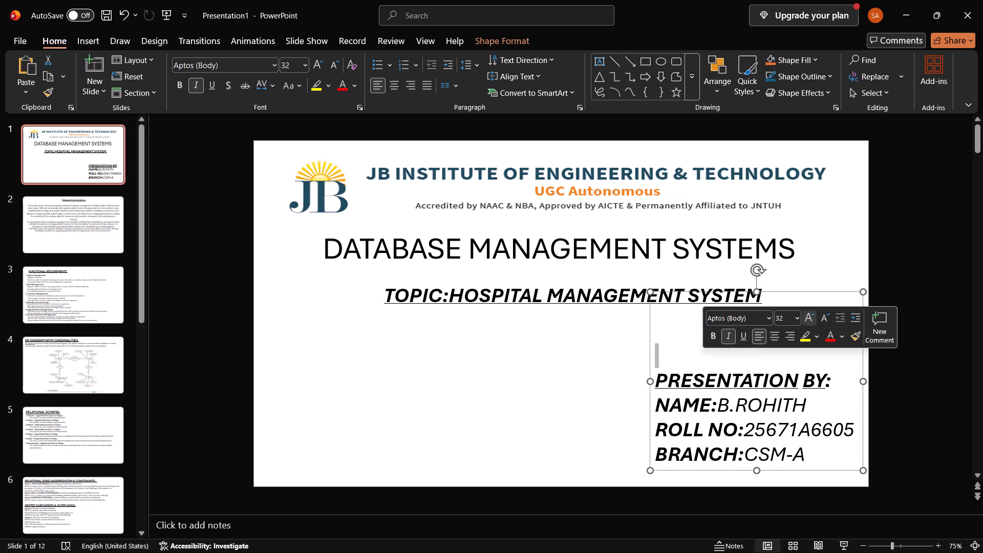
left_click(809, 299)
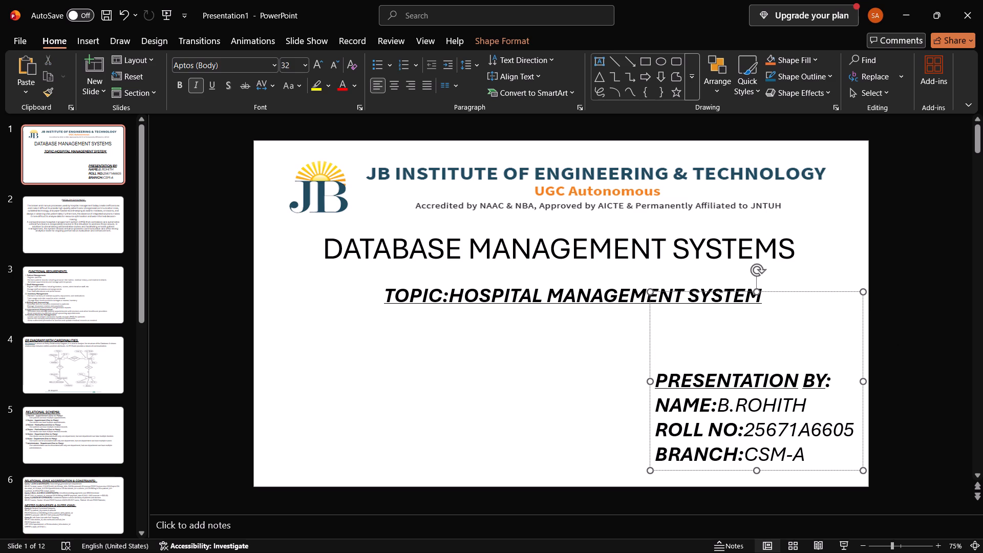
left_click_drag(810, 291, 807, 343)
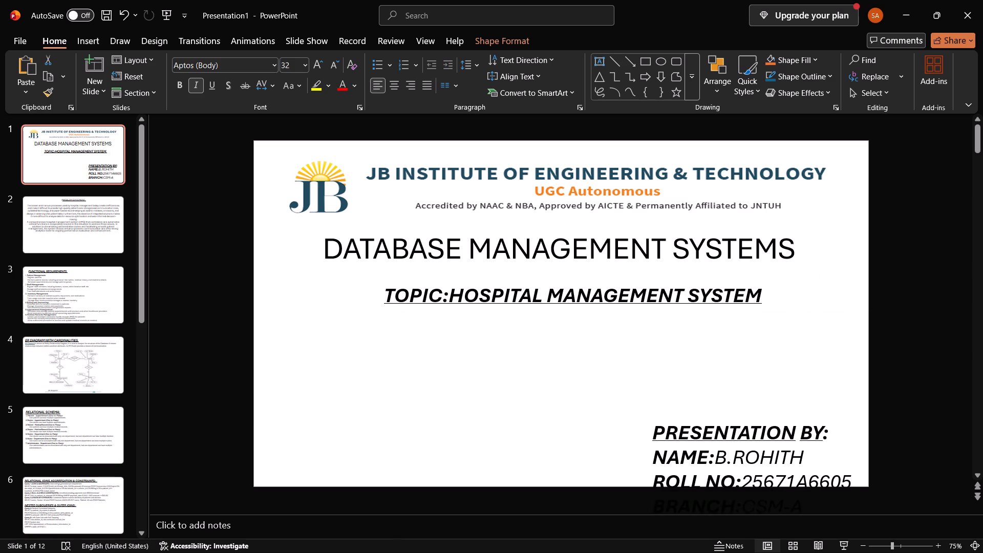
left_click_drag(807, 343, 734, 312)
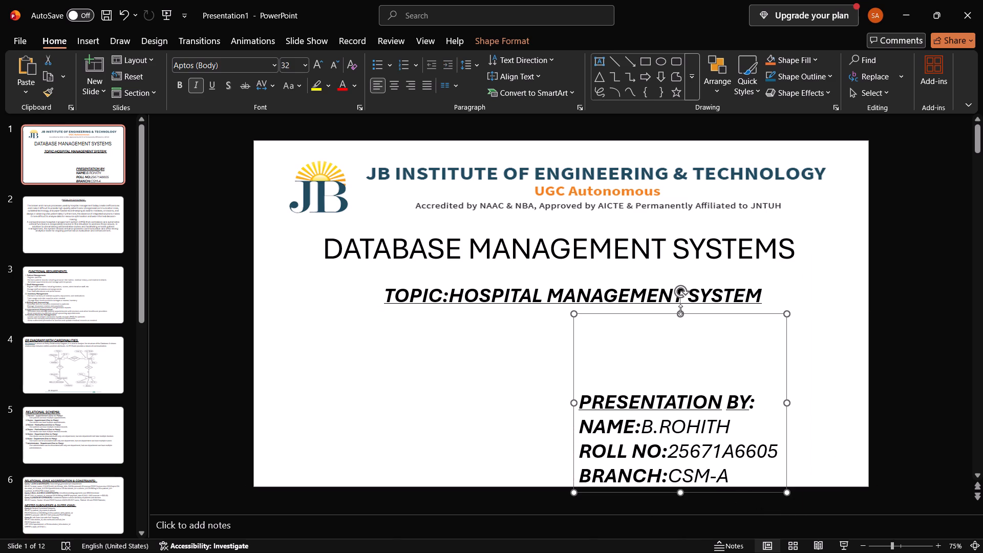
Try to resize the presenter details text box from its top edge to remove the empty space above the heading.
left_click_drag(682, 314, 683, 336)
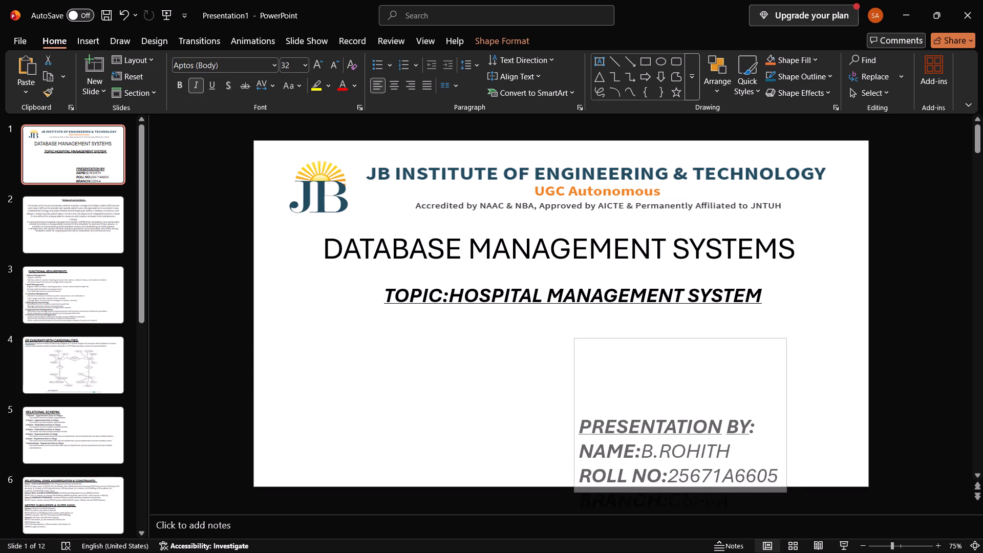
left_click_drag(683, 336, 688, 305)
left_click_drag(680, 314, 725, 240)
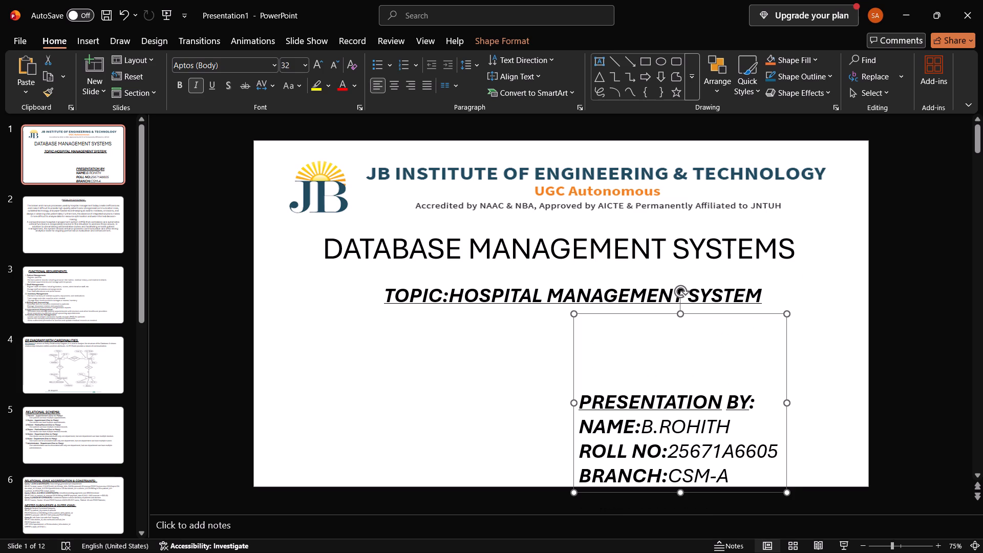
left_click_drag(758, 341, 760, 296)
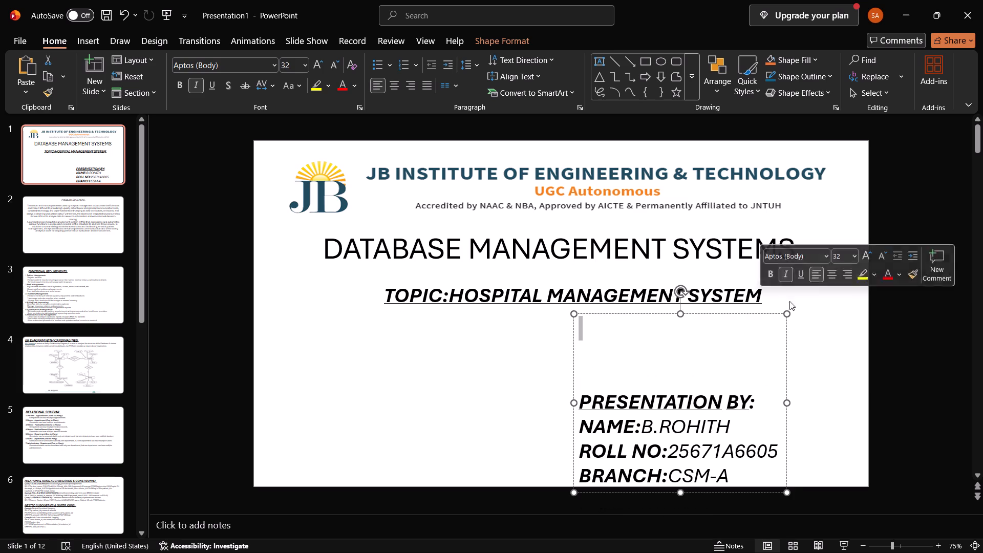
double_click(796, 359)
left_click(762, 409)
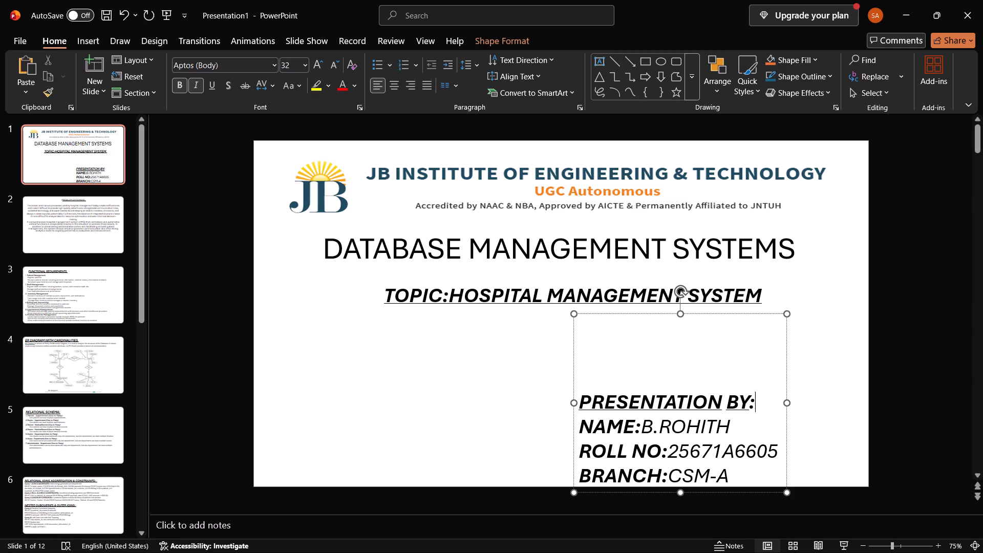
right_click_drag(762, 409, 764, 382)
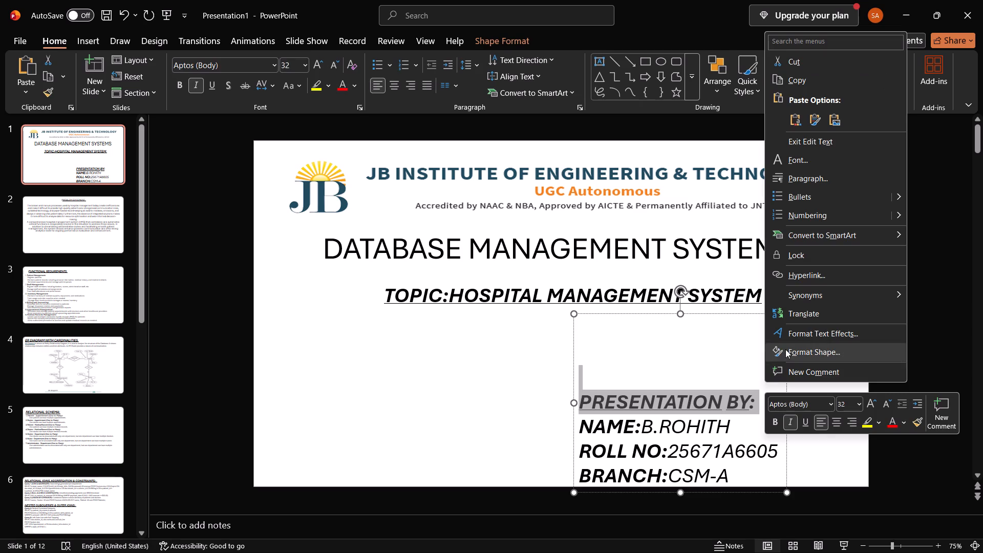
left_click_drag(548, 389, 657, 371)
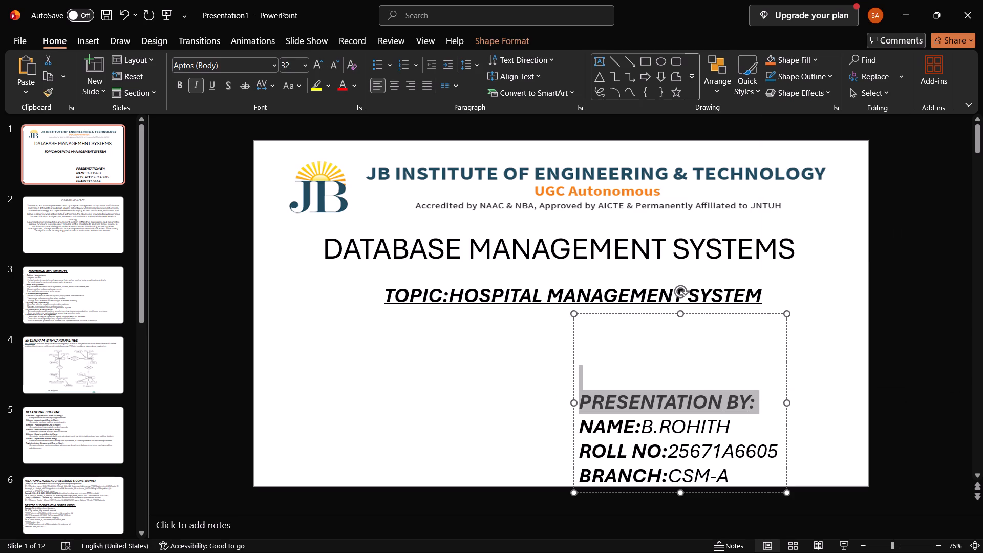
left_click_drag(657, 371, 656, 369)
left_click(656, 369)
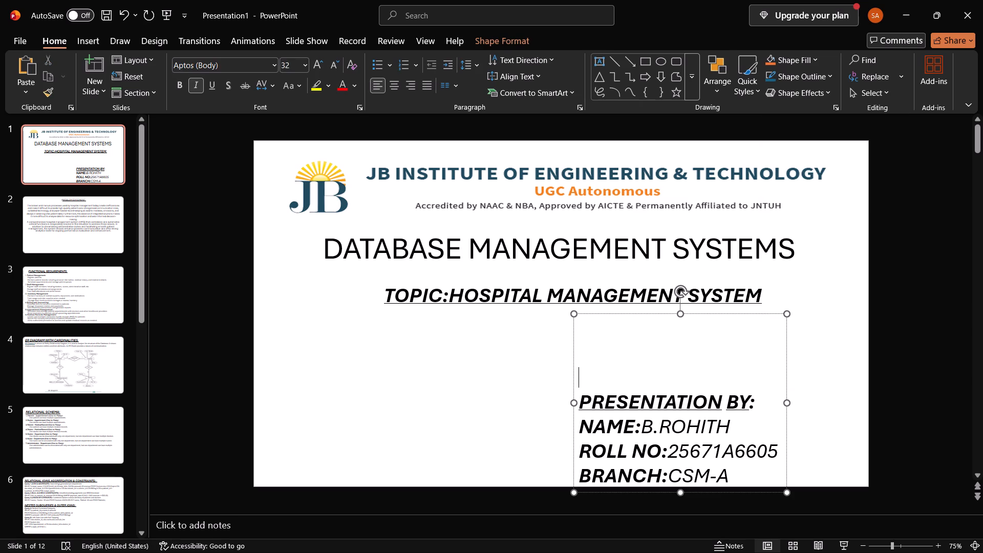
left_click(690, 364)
Move the presenter details text box up and right so all four lines sit clear of the slide's bottom and right edges.
left_click_drag(772, 314, 786, 284)
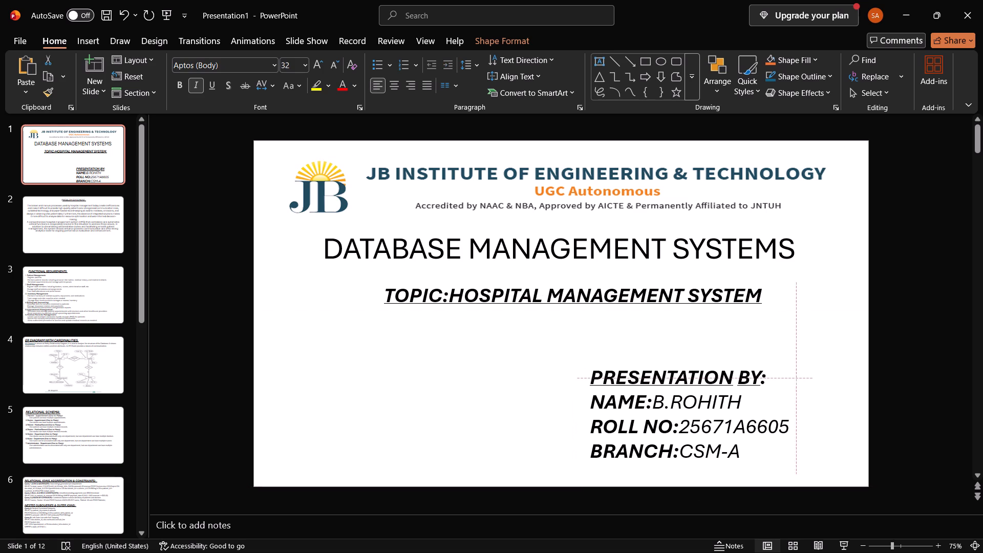
left_click_drag(786, 284, 826, 269)
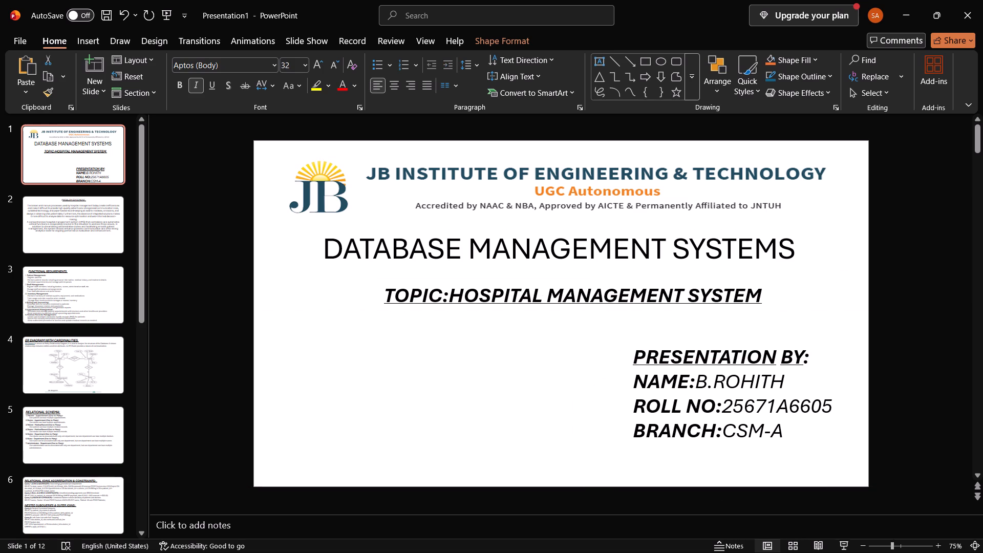
left_click_drag(826, 269, 837, 269)
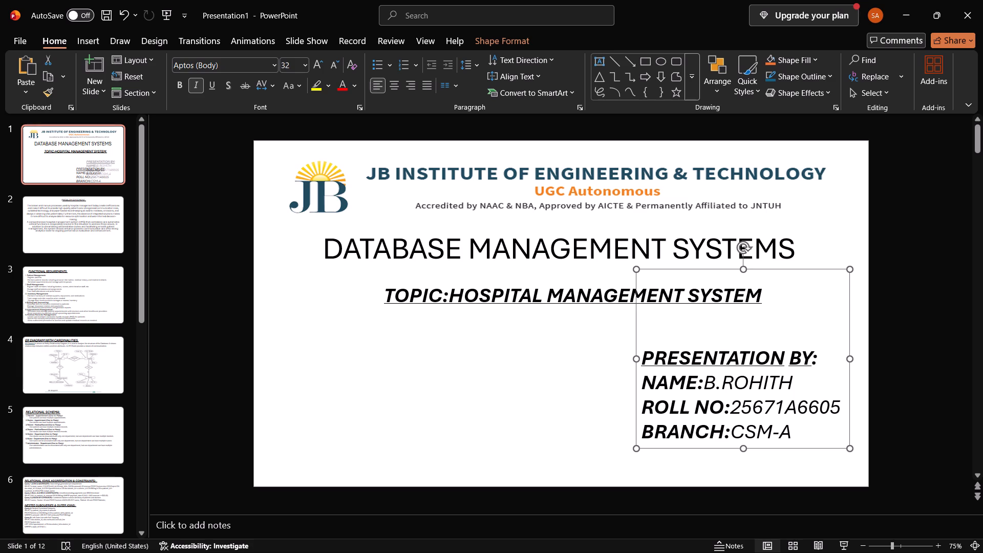
left_click(201, 281)
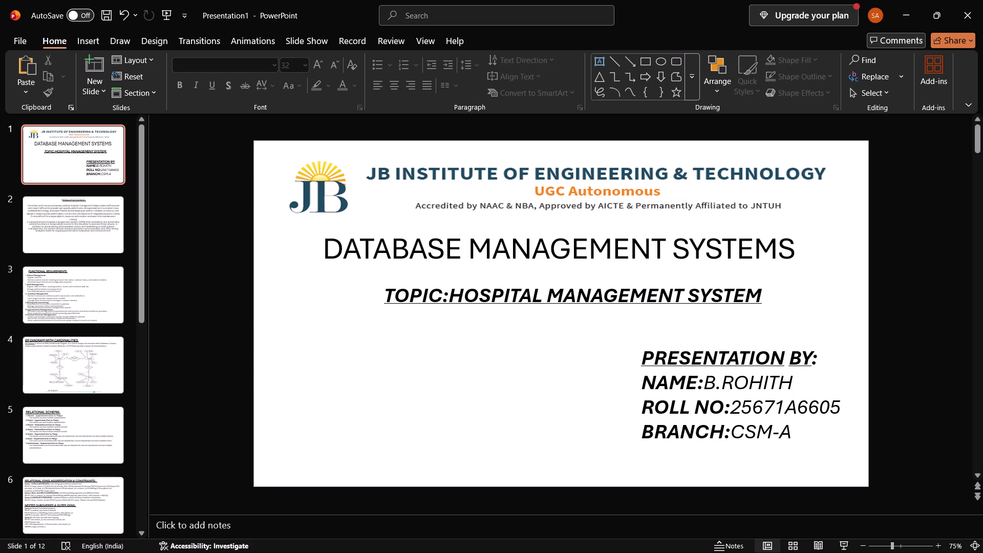
Look through the title, problem statement, functional requirements and ER diagram slides.
left_click(125, 222)
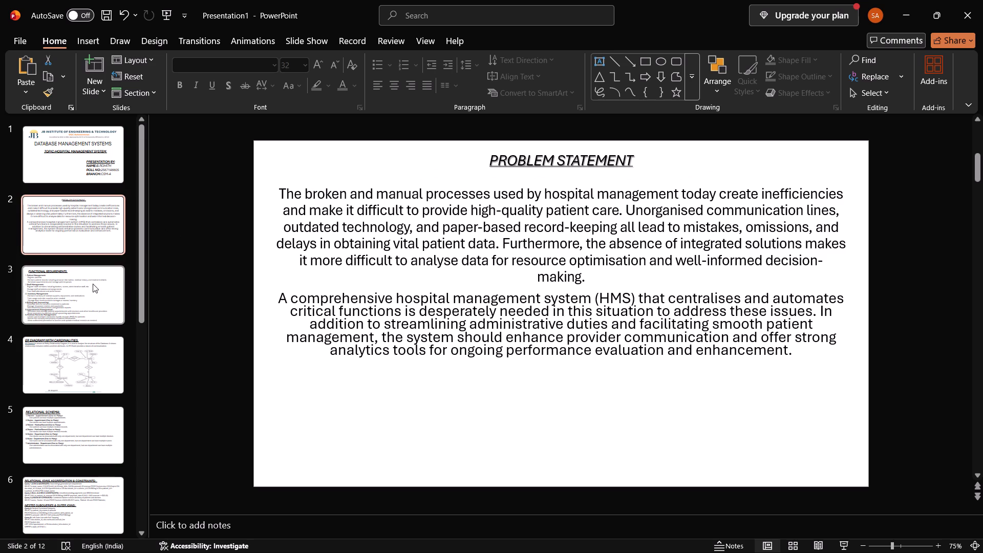
left_click_drag(93, 284, 81, 270)
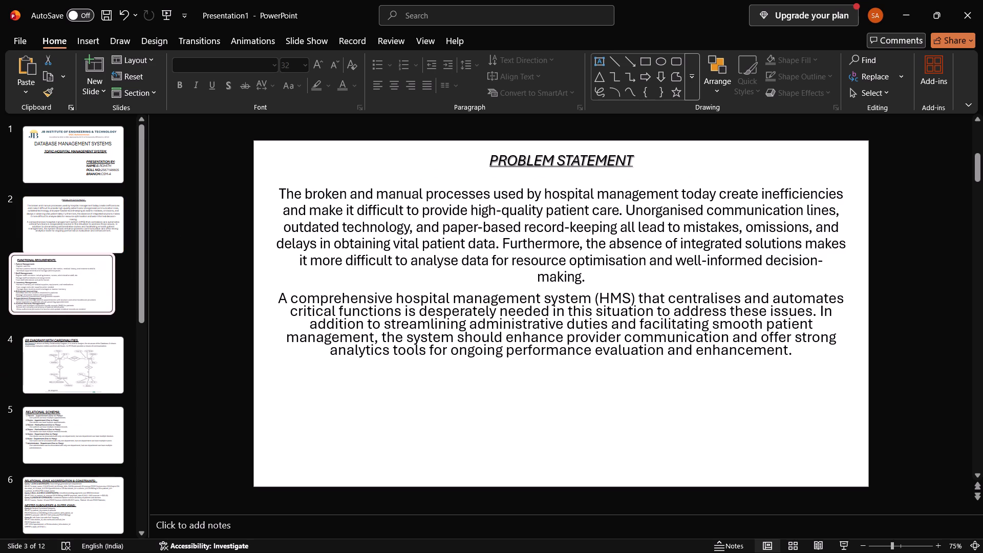
left_click_drag(81, 270, 90, 274)
left_click(53, 236)
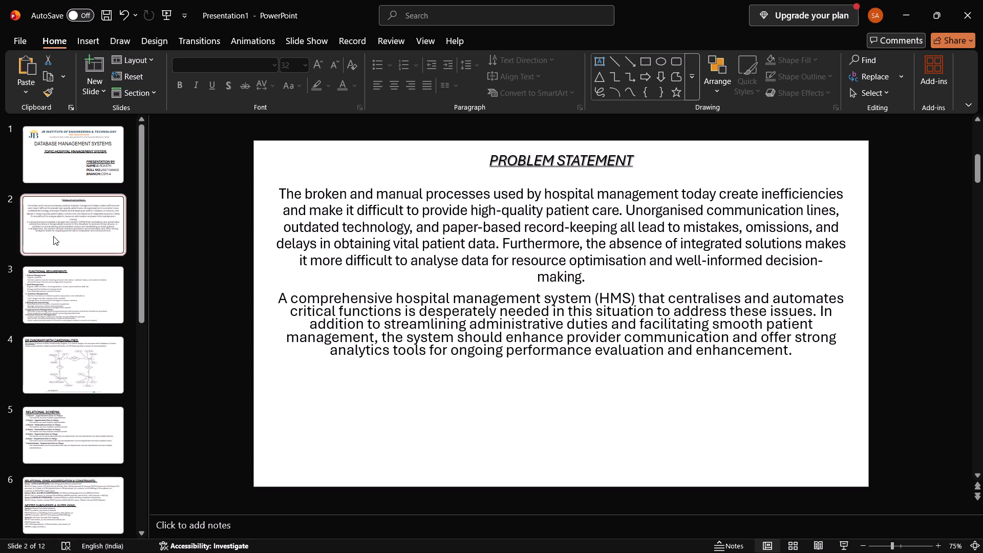
left_click(68, 157)
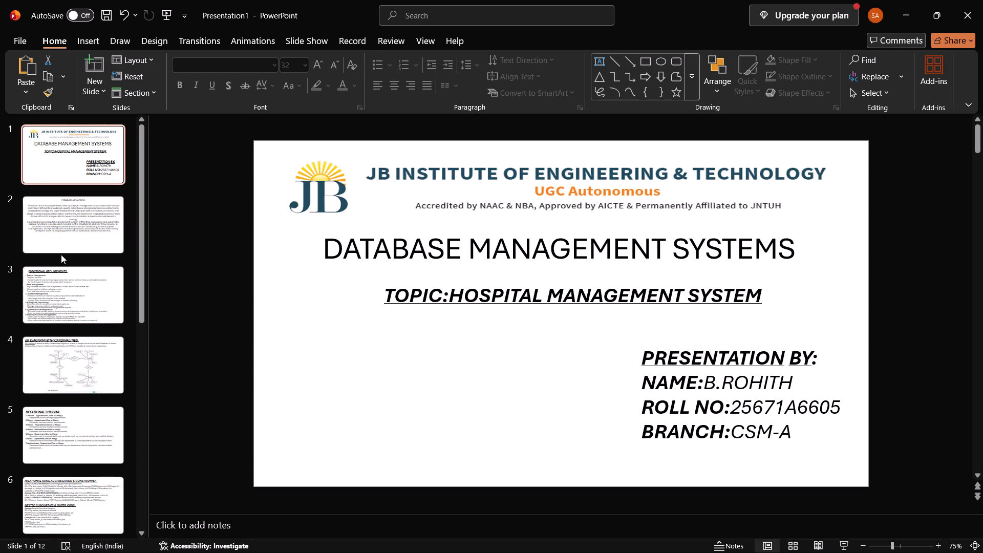
left_click(61, 254)
left_click(67, 293)
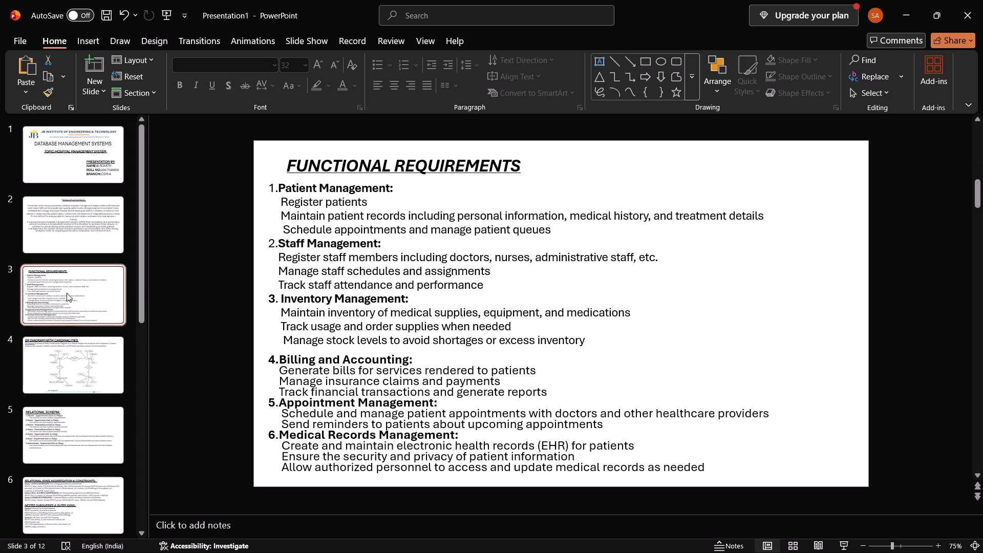
left_click(63, 385)
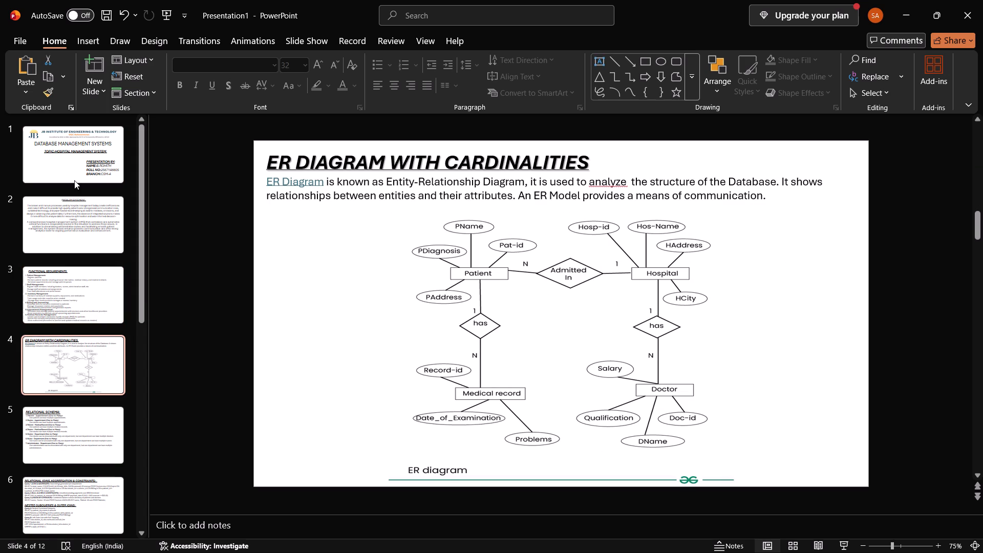
Extend the PROBLEM STATEMENT heading on slide 2 with & OBJECTIVES, leaving a space after the ampersand.
left_click(75, 206)
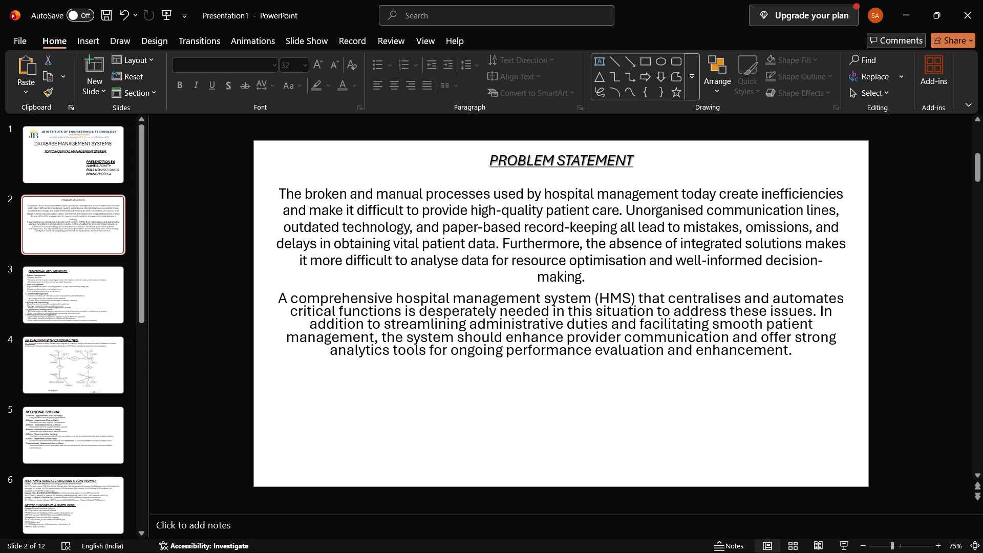
left_click(636, 158)
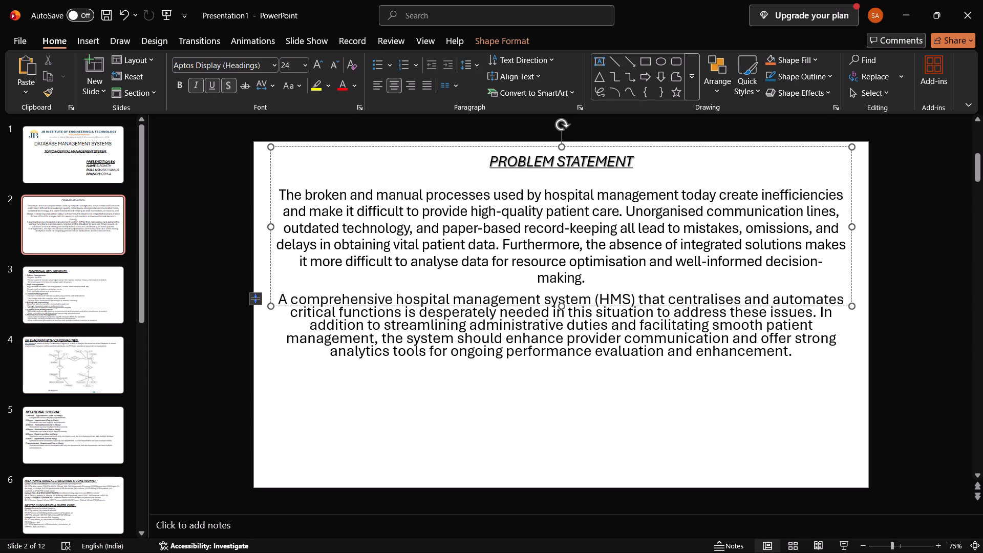
key("space")
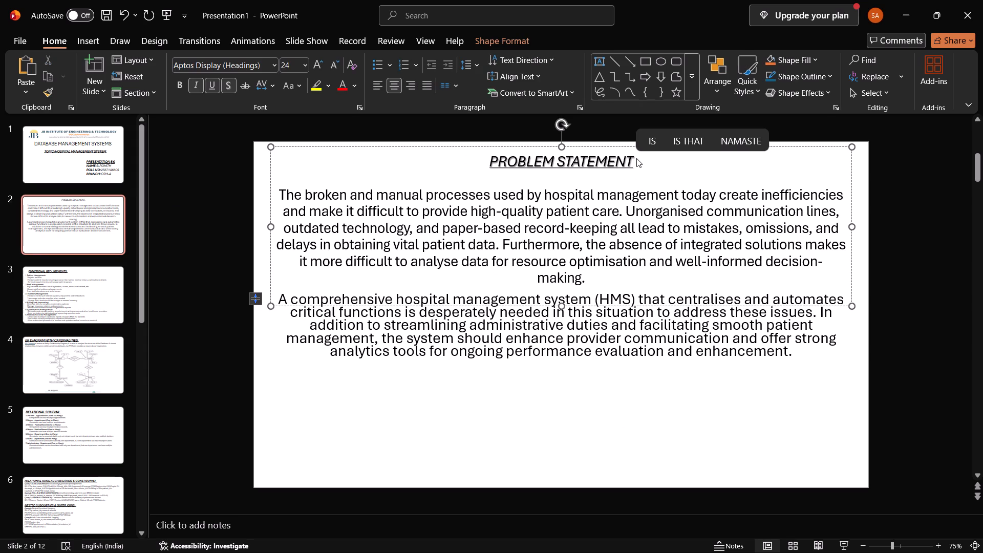
key("space")
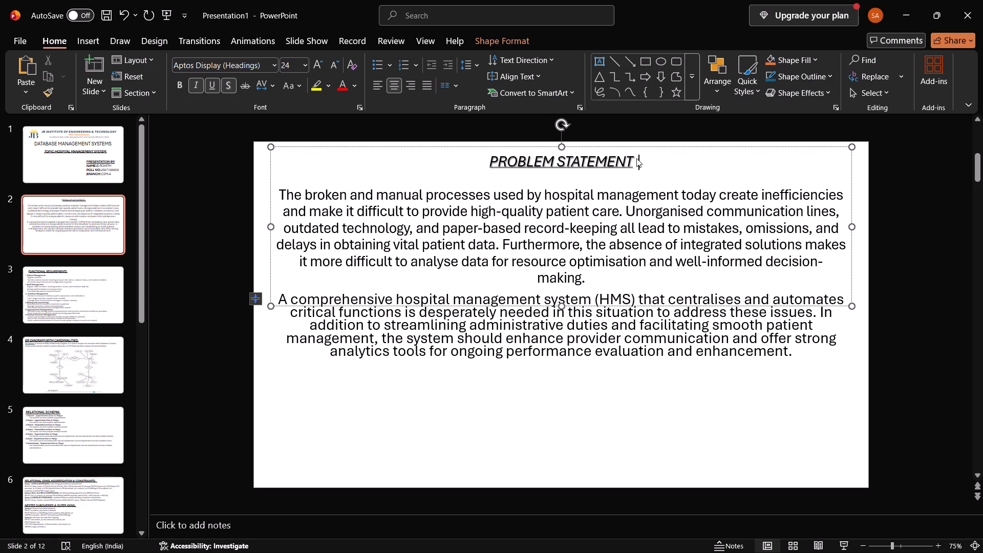
key("shift+ampersand")
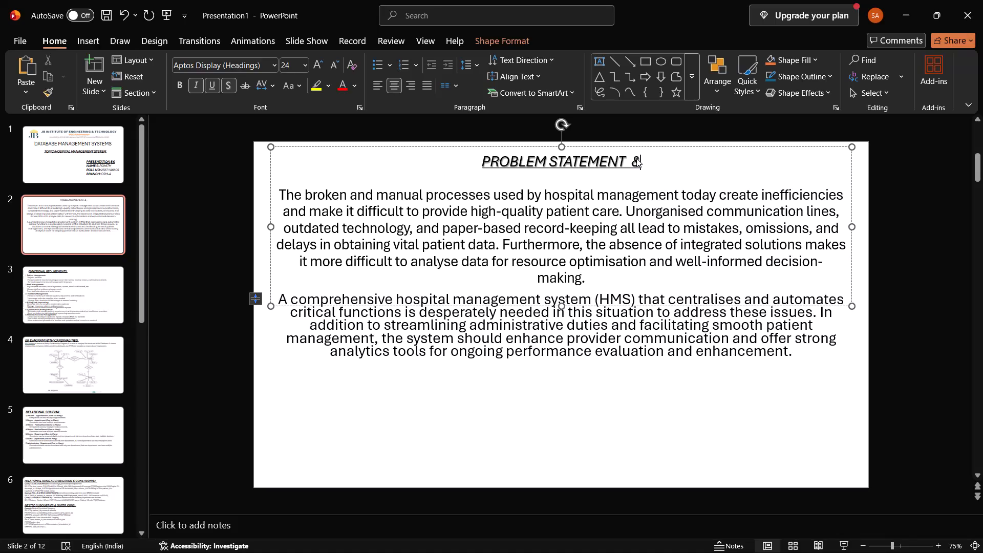
type("OB")
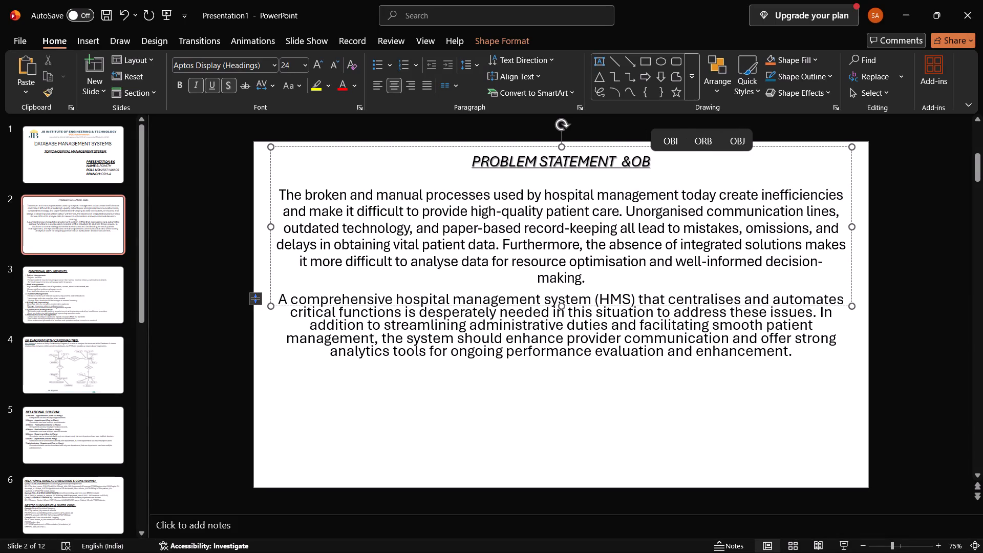
type("JE")
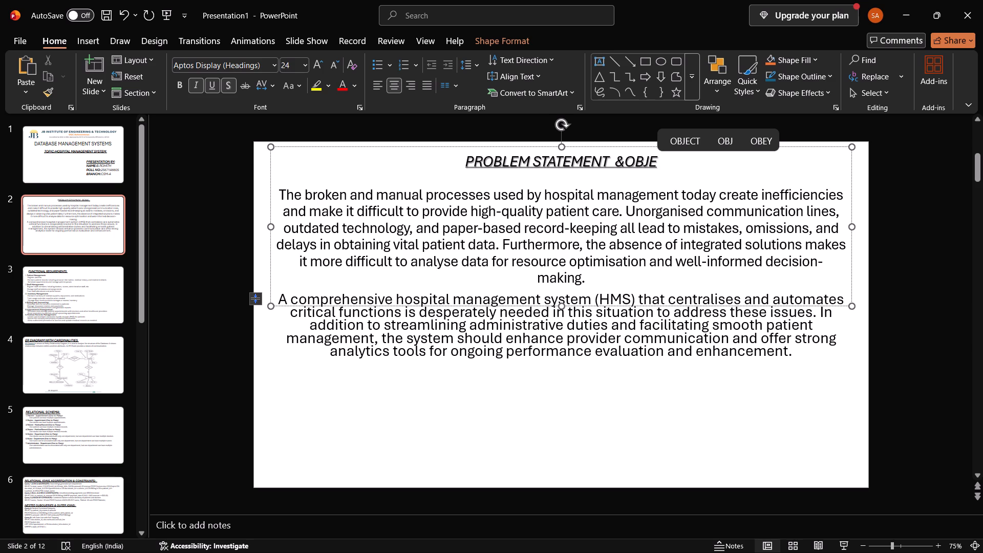
key("c")
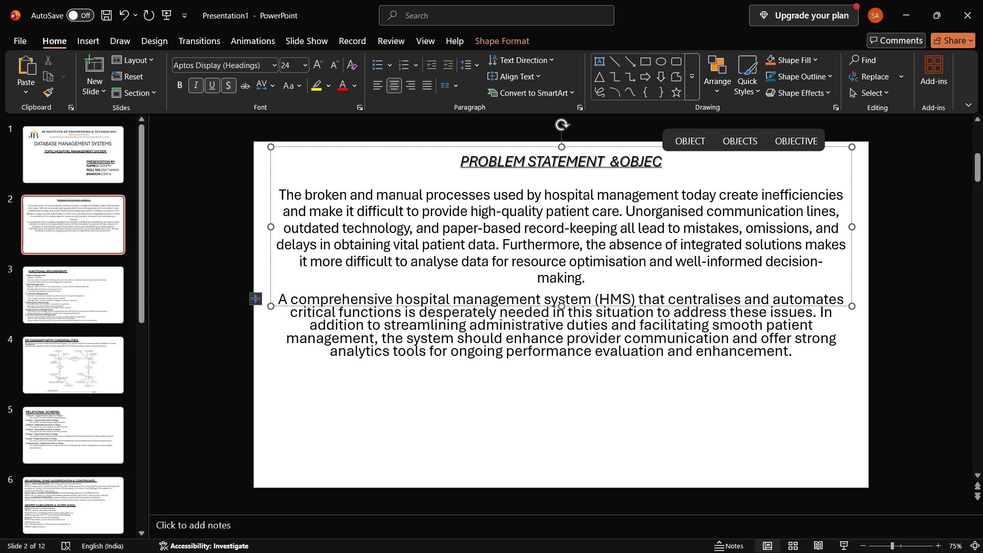
type("TI")
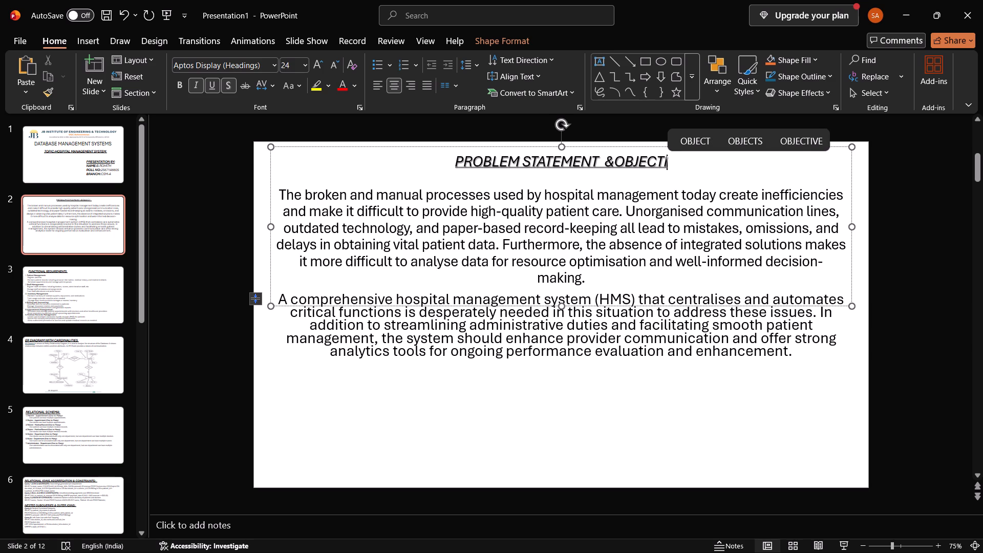
type("VES")
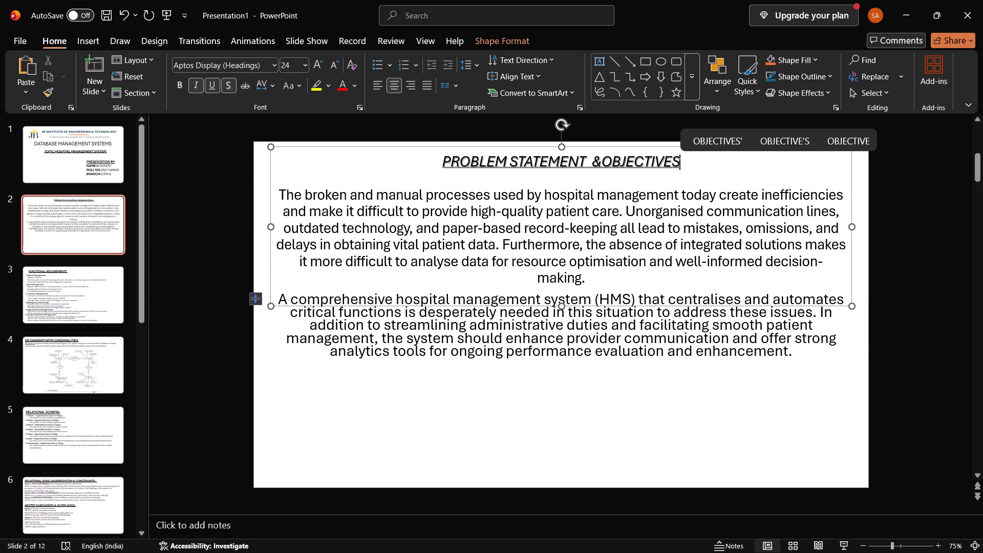
left_click(603, 161)
key("space")
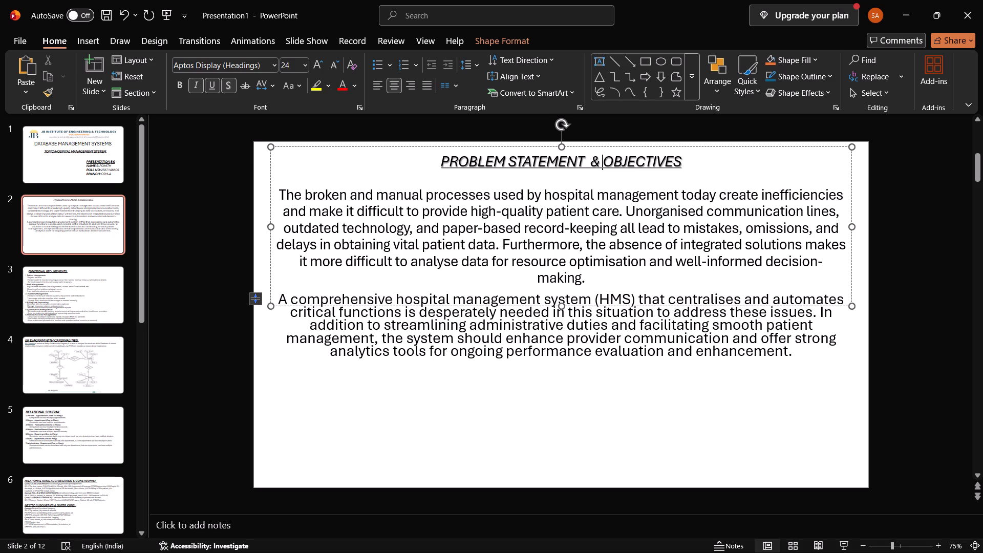
Review the thumbnails of the whole deck through to the THANK YOU slide, then view the ER diagram slide.
left_click_drag(711, 128, 277, 264)
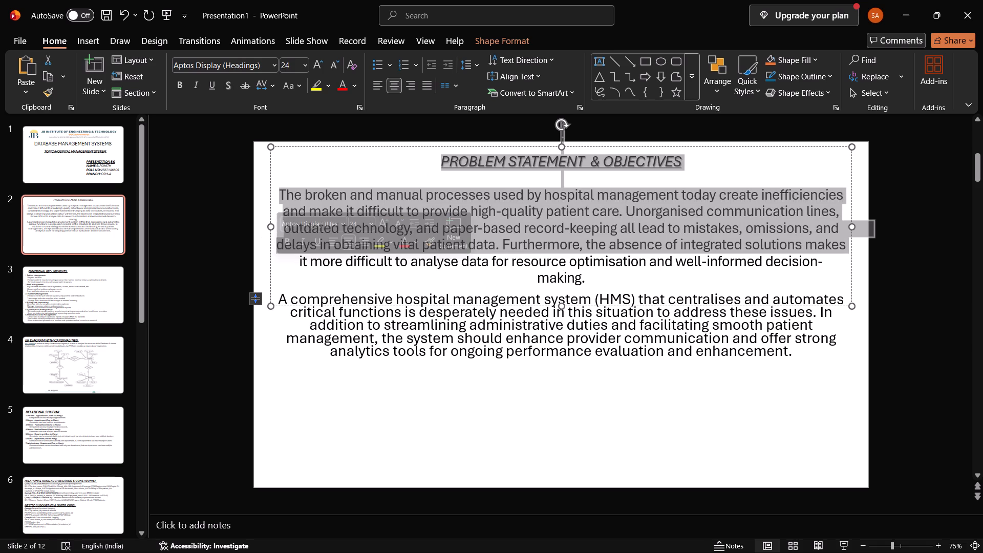
left_click(218, 167)
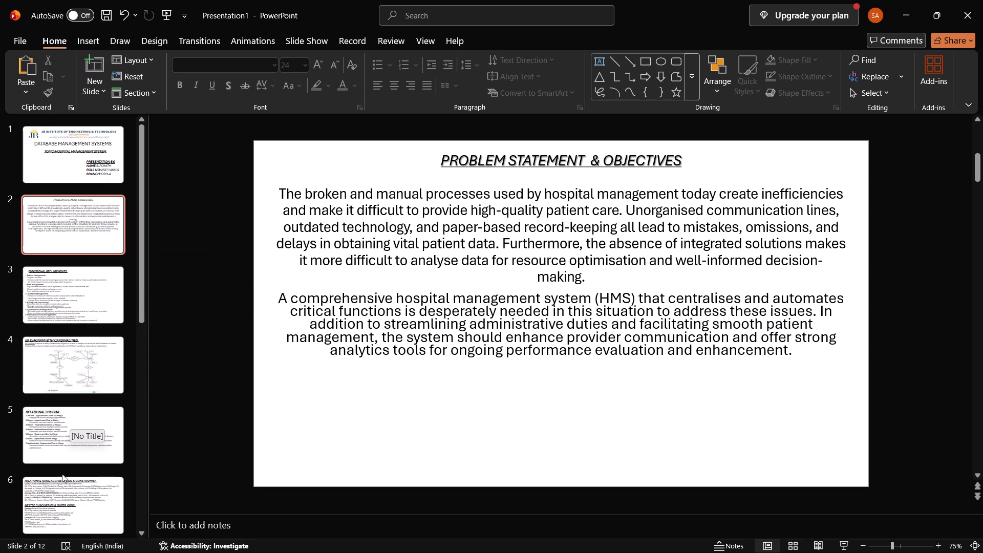
scroll(61, 543, "down", 1)
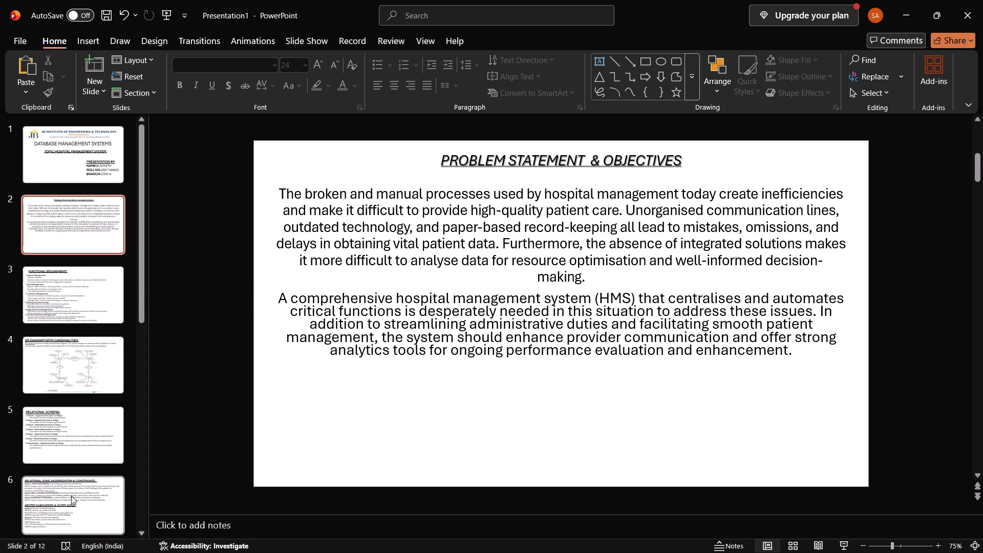
scroll(69, 485, "down", 8)
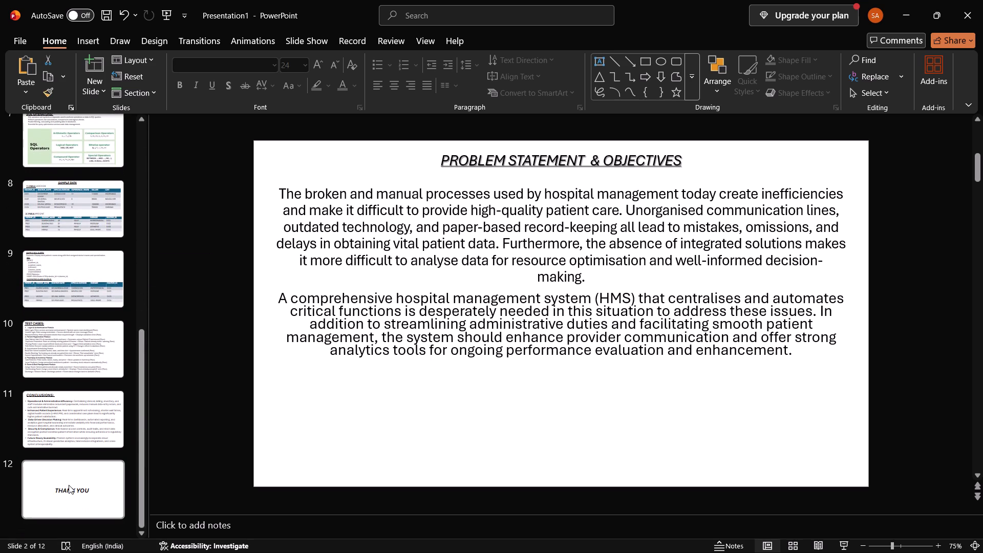
scroll(69, 485, "down", 1)
scroll(69, 485, "up", 8)
scroll(69, 485, "down", 2)
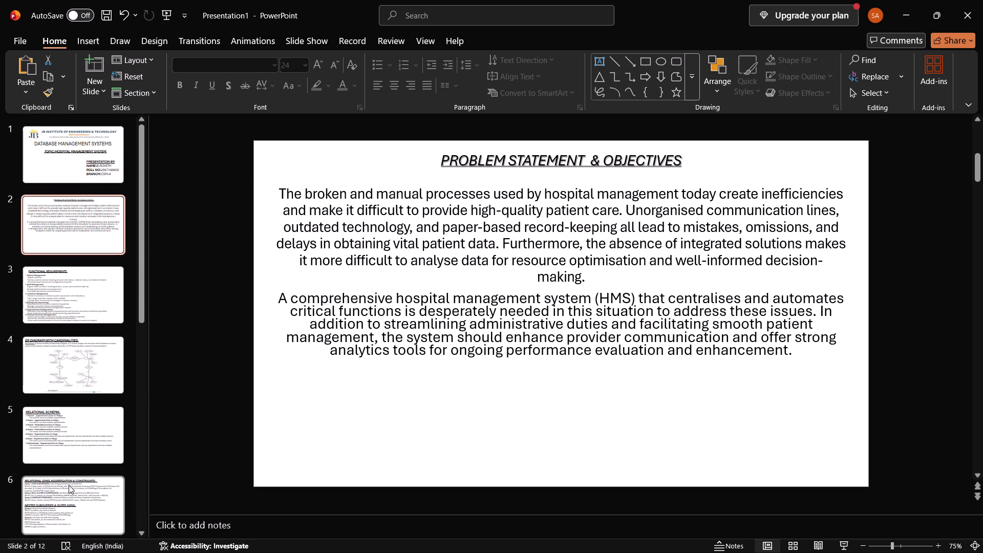
scroll(69, 485, "down", 6)
scroll(69, 485, "up", 8)
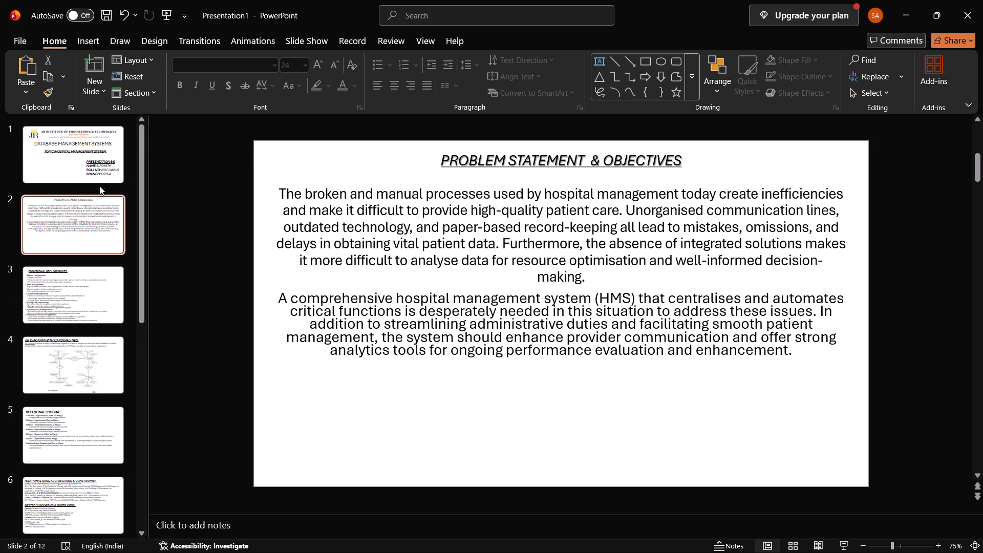
left_click(152, 42)
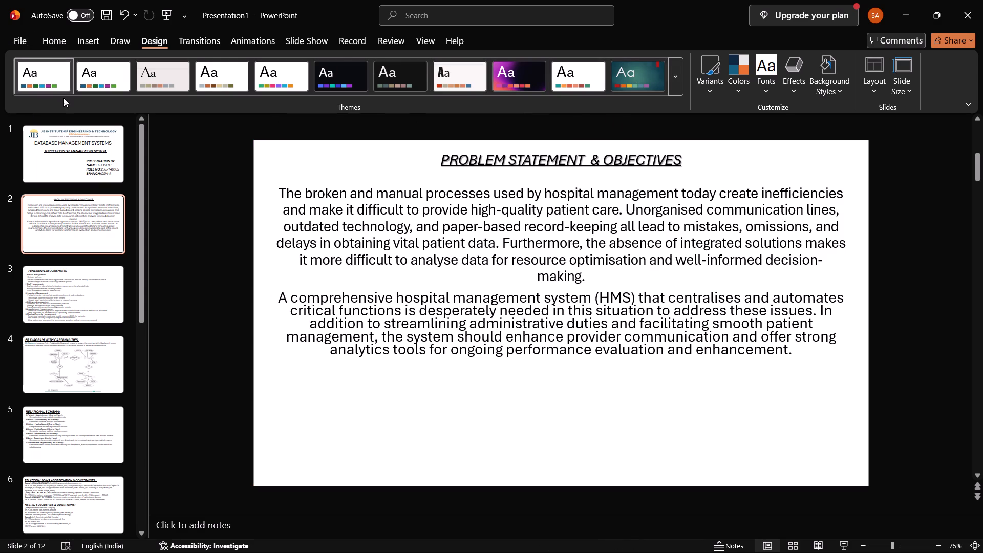
scroll(80, 190, "down", 2)
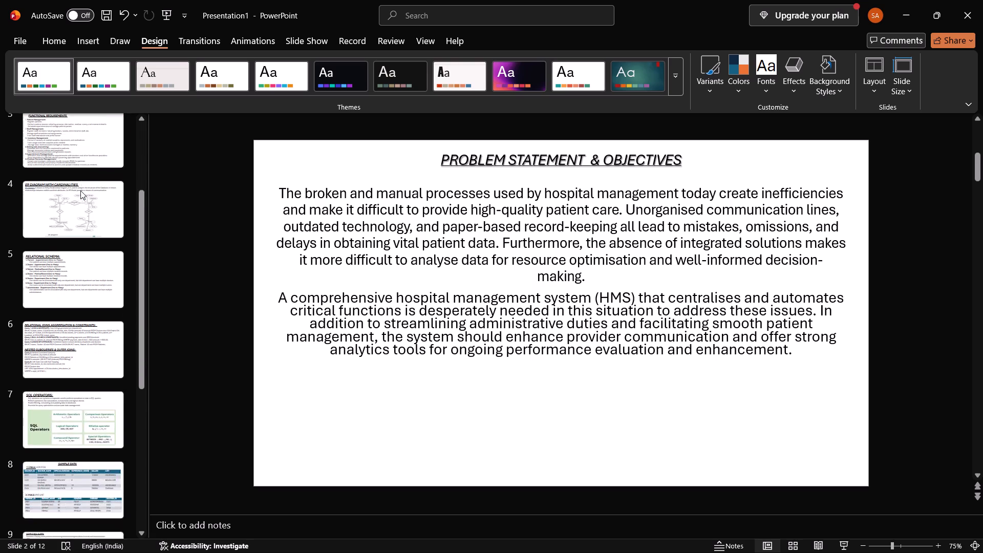
scroll(80, 190, "down", 9)
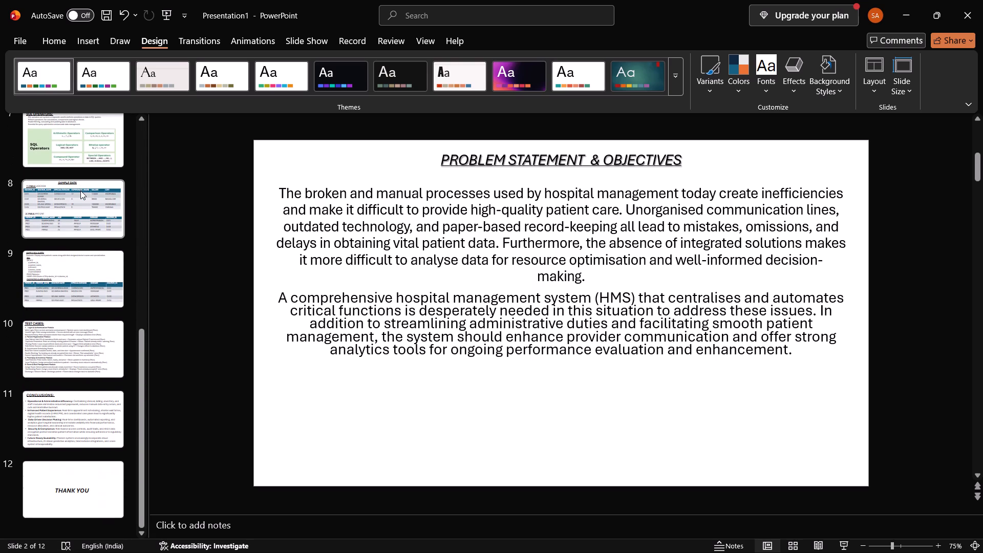
scroll(80, 190, "down", 1)
scroll(80, 190, "up", 5)
scroll(80, 190, "down", 9)
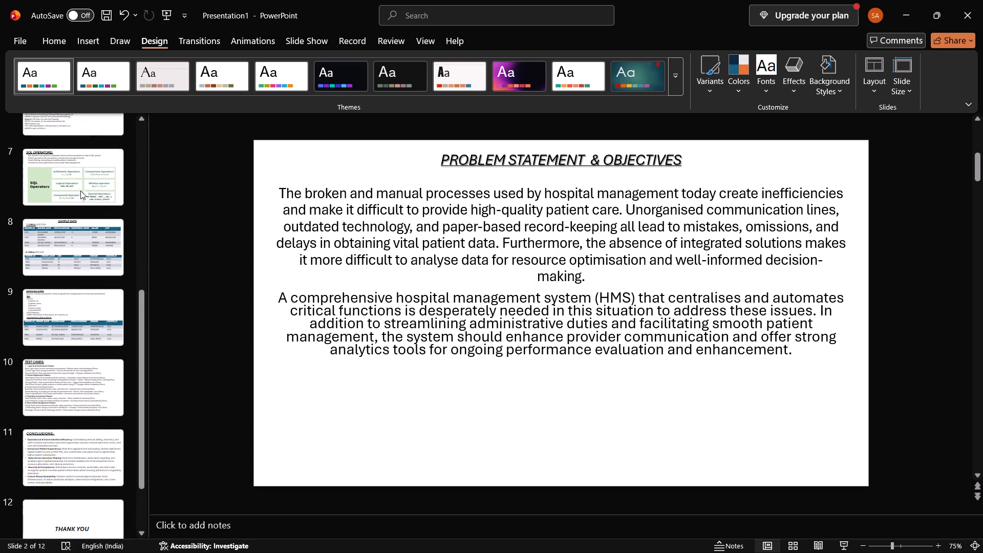
scroll(80, 190, "down", 3)
scroll(80, 190, "up", 11)
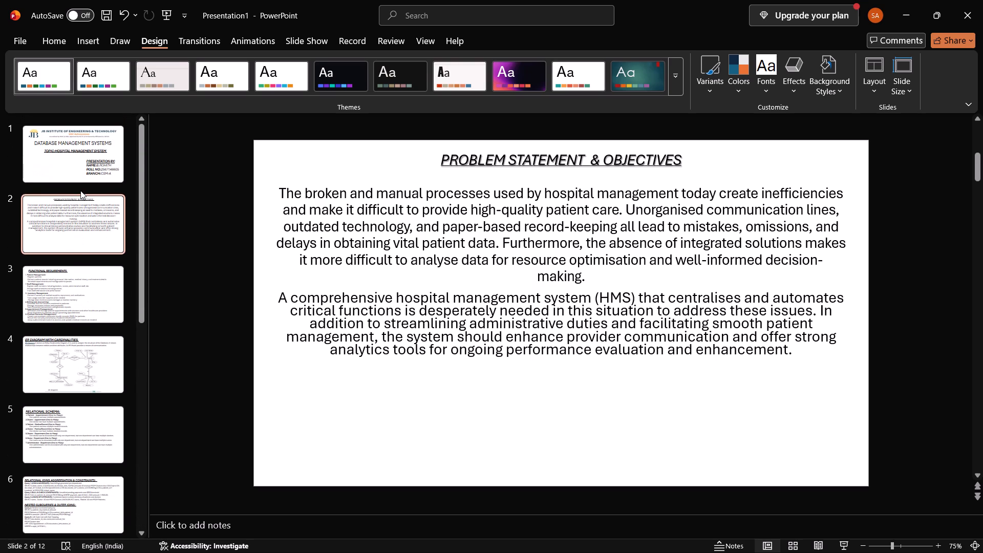
left_click(70, 359)
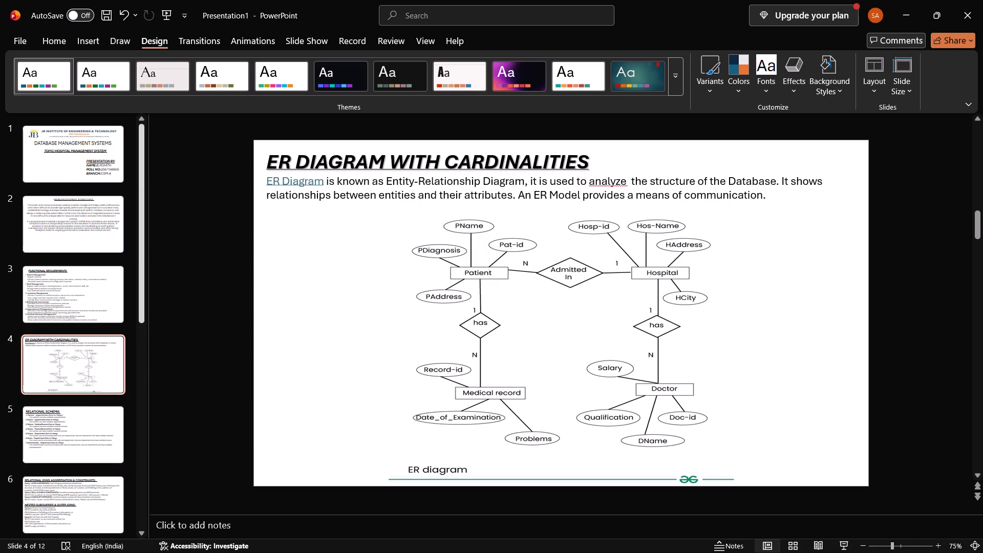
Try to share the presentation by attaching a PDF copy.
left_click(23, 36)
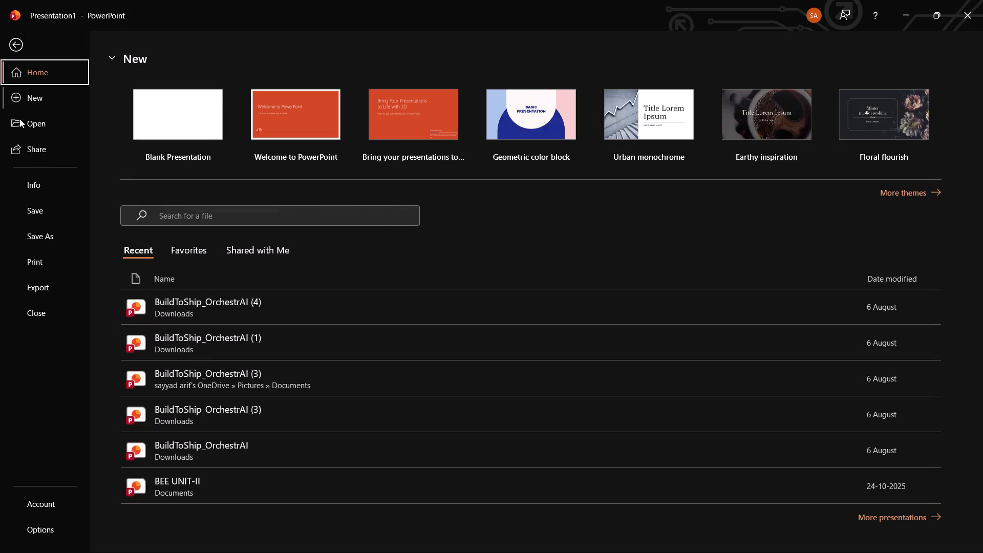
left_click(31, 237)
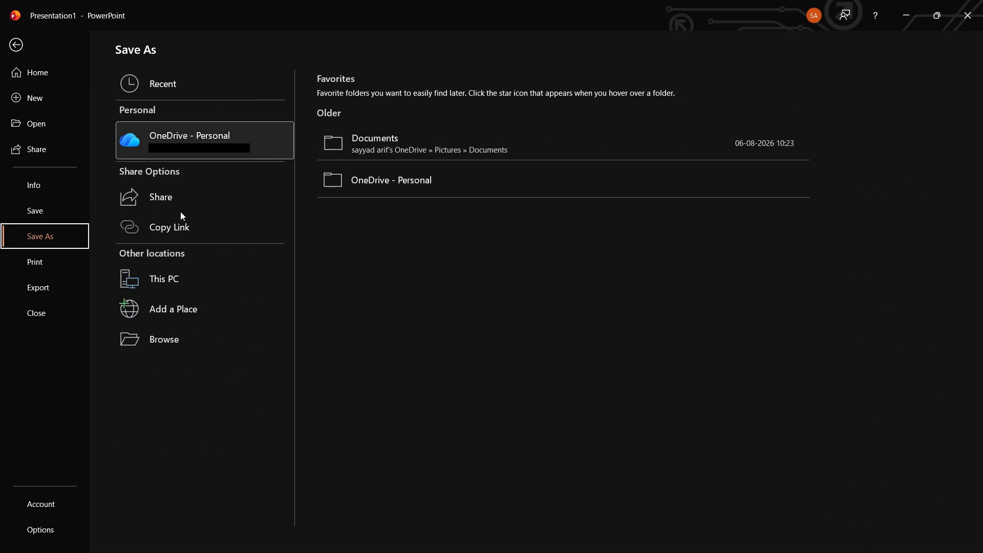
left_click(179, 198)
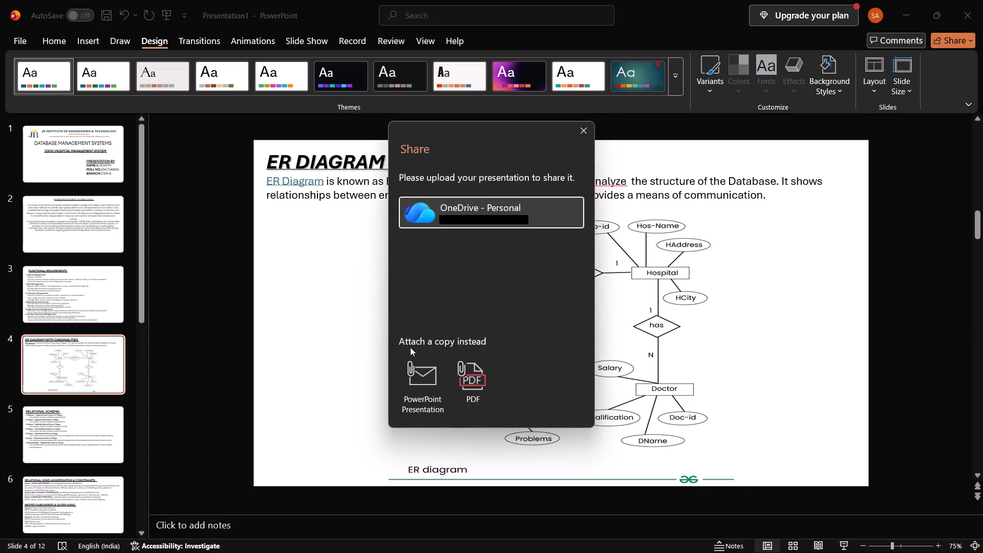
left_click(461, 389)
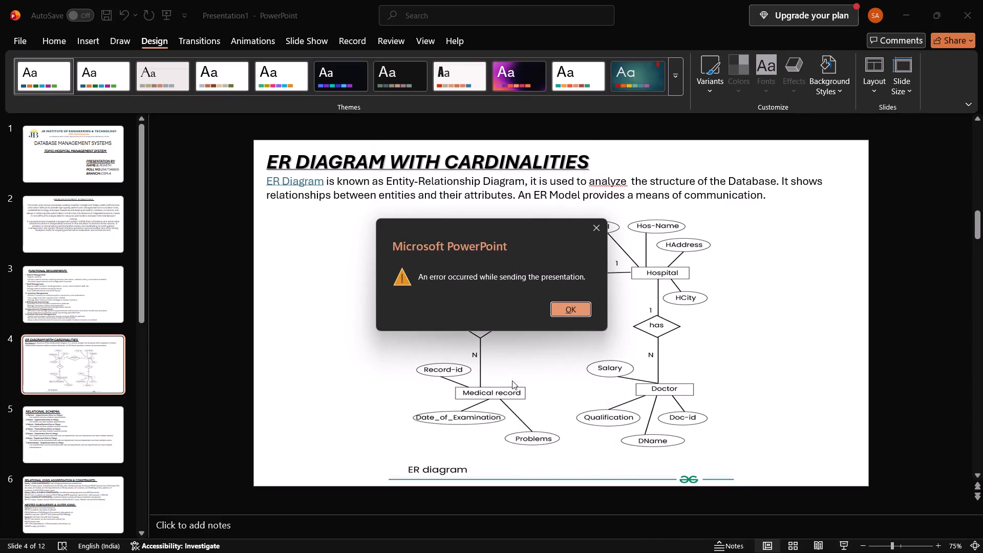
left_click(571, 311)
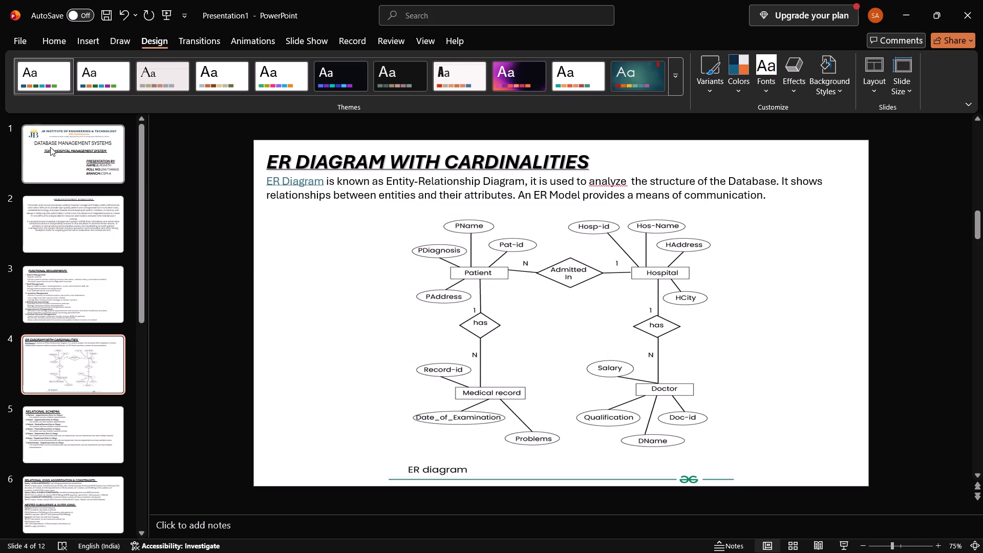
Save the presentation as a PDF named DATABASE in the Downloads folder on this PC.
left_click(24, 37)
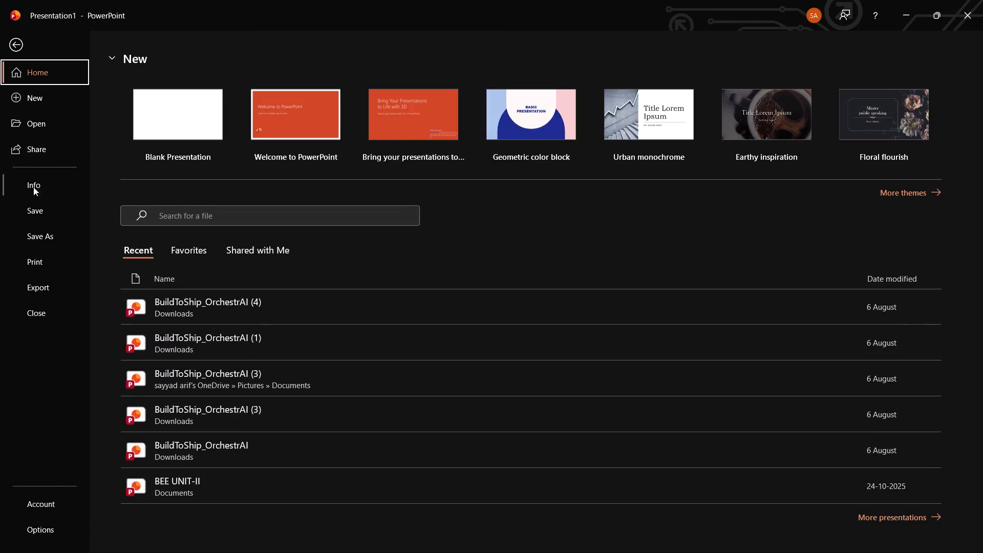
left_click(43, 231)
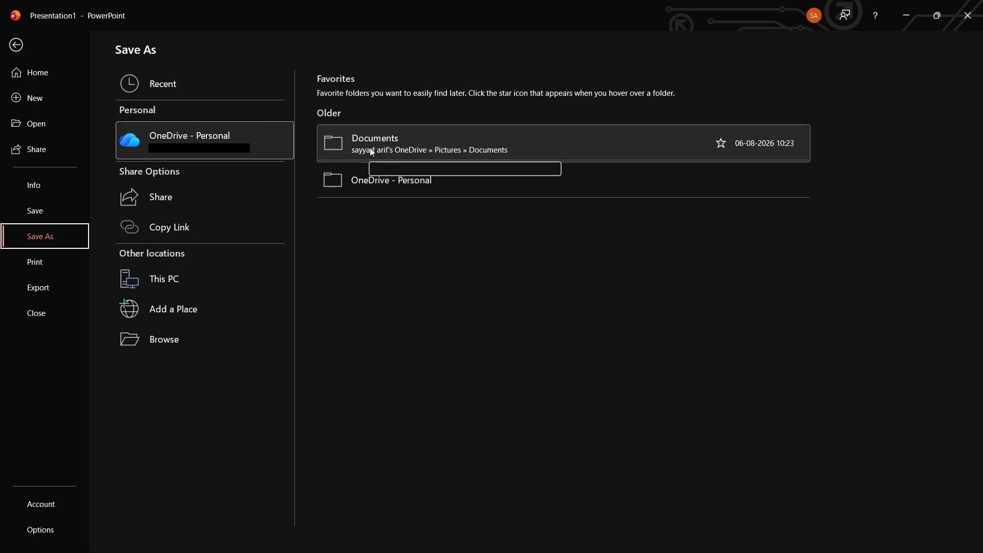
left_click(207, 264)
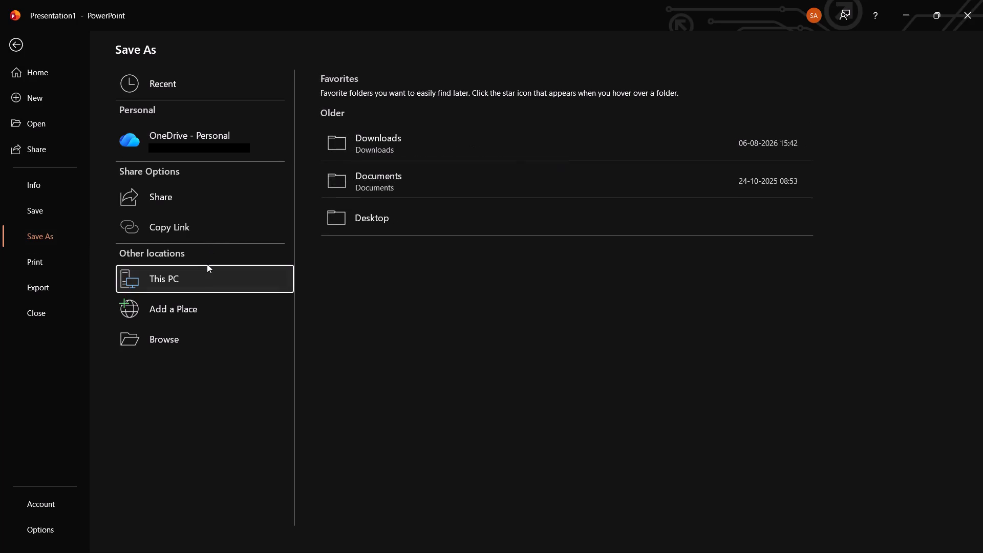
left_click(397, 149)
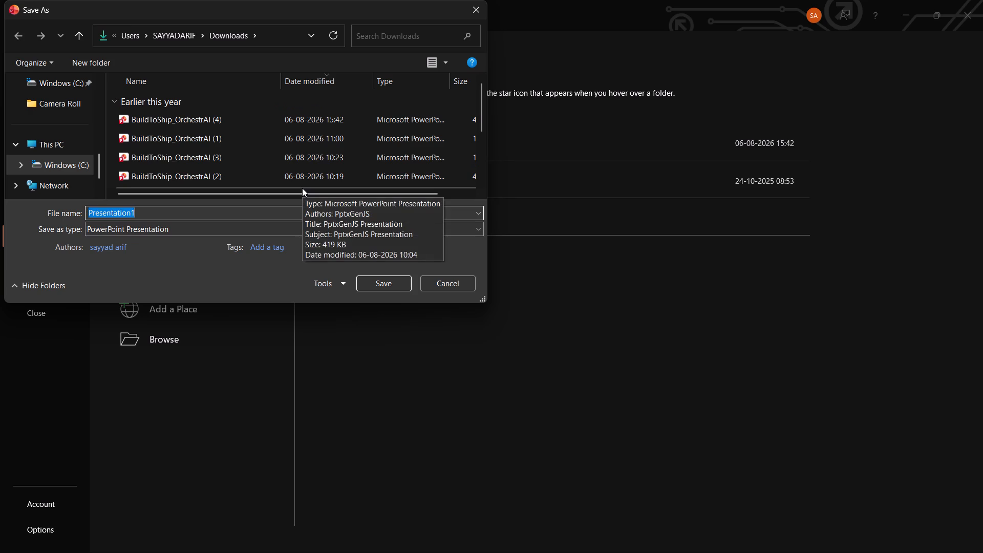
key("BackSpace")
key("BackSpace")
key("d")
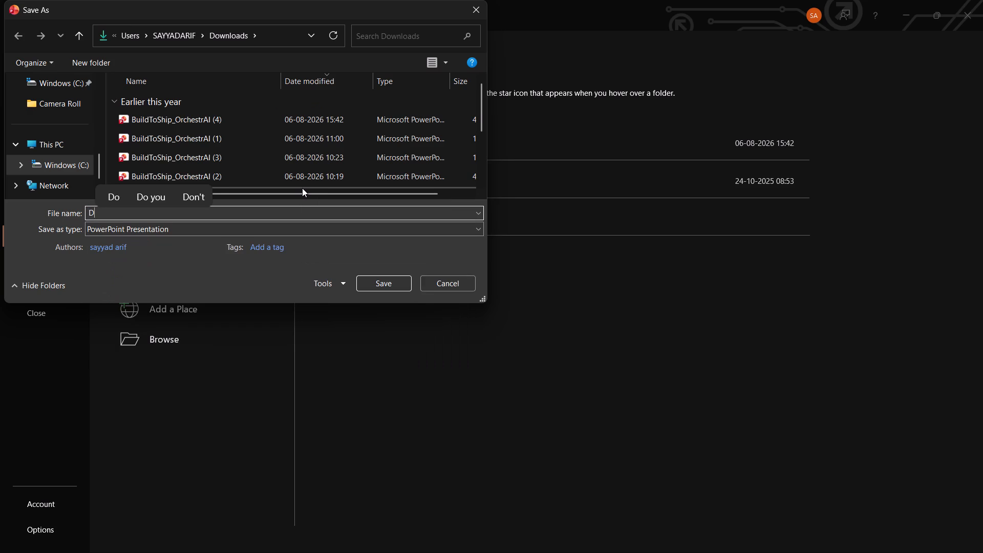
type("AT")
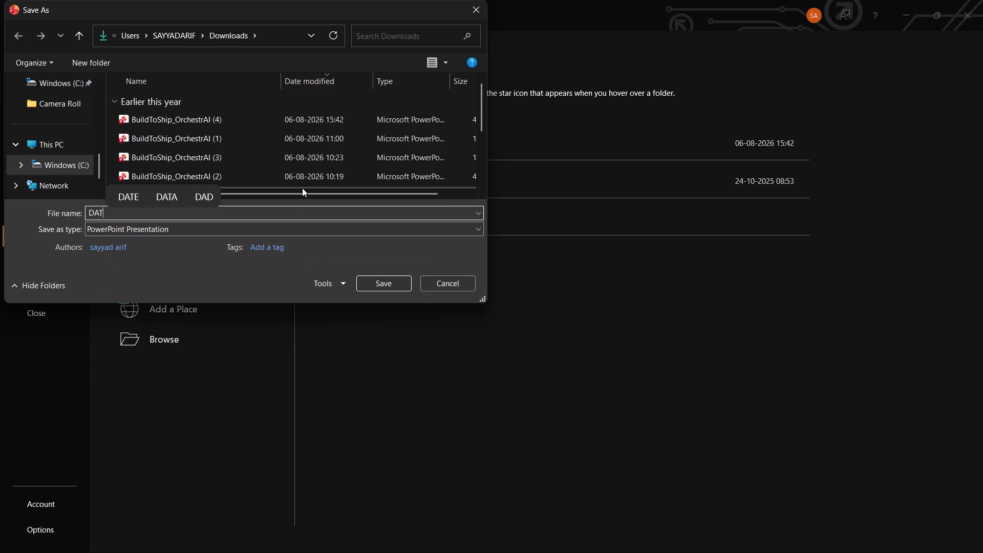
key("a")
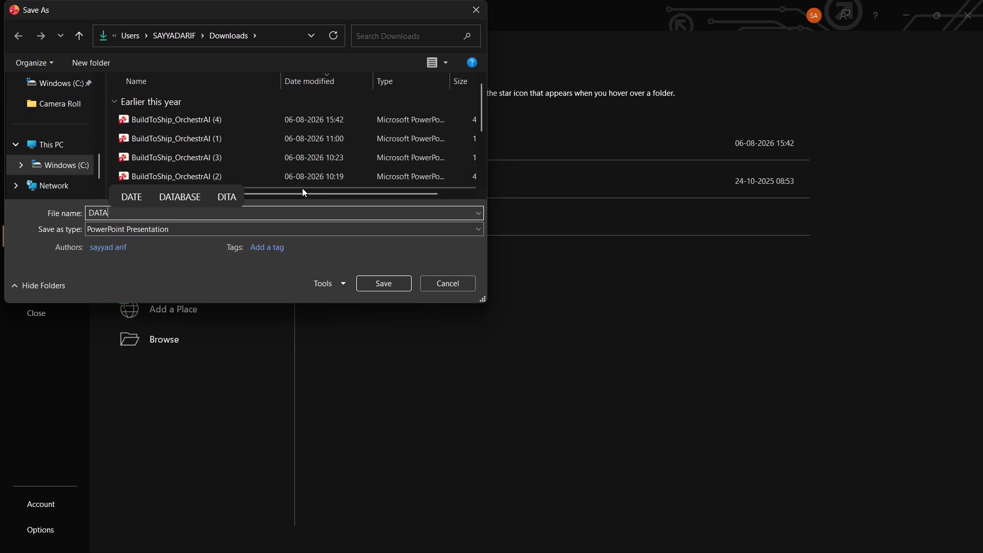
type("BASE")
key("space")
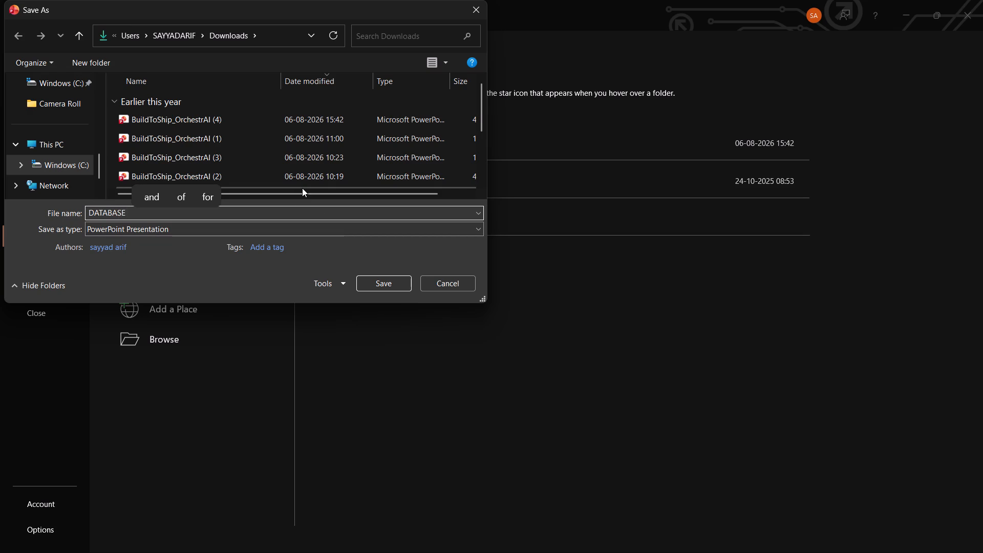
left_click(468, 228)
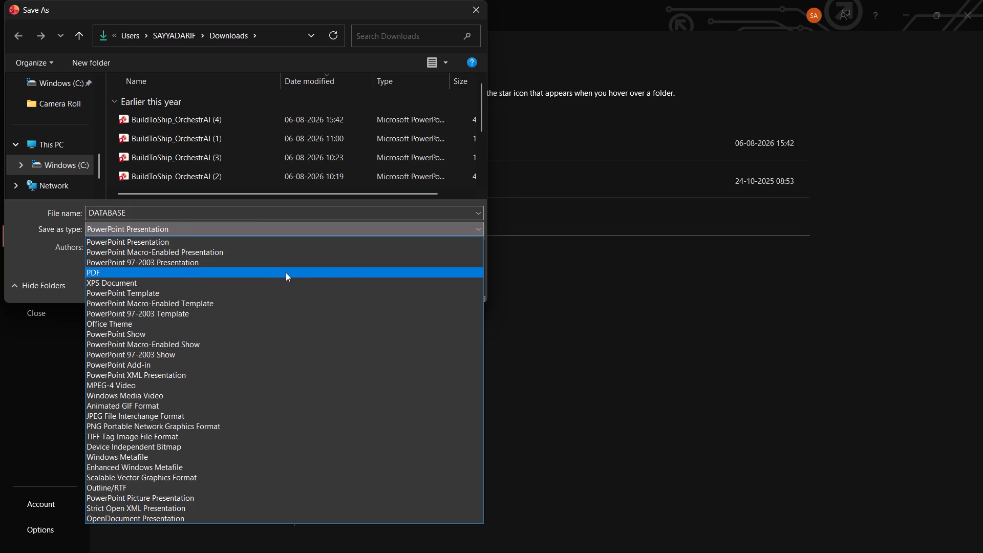
left_click(286, 272)
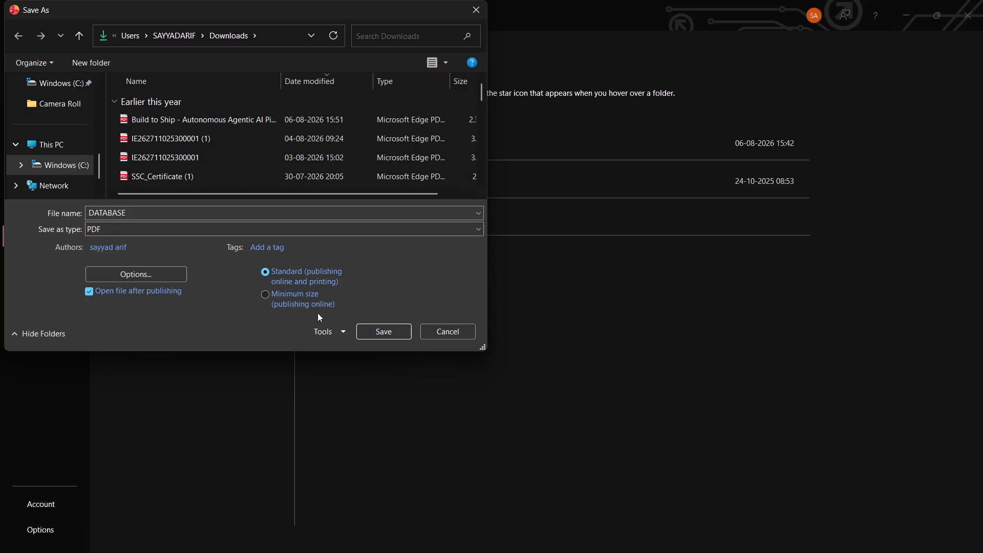
left_click(376, 333)
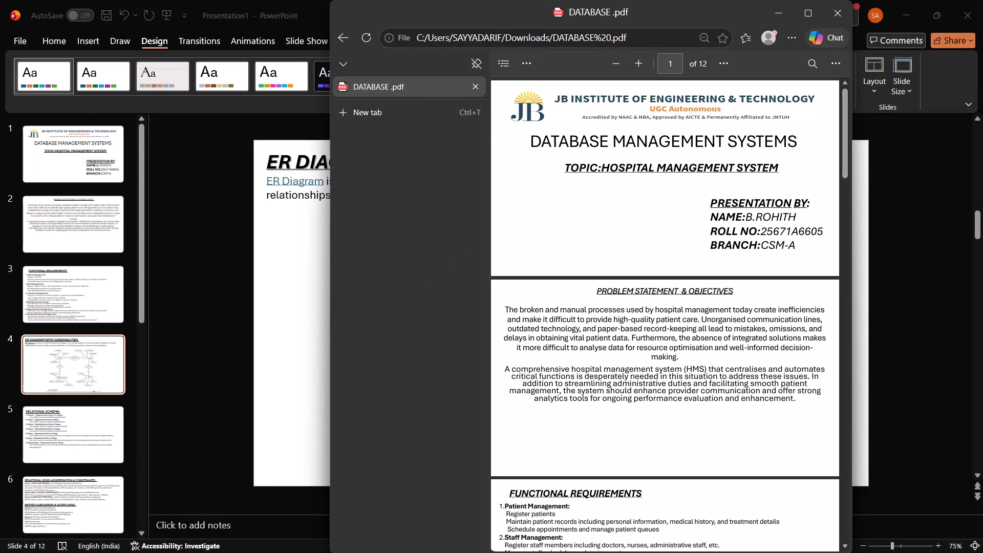
Check every page of the exported DATABASE PDF in Microsoft Edge, from the title page to THANK YOU and back.
scroll(571, 404, "down", 5)
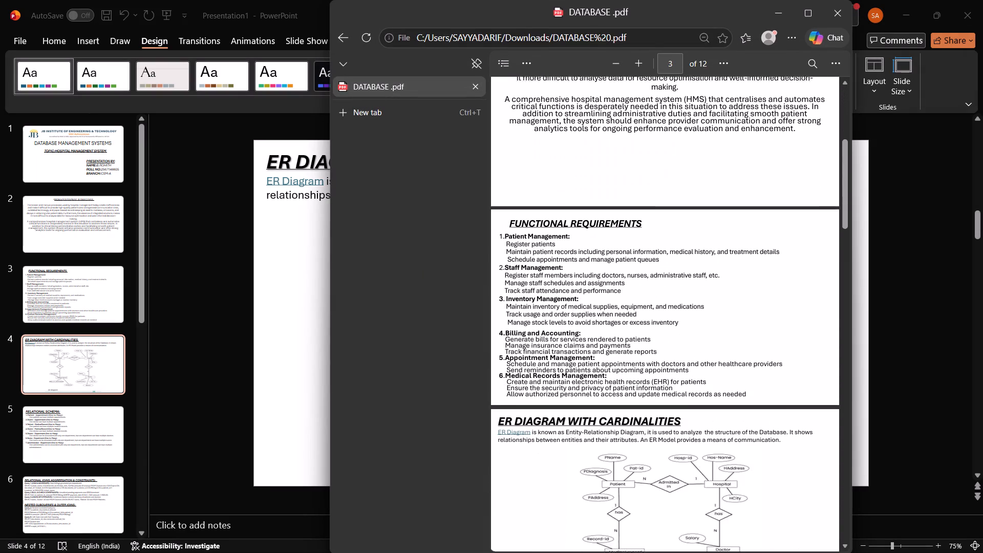
scroll(571, 404, "down", 9)
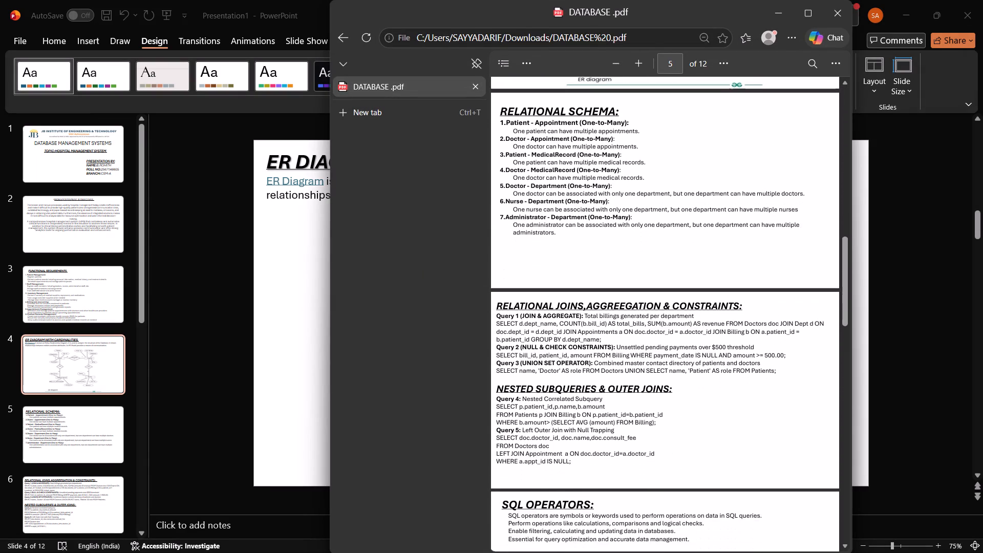
scroll(571, 404, "down", 5)
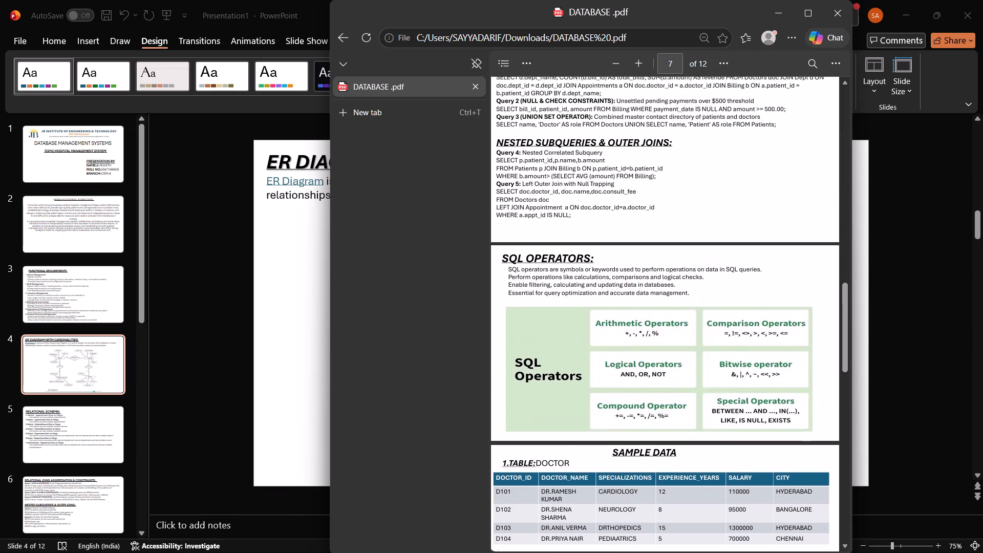
scroll(571, 404, "down", 7)
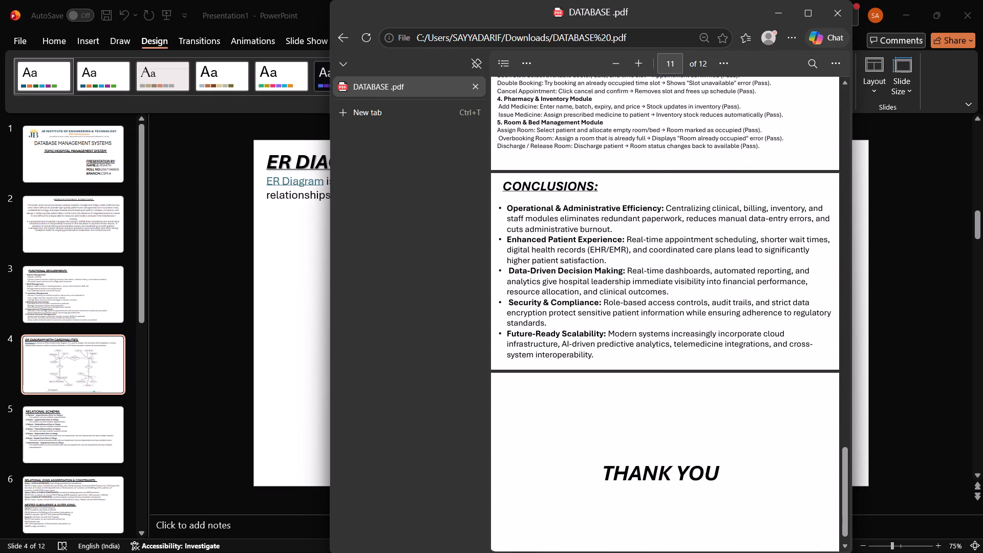
scroll(571, 404, "down", 2)
scroll(571, 404, "up", 15)
scroll(571, 404, "up", 6)
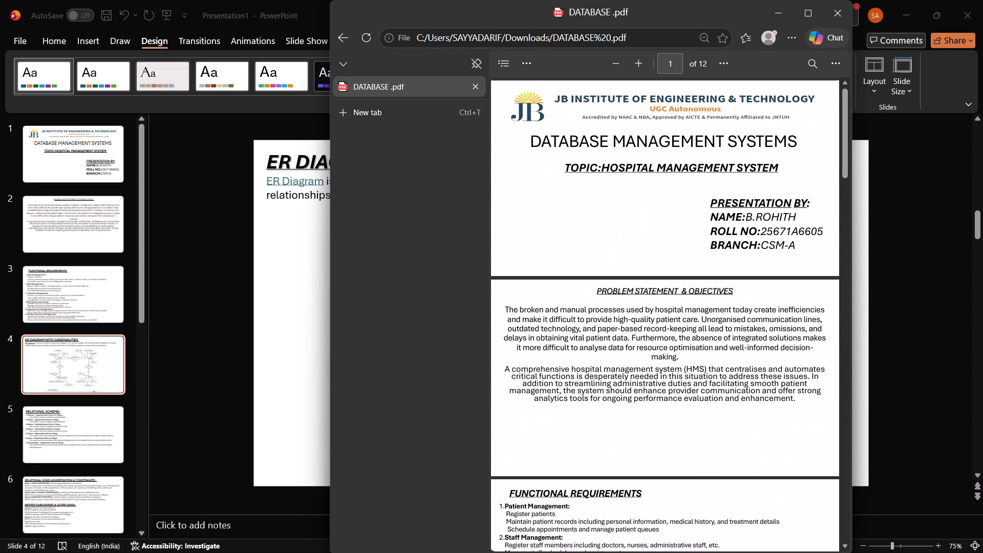
left_click(838, 58)
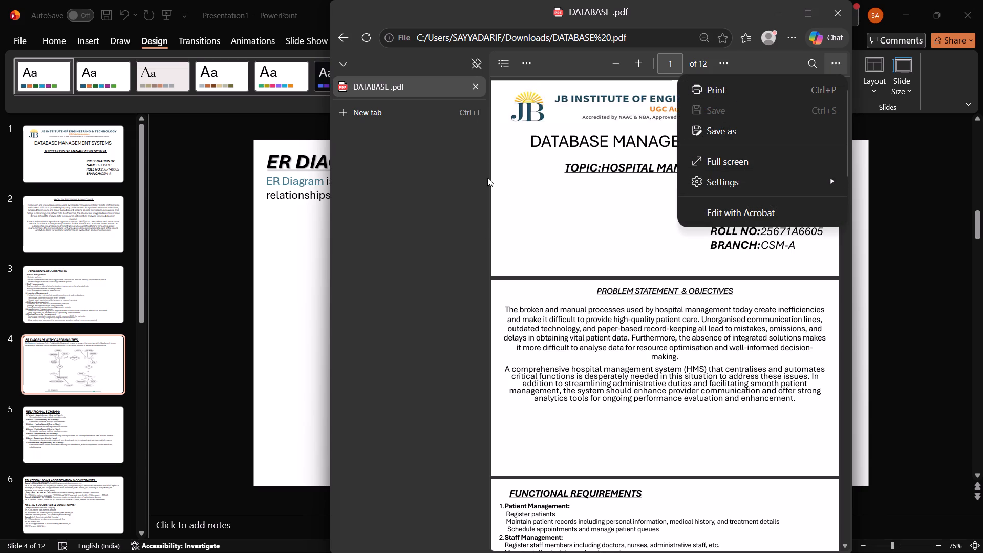
left_click(440, 180)
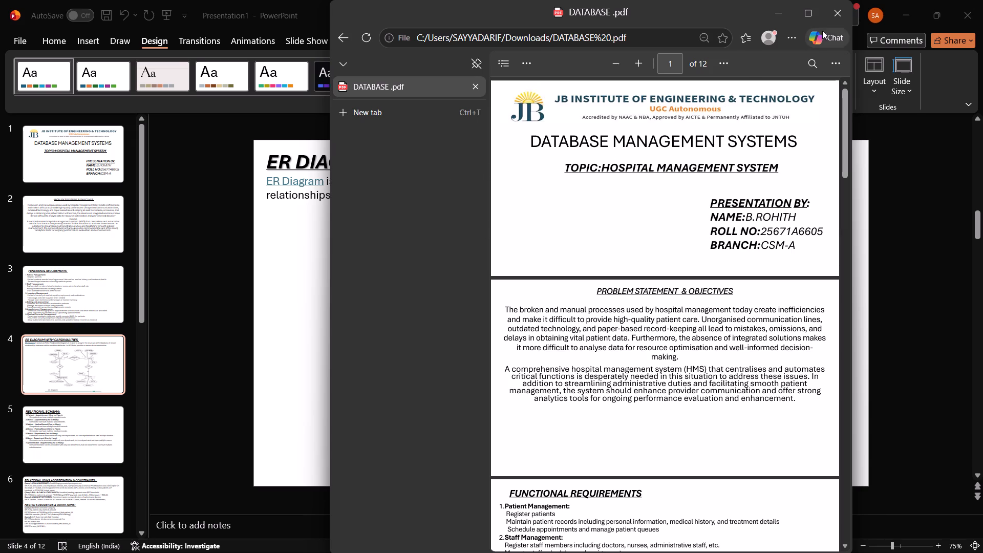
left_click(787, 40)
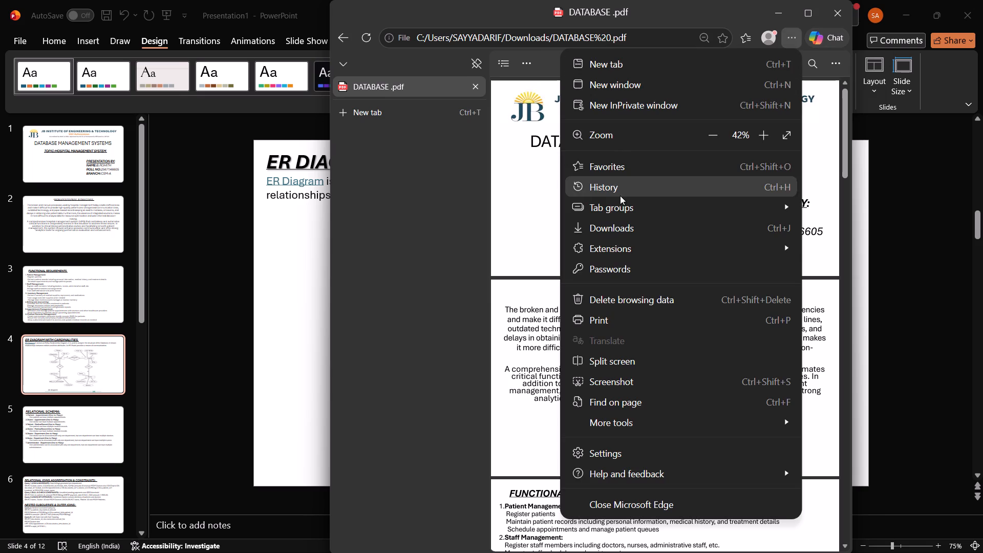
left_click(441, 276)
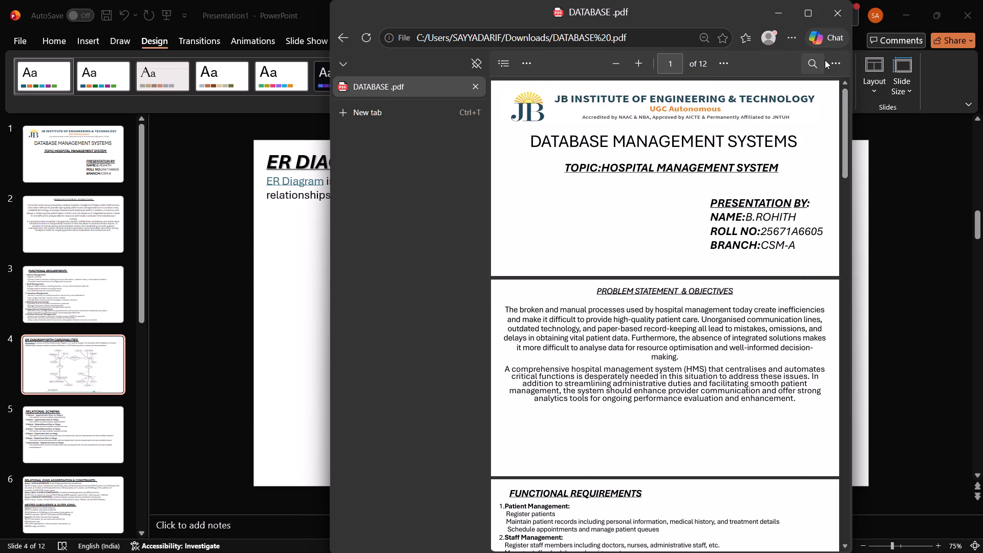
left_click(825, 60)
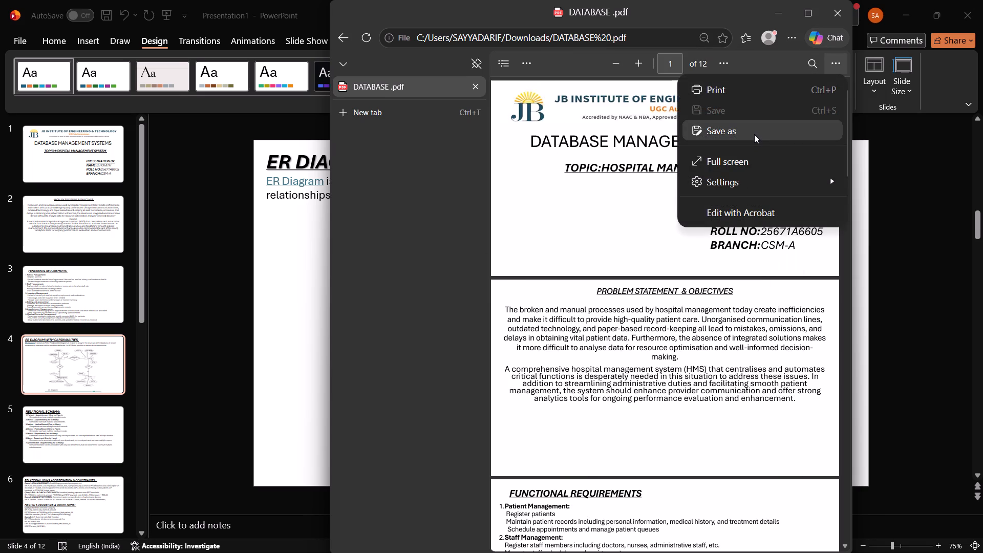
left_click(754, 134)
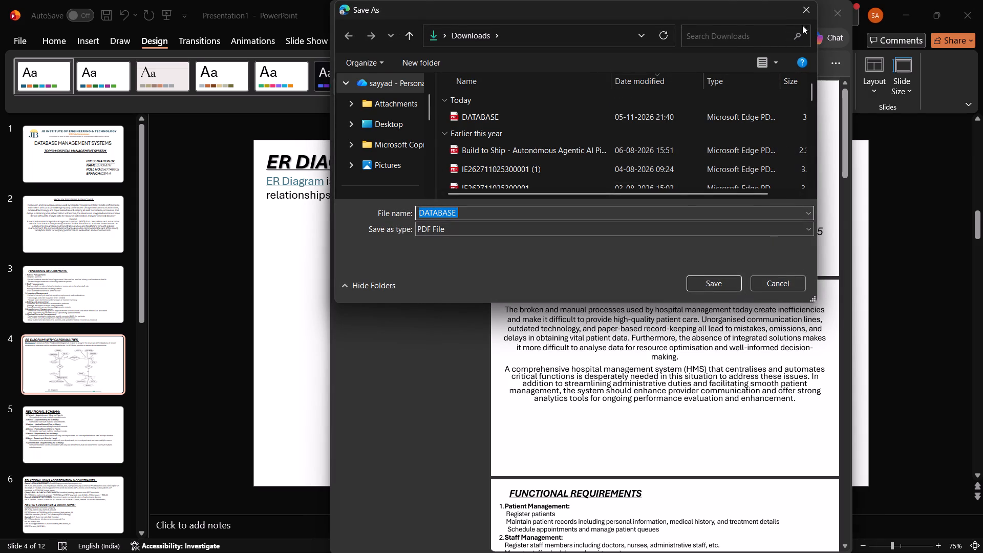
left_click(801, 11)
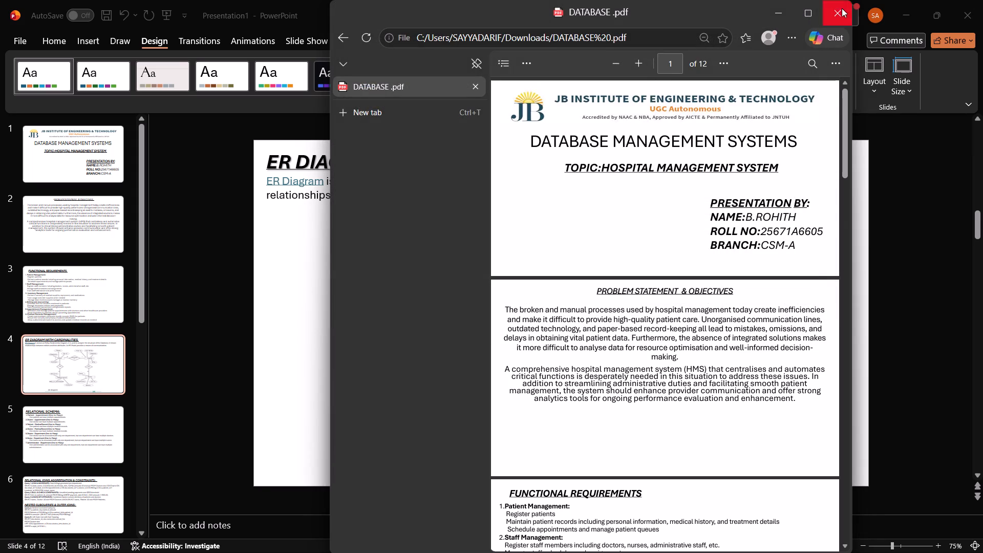
Close the presentation in PowerPoint, saving the changes as Presentation1.pptx in the Documents location on OneDrive.
left_click(965, 15)
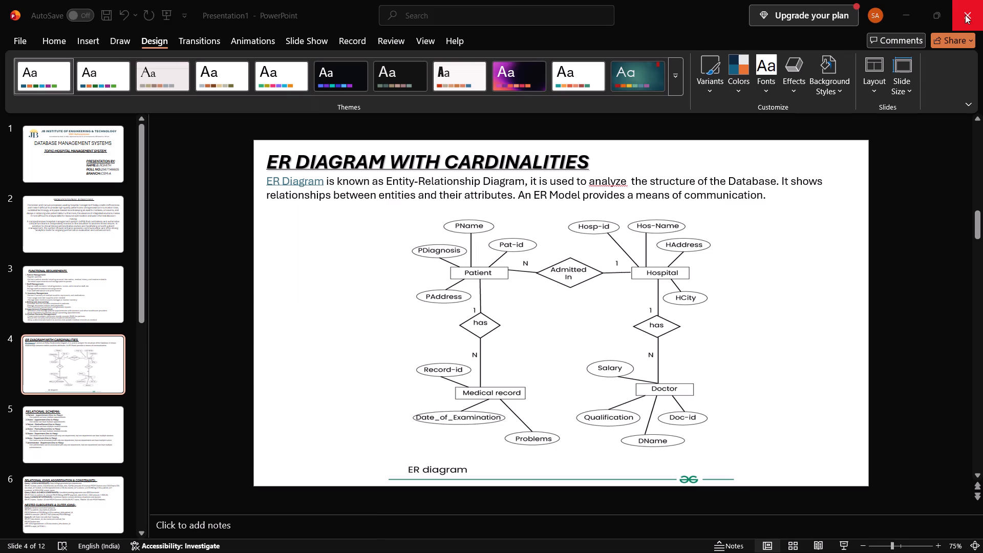
left_click(965, 15)
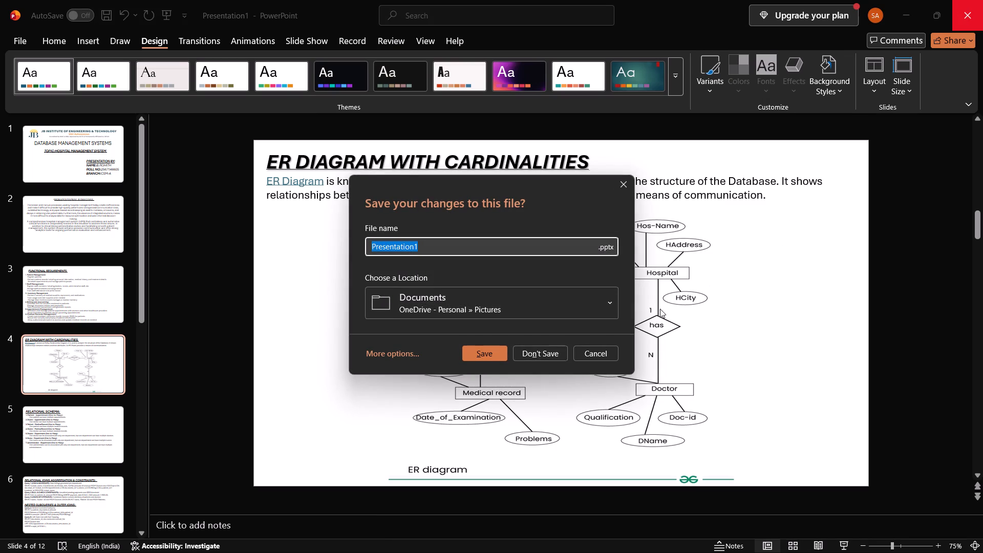
left_click(485, 349)
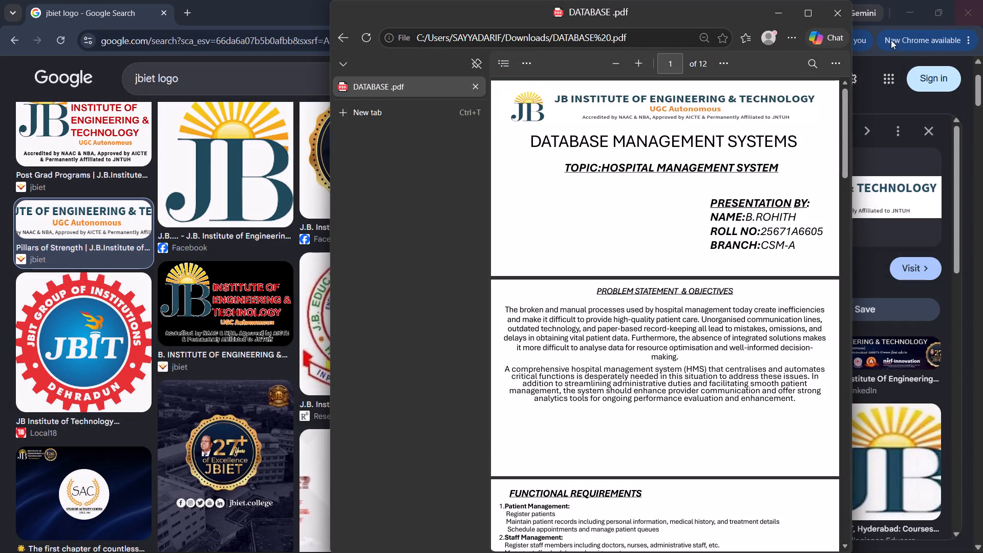
Close the Microsoft Edge window showing the DATABASE PDF.
left_click(839, 15)
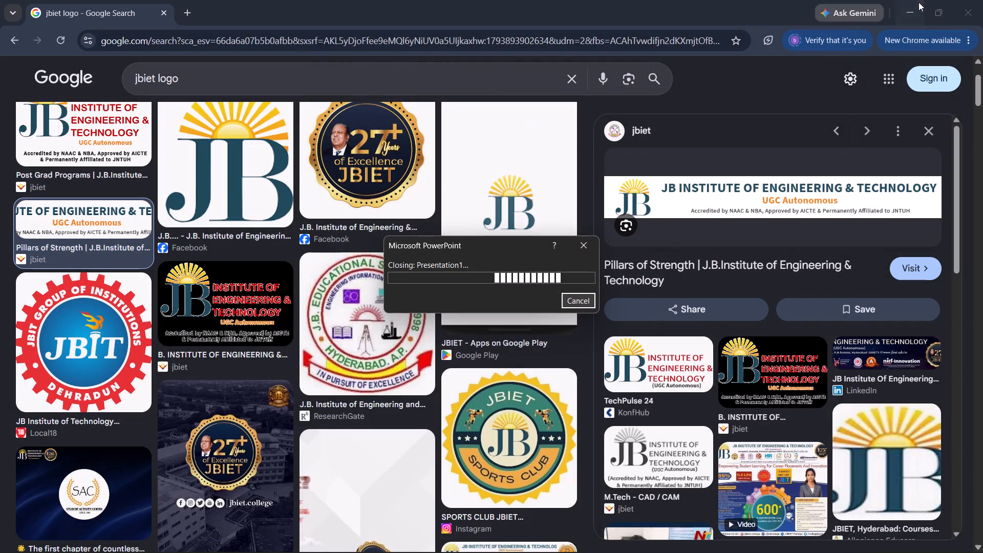